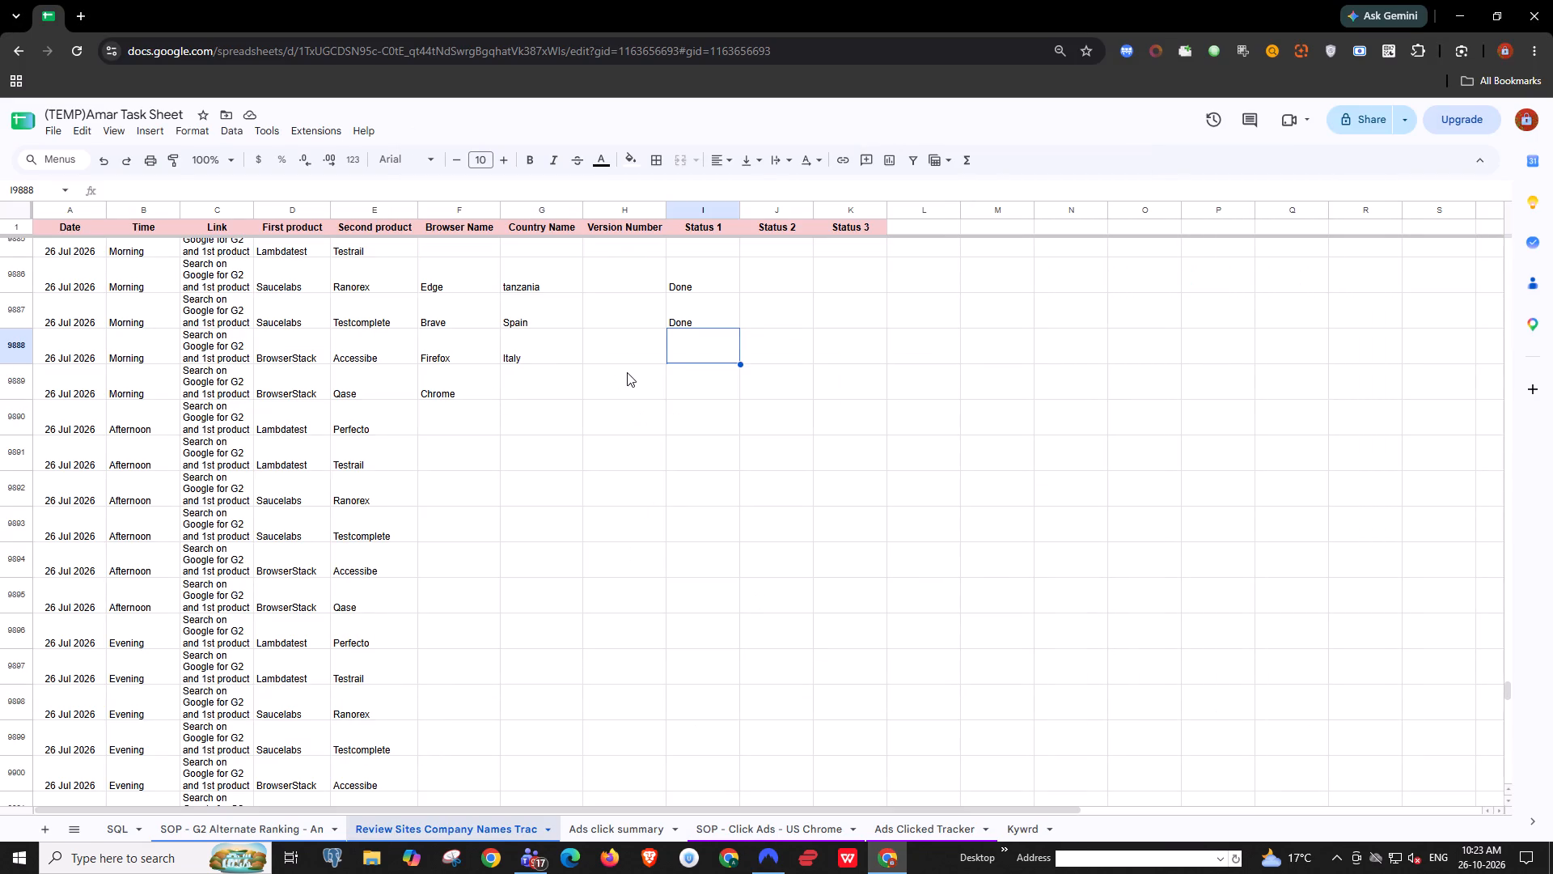
Mark Status 1 as Done for the BrowserStack and Accessibe row with Firefox and Italy.
{"action": "type", "text": "Done"}
{"action": "key", "text": "Return"}
Switch to NordVPN, disconnect from the Italy server and close its window.
{"action": "key", "text": "alt+Tab"}
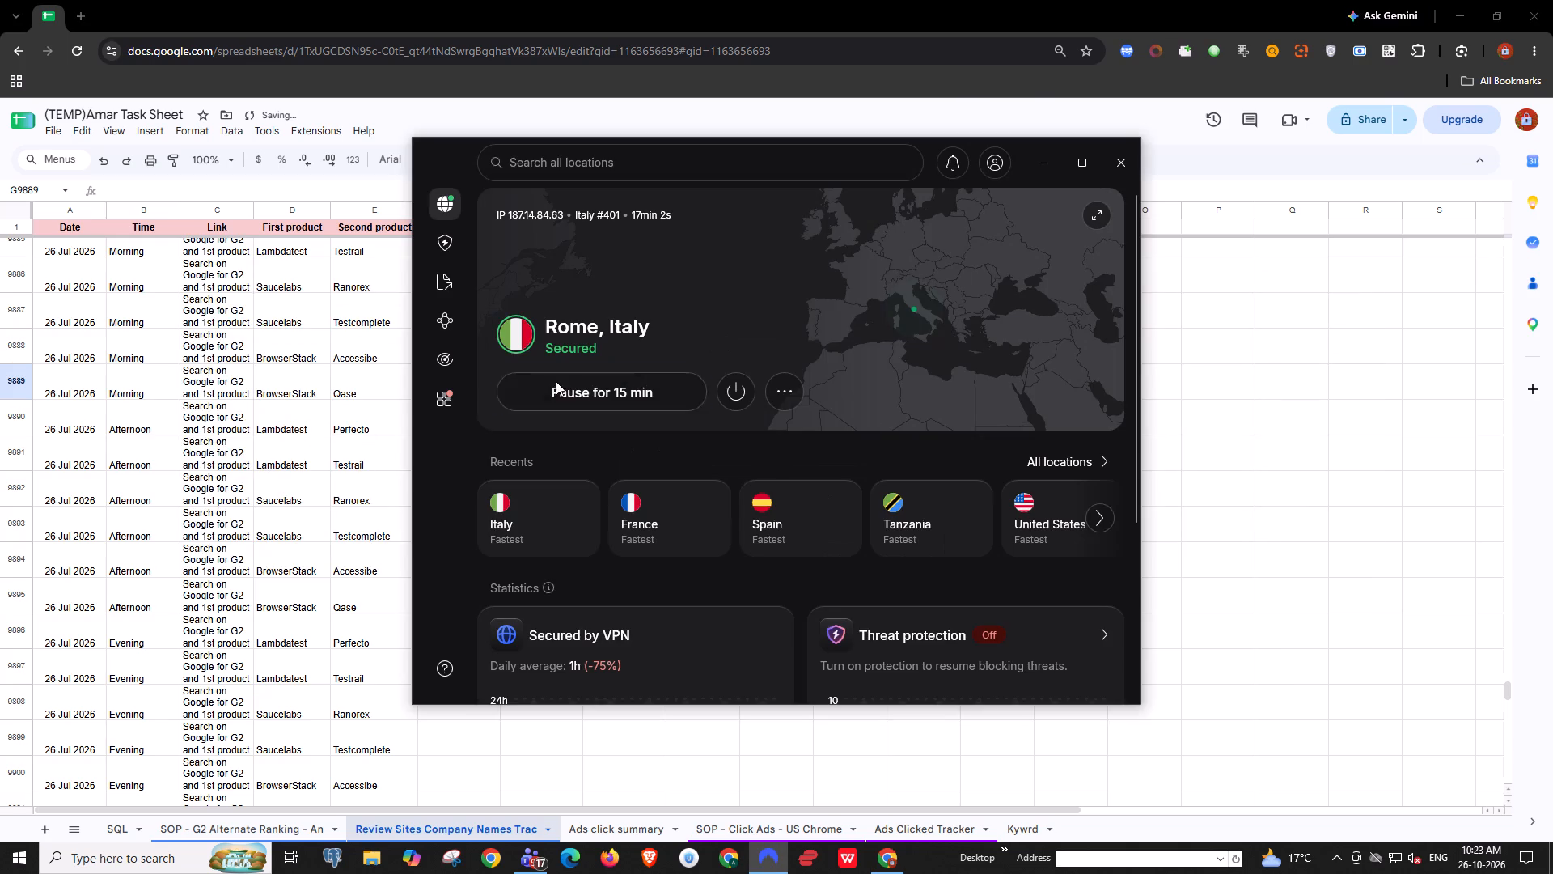
{"action": "left_click", "coordinate": [740, 392]}
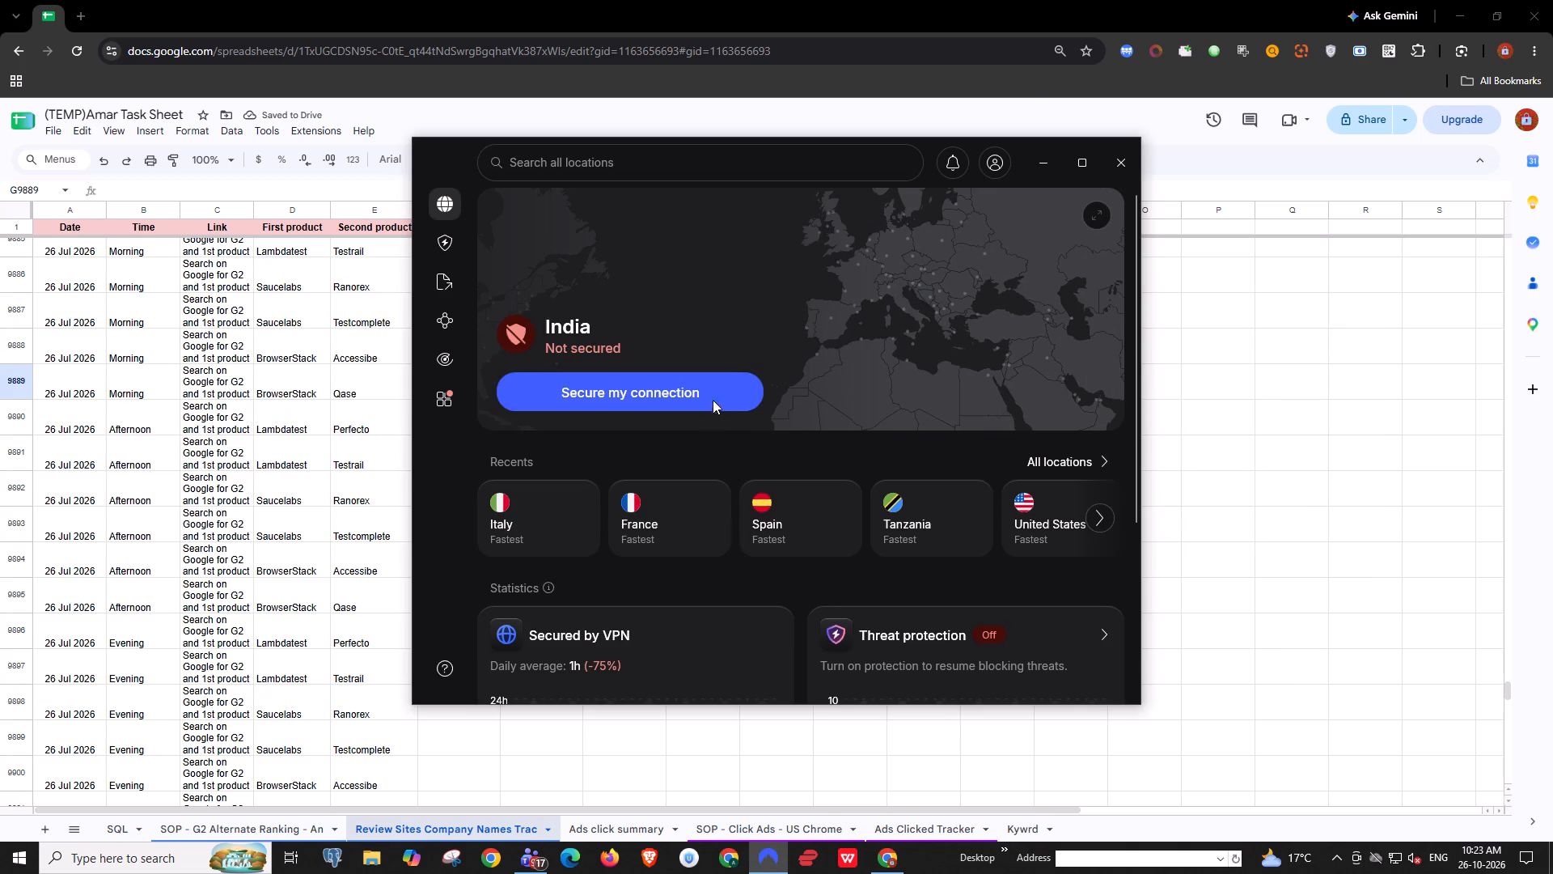
{"action": "left_click", "coordinate": [1114, 161]}
Open the bookmarked Amar Ads Master Status spreadsheet in a new browser window.
{"action": "key", "text": "ctrl+n"}
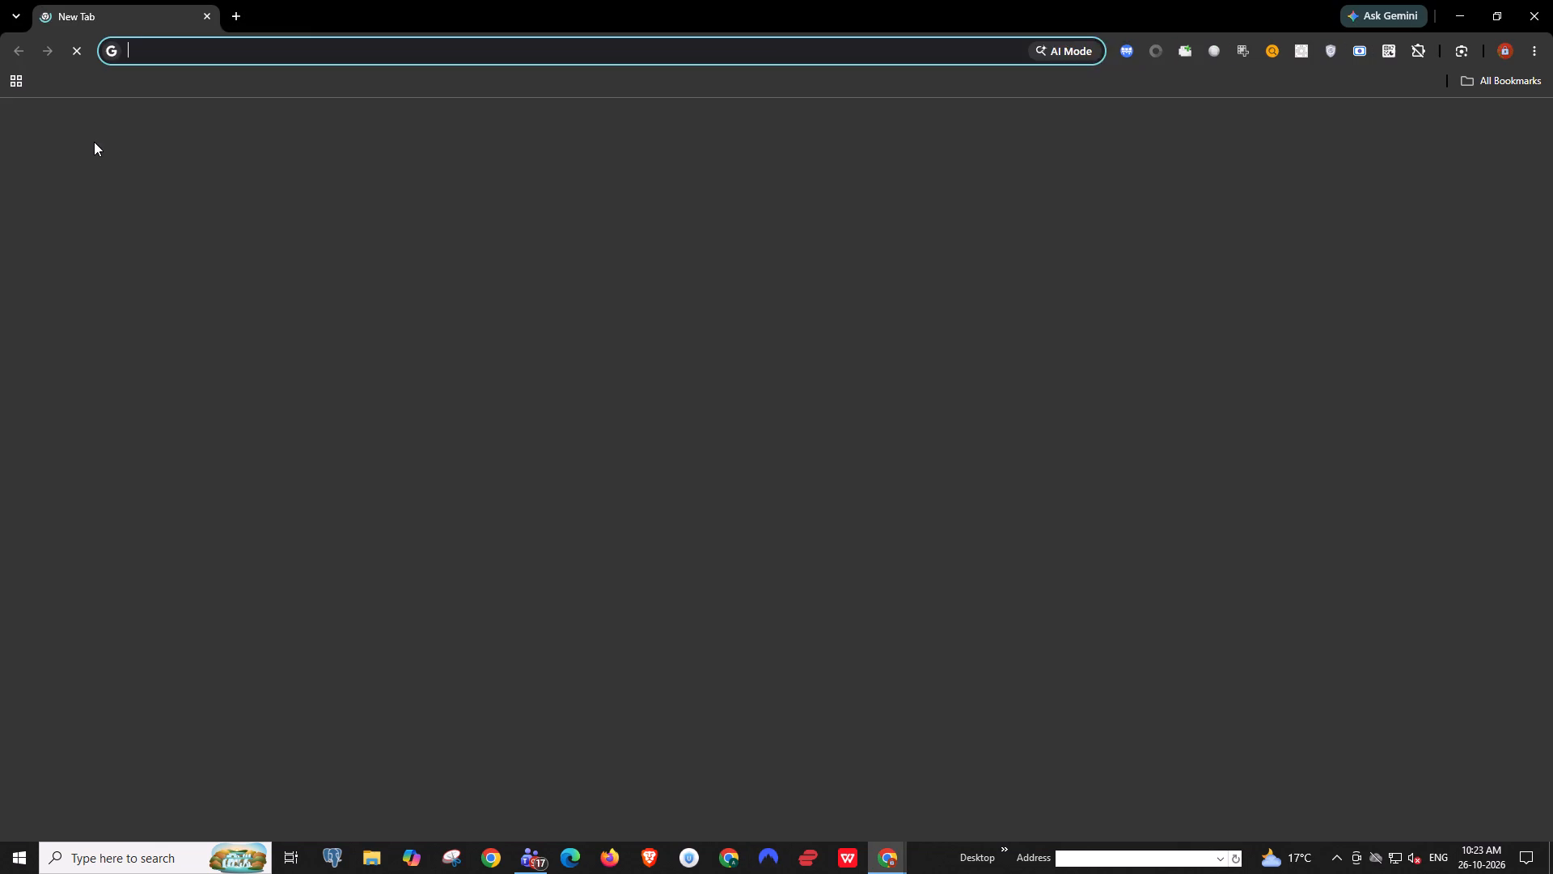
{"action": "type", "text": "das"}
{"action": "key", "text": "BackSpace"}
{"action": "key", "text": "BackSpace"}
{"action": "key", "text": "BackSpace"}
{"action": "key", "text": "BackSpace"}
{"action": "key", "text": "BackSpace"}
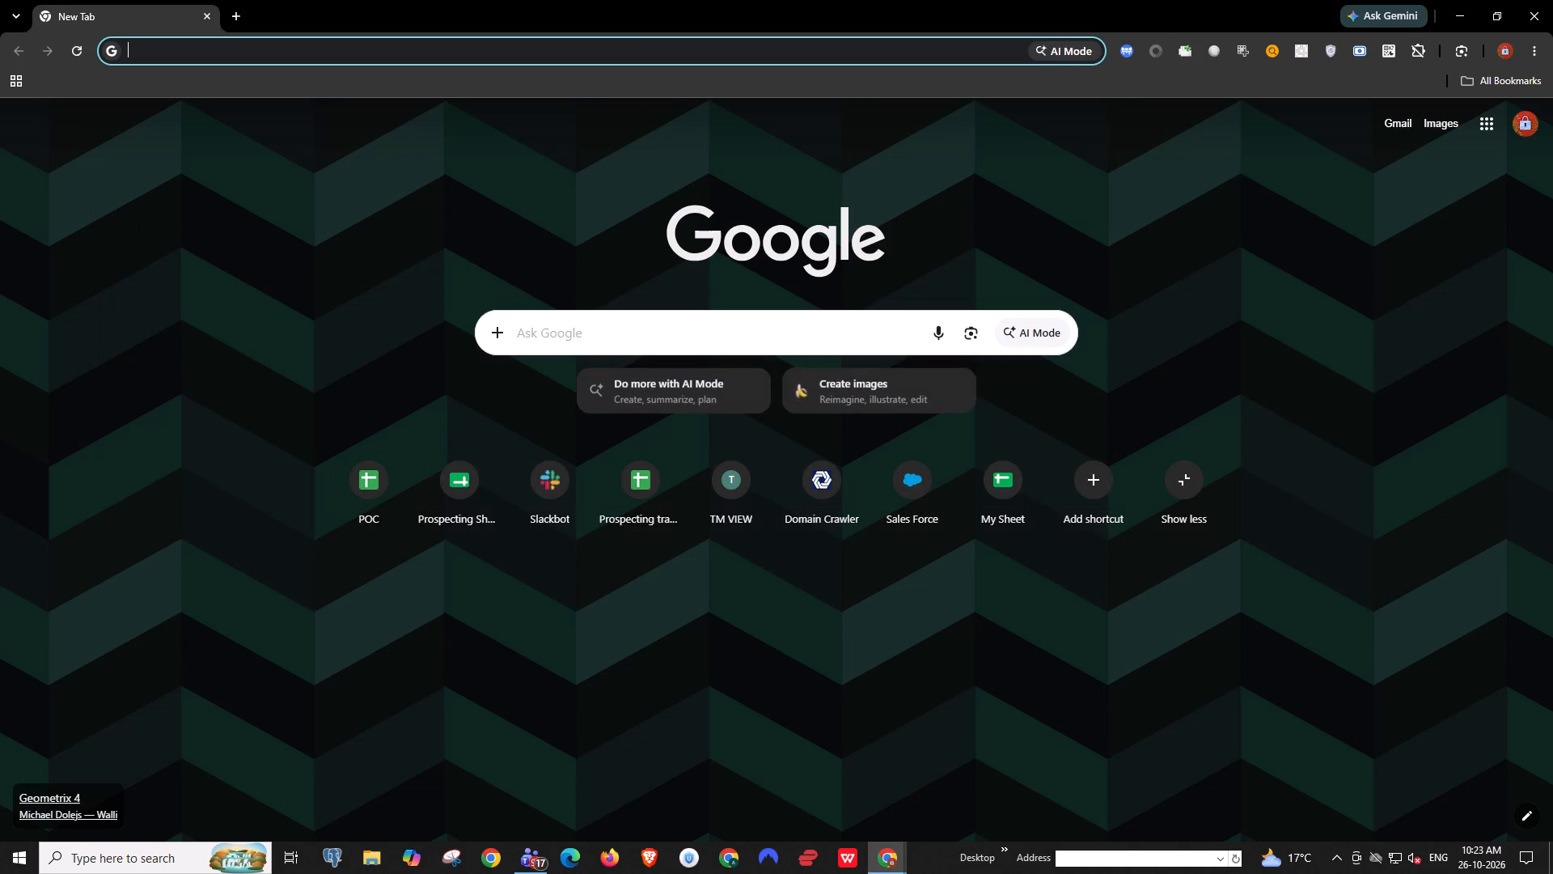
{"action": "type", "text": "master"}
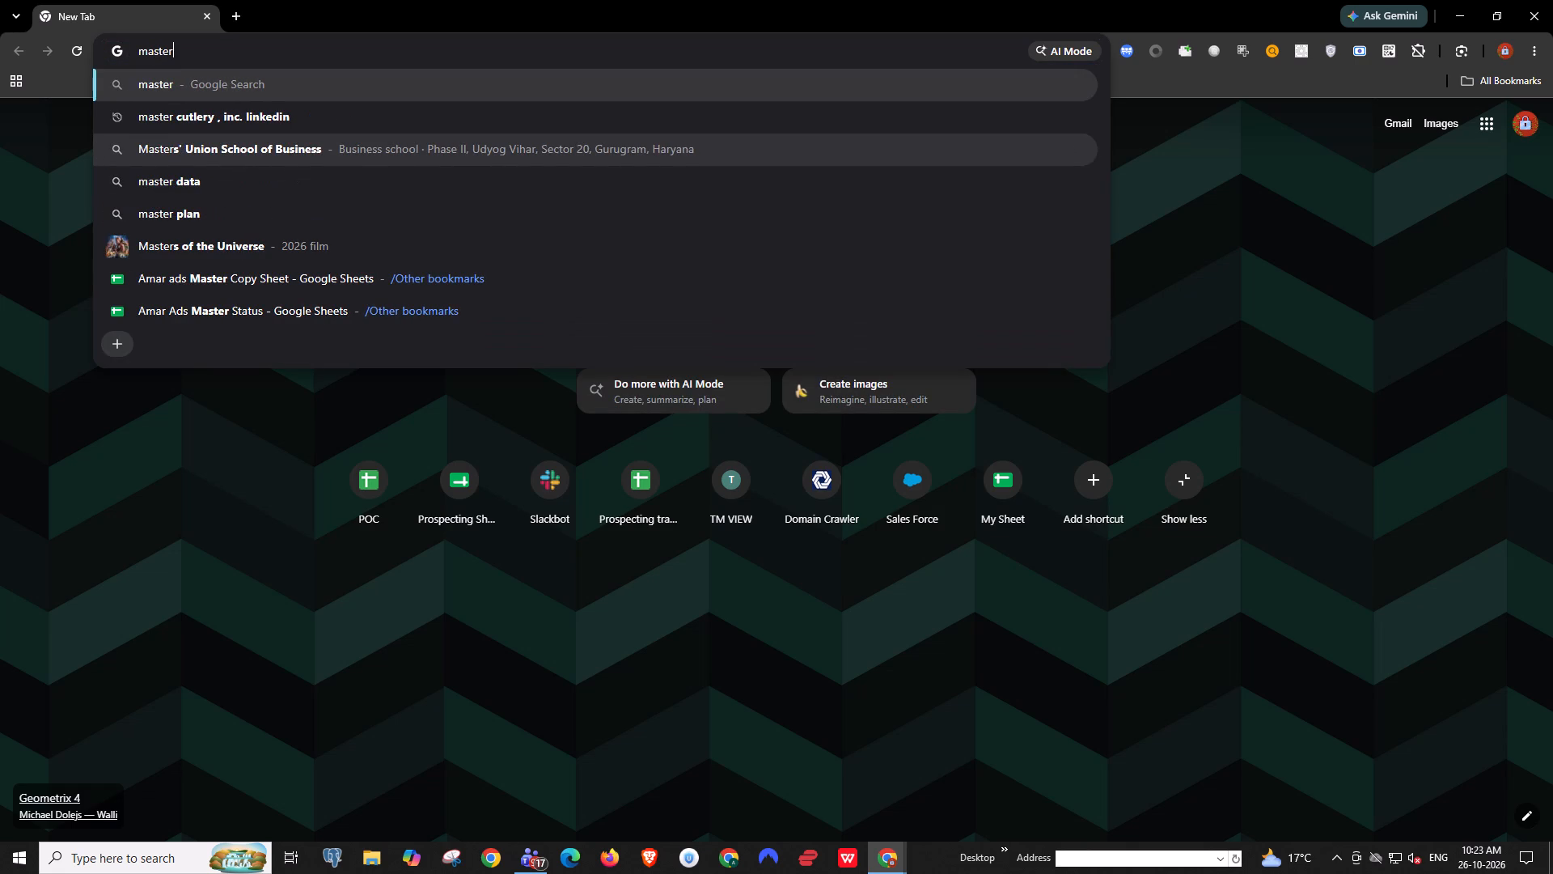
{"action": "left_click", "coordinate": [180, 316]}
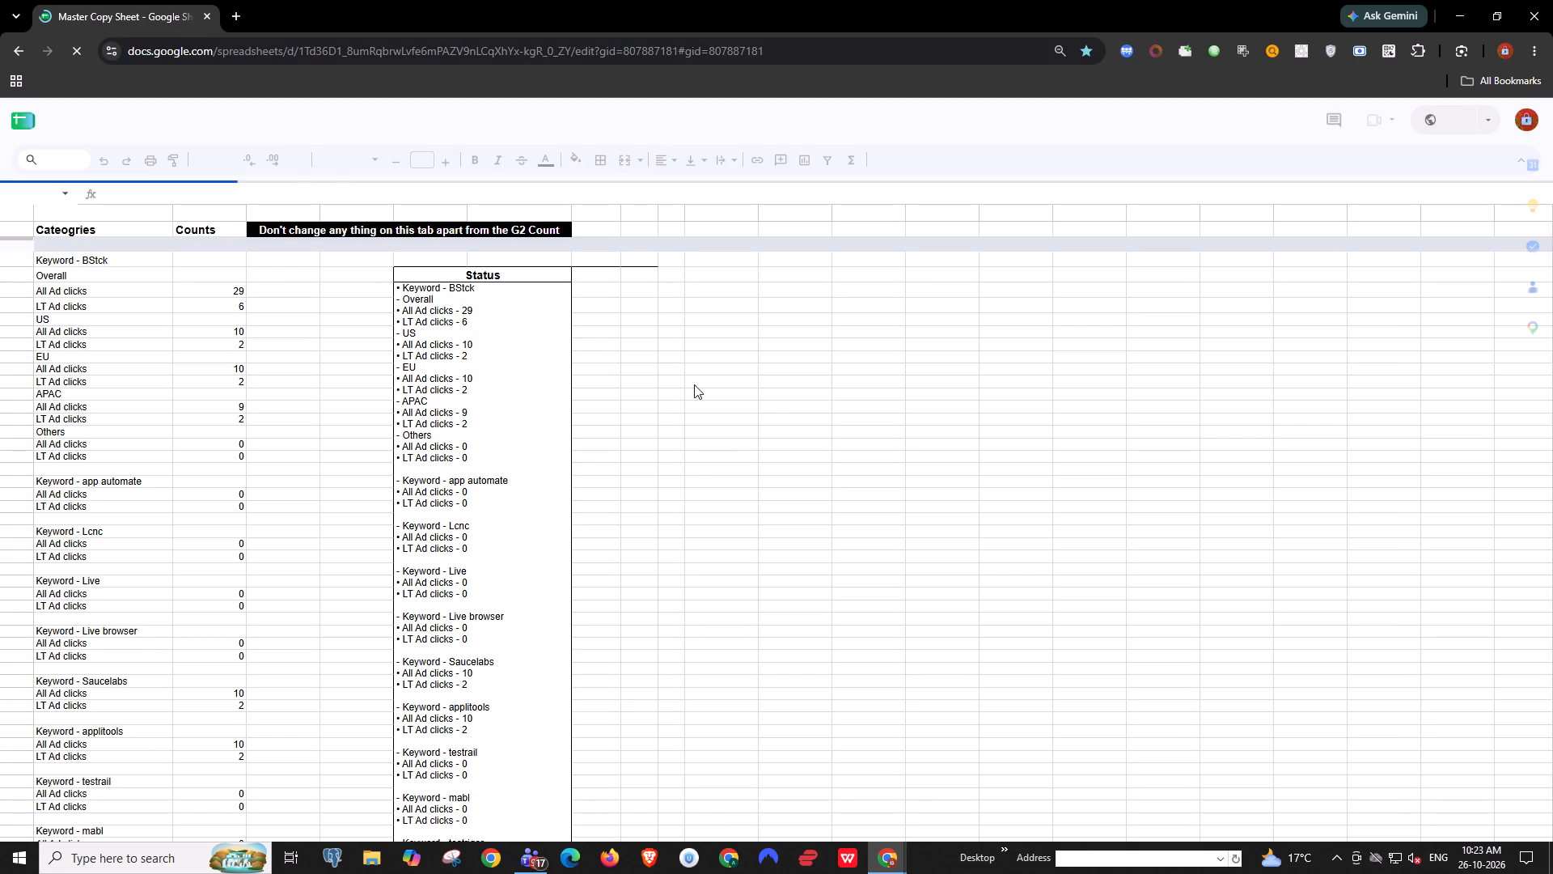
Examine the ad-click figures on the Group Status, Fill Details and Ads Click sheets.
{"action": "scroll", "coordinate": [895, 437], "scroll_direction": "down", "scroll_amount": 1}
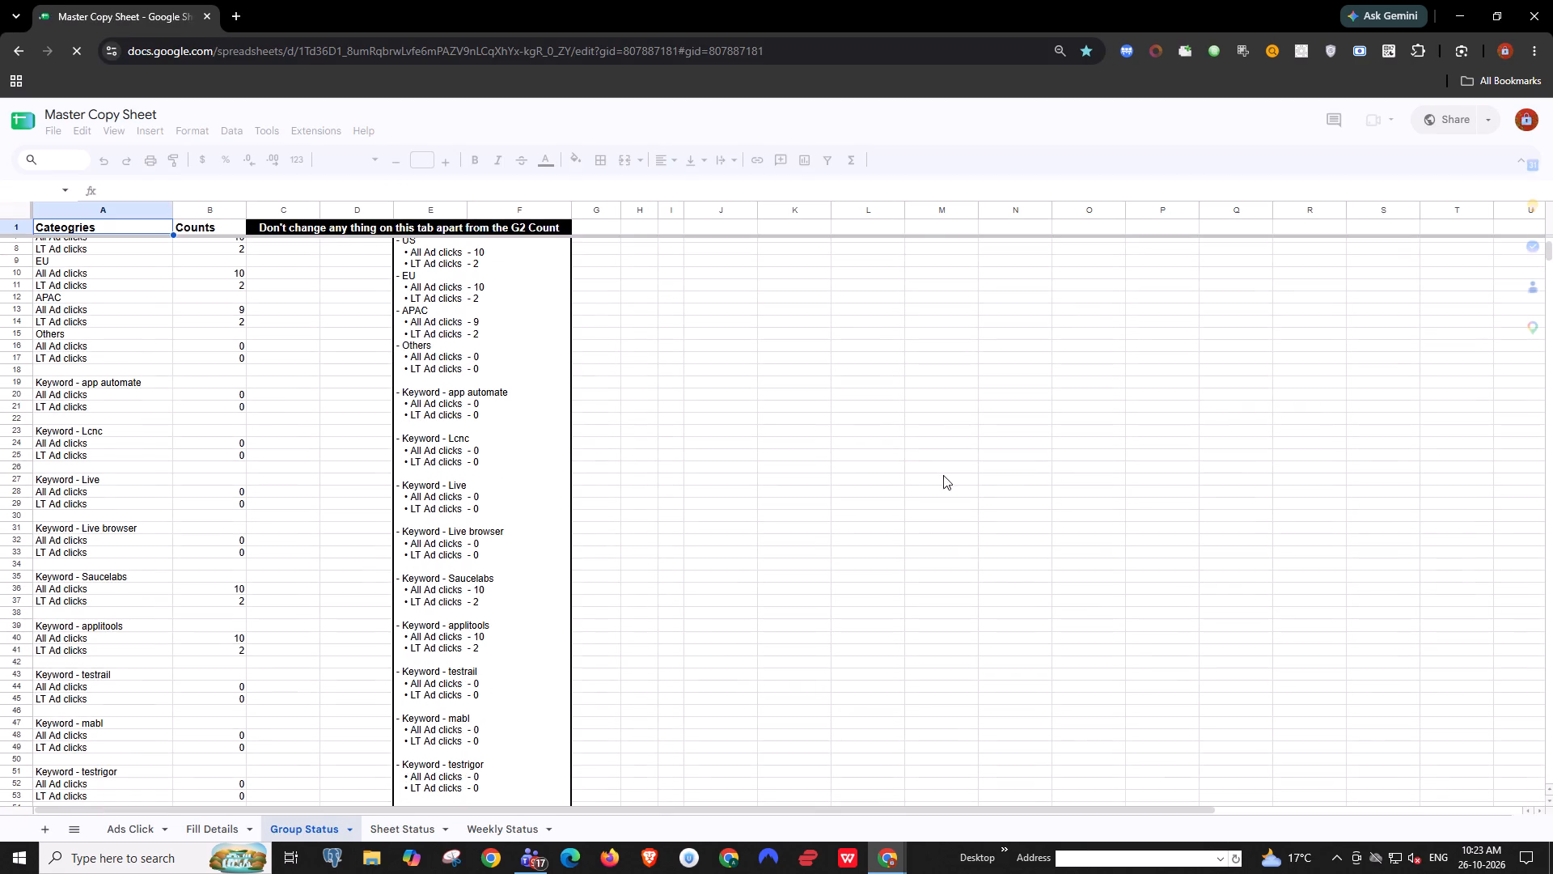
{"action": "scroll", "coordinate": [853, 474], "scroll_direction": "up", "scroll_amount": 2}
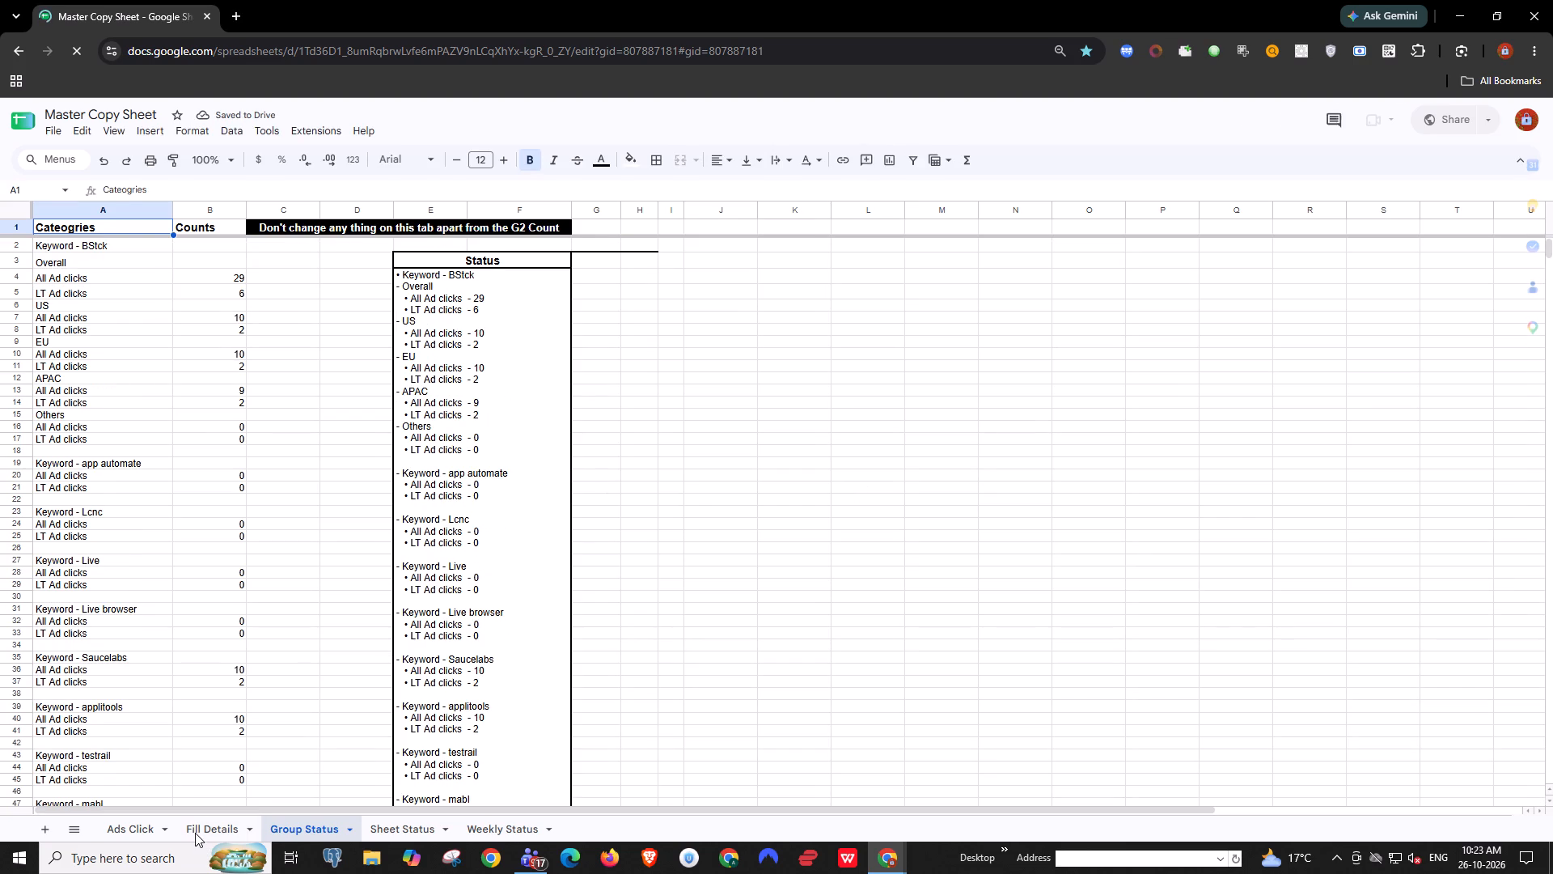
{"action": "left_click", "coordinate": [728, 651]}
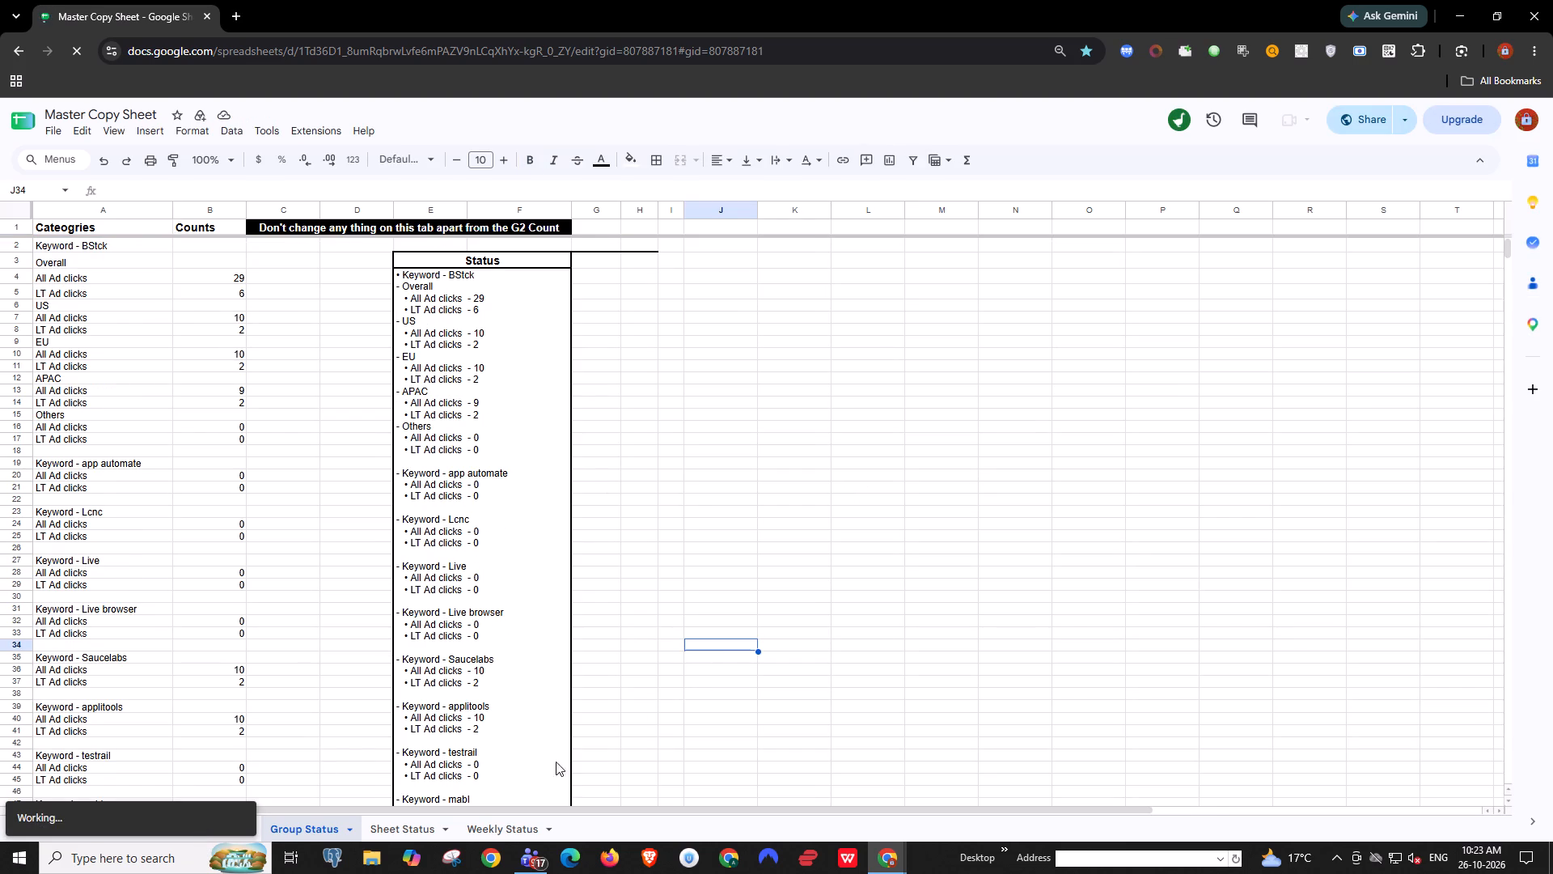
{"action": "scroll", "coordinate": [427, 642], "scroll_direction": "down", "scroll_amount": 4}
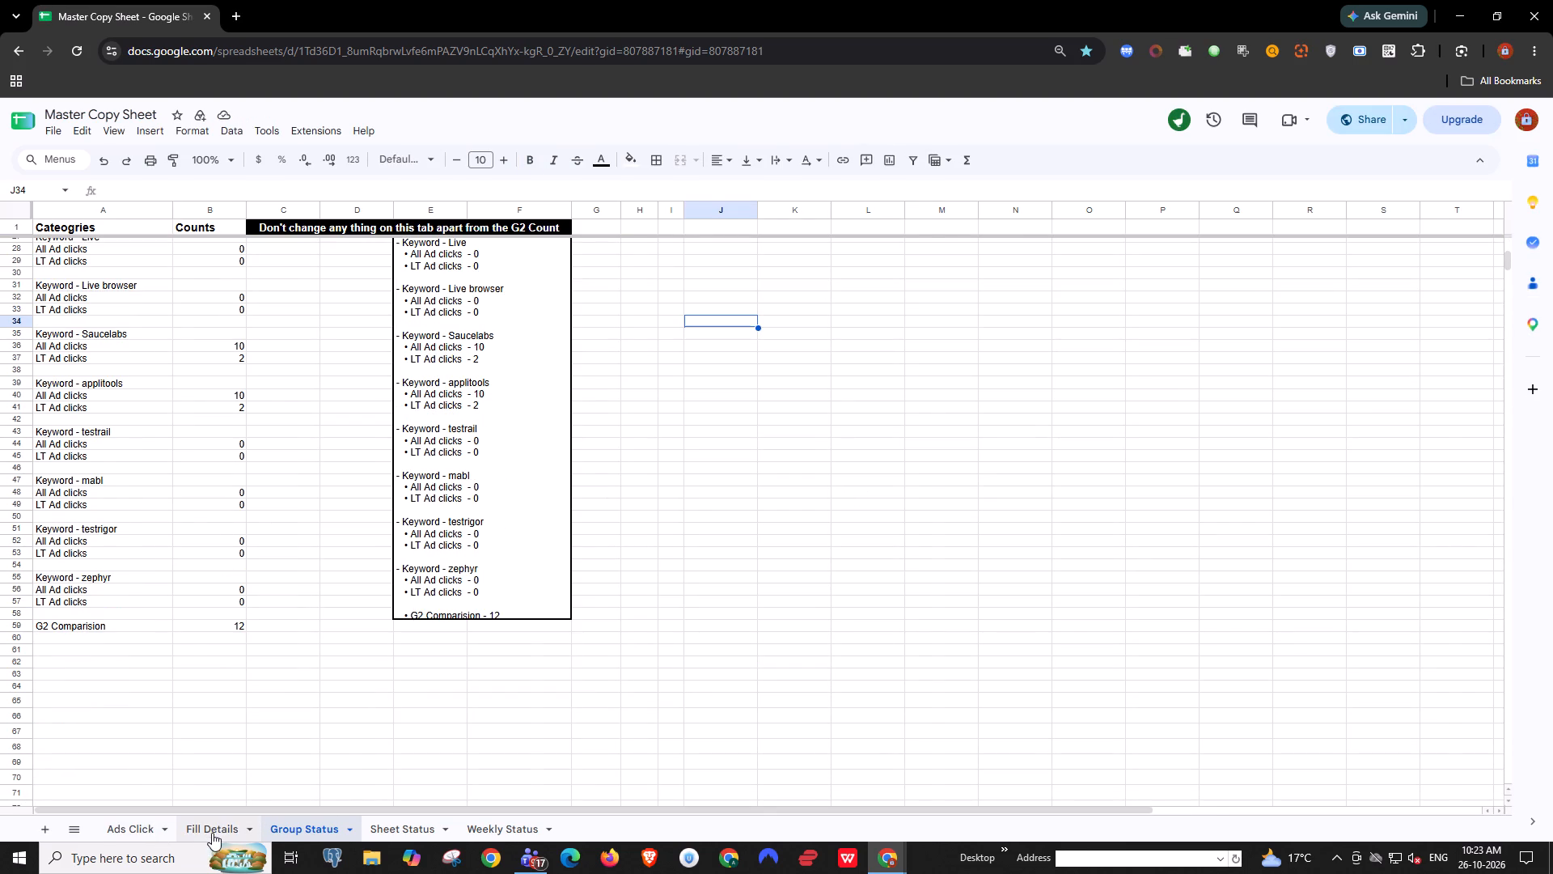
{"action": "left_click", "coordinate": [212, 829]}
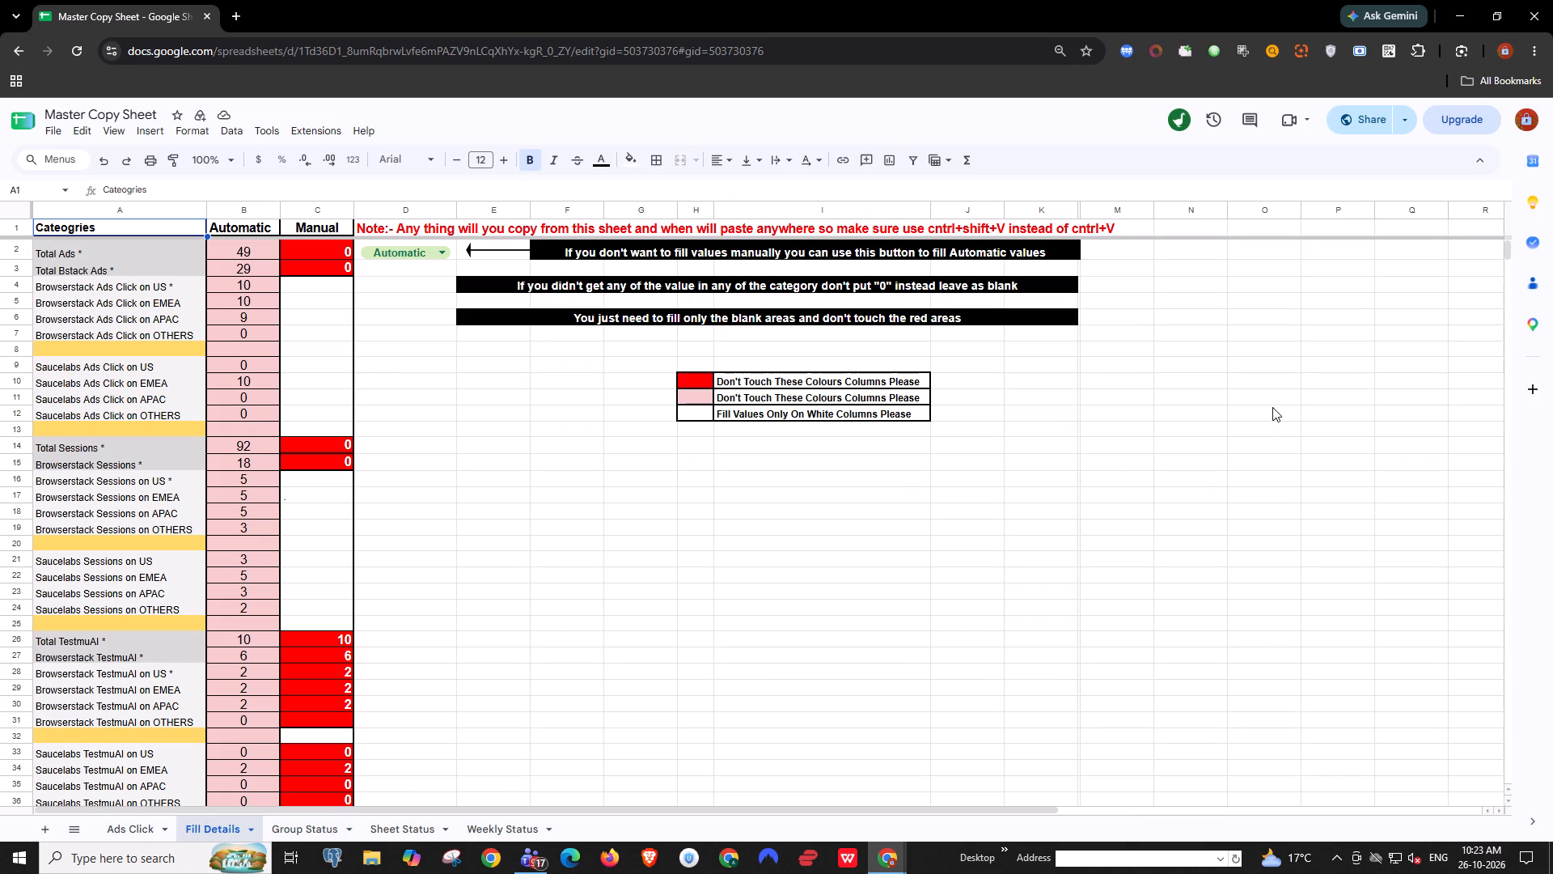
{"action": "scroll", "coordinate": [1197, 492], "scroll_direction": "up", "scroll_amount": 3}
{"action": "scroll", "coordinate": [583, 582], "scroll_direction": "down", "scroll_amount": 3}
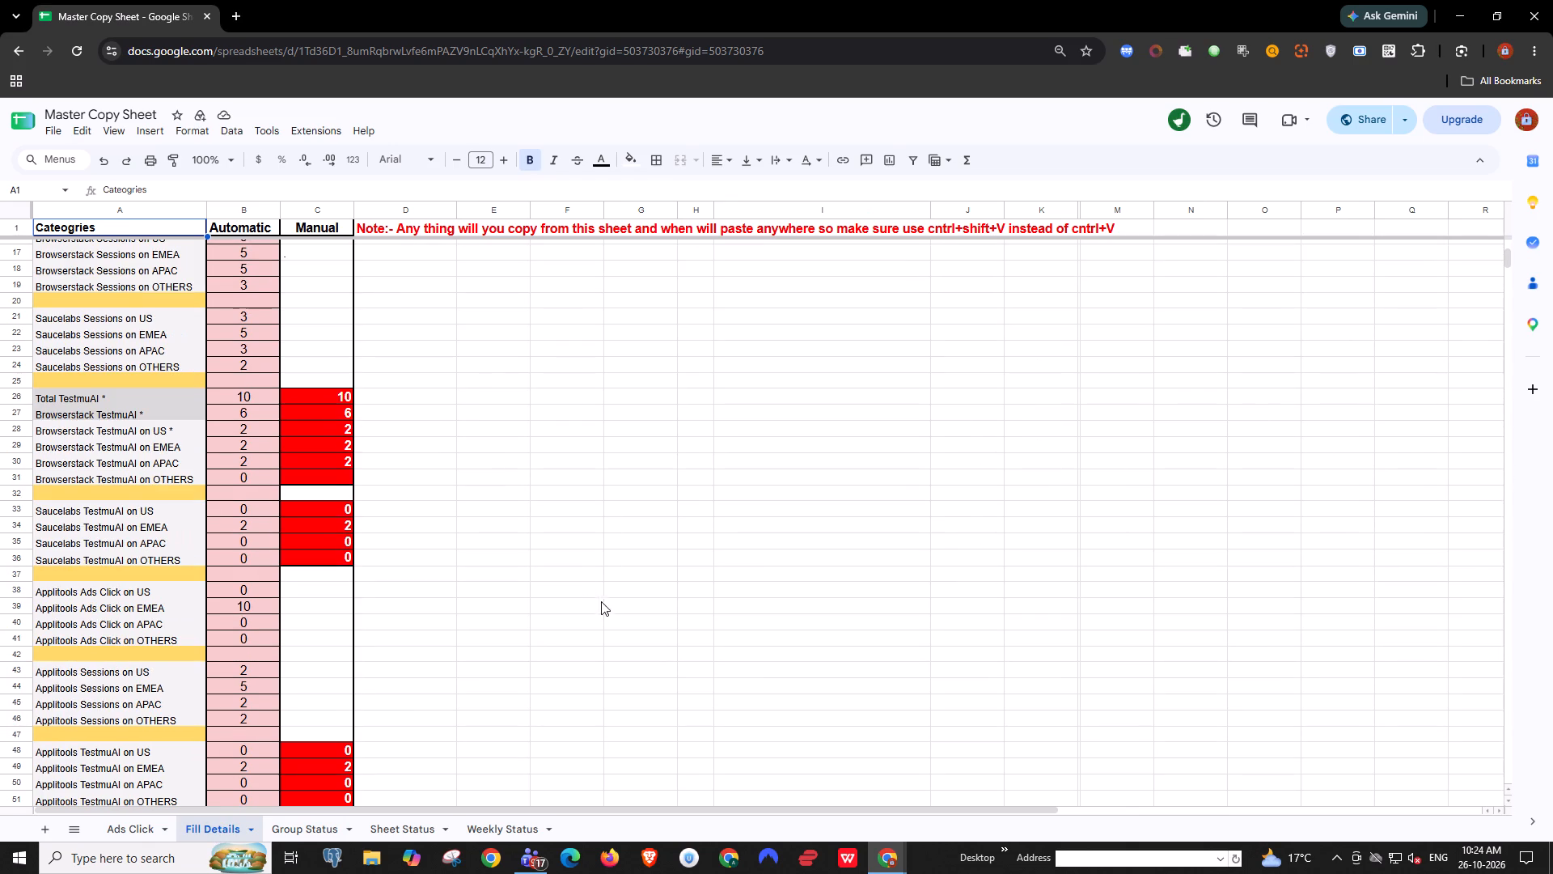
{"action": "scroll", "coordinate": [518, 643], "scroll_direction": "up", "scroll_amount": 5}
{"action": "scroll", "coordinate": [632, 626], "scroll_direction": "up", "scroll_amount": 2}
{"action": "left_click", "coordinate": [108, 837]}
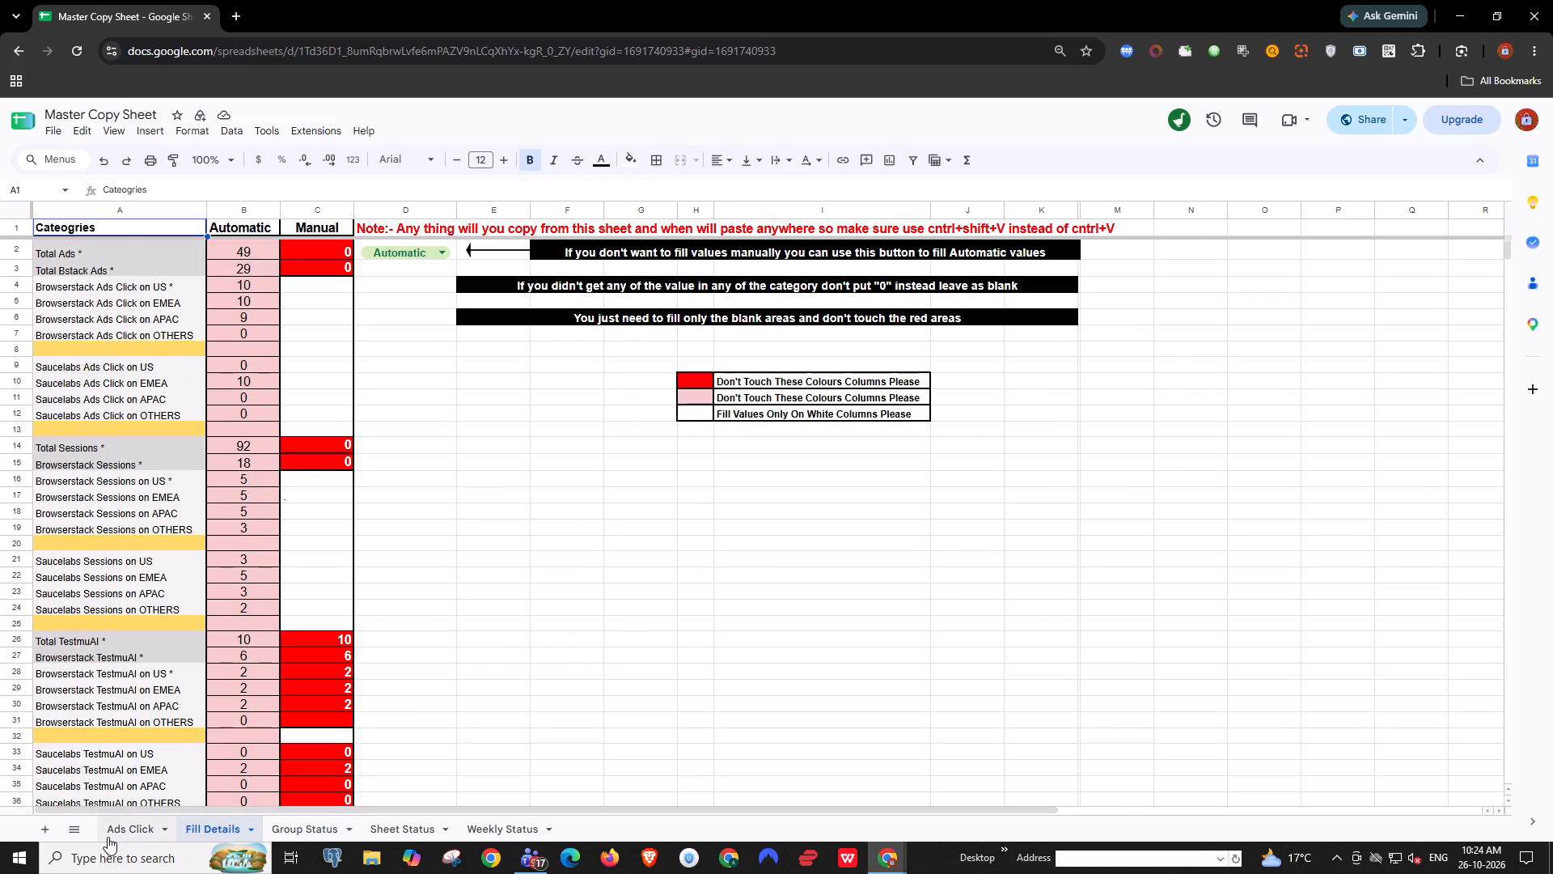
{"action": "scroll", "coordinate": [655, 639], "scroll_direction": "up", "scroll_amount": 3}
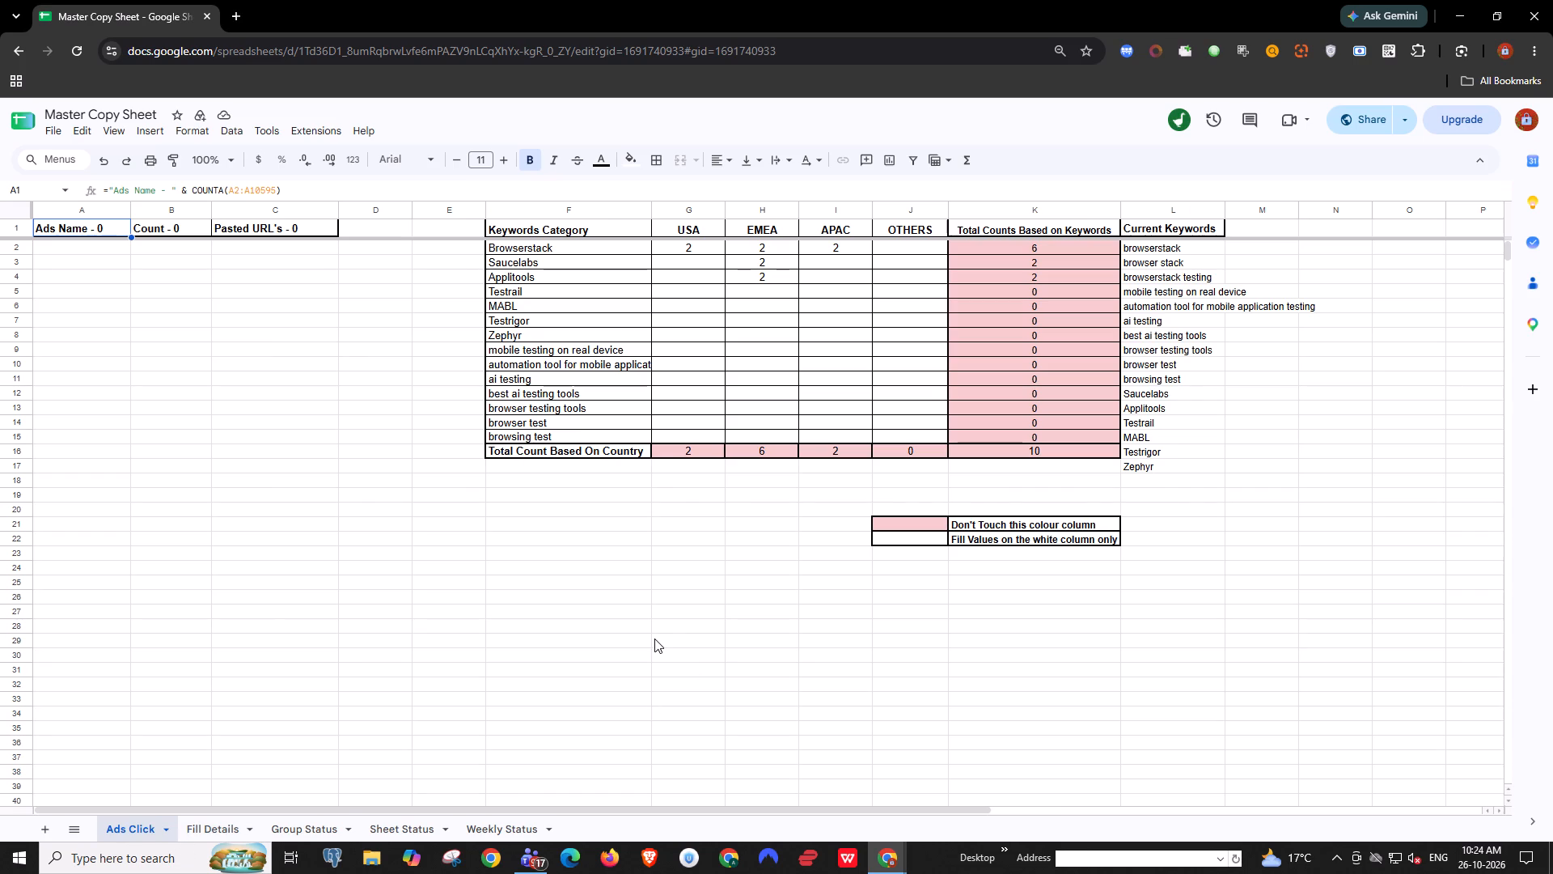
{"action": "scroll", "coordinate": [658, 611], "scroll_direction": "up", "scroll_amount": 4}
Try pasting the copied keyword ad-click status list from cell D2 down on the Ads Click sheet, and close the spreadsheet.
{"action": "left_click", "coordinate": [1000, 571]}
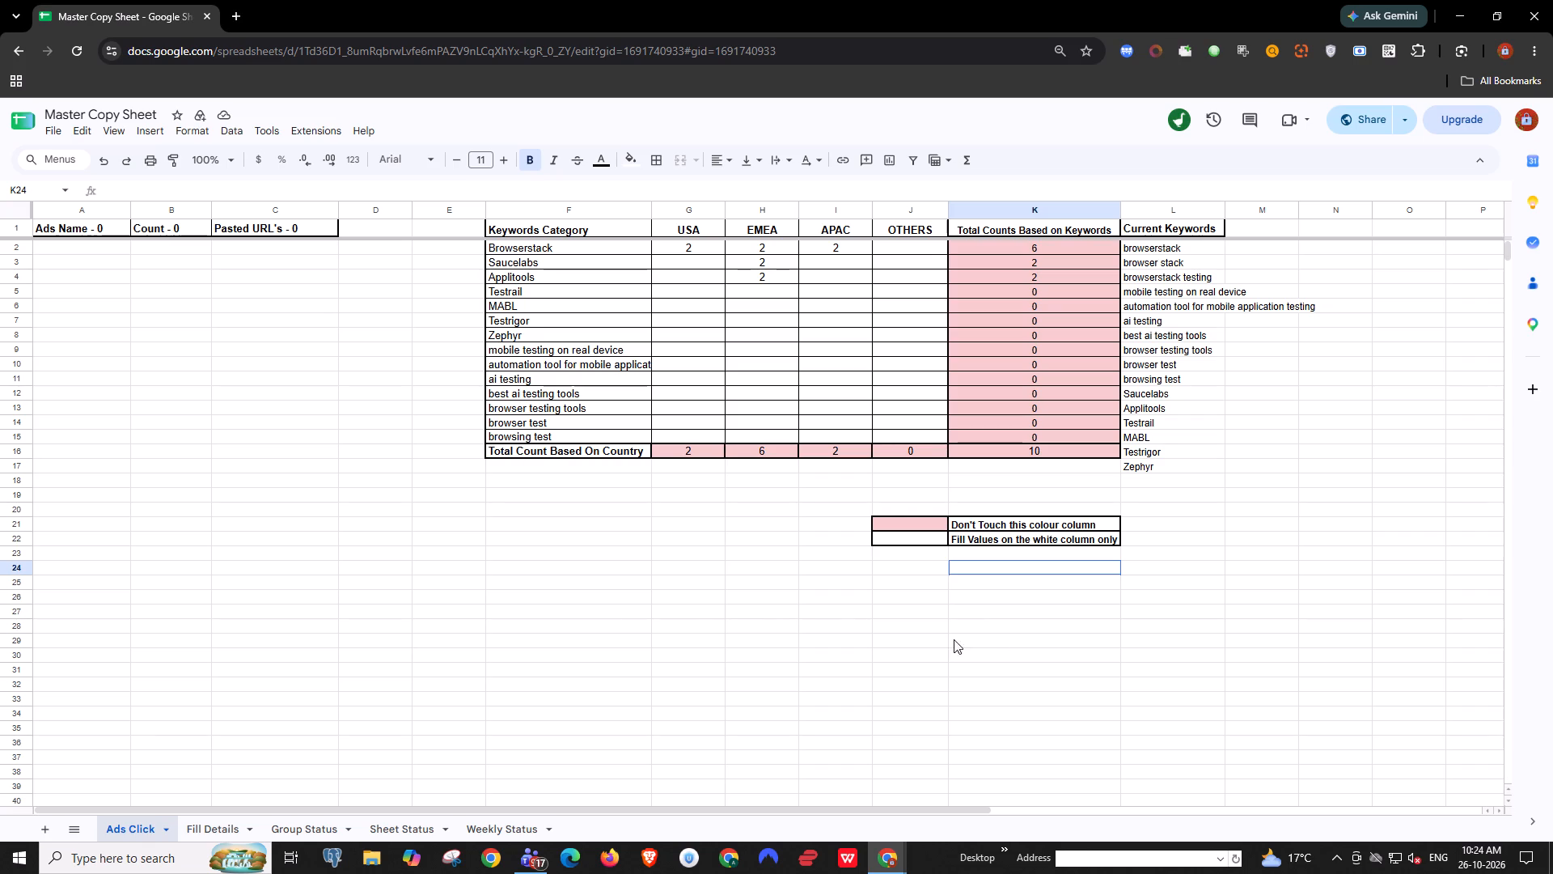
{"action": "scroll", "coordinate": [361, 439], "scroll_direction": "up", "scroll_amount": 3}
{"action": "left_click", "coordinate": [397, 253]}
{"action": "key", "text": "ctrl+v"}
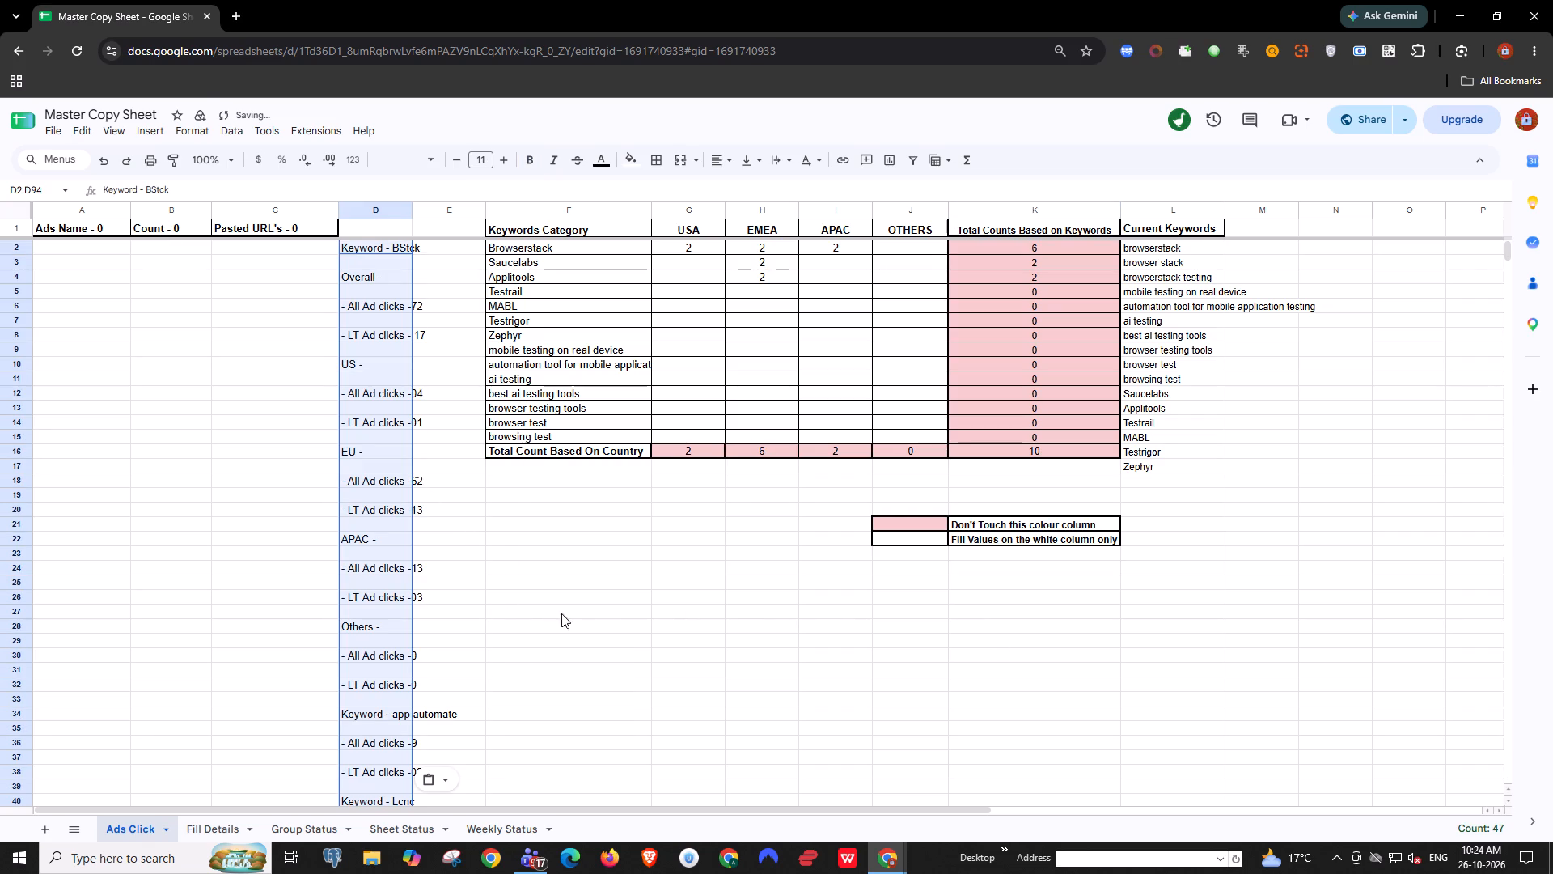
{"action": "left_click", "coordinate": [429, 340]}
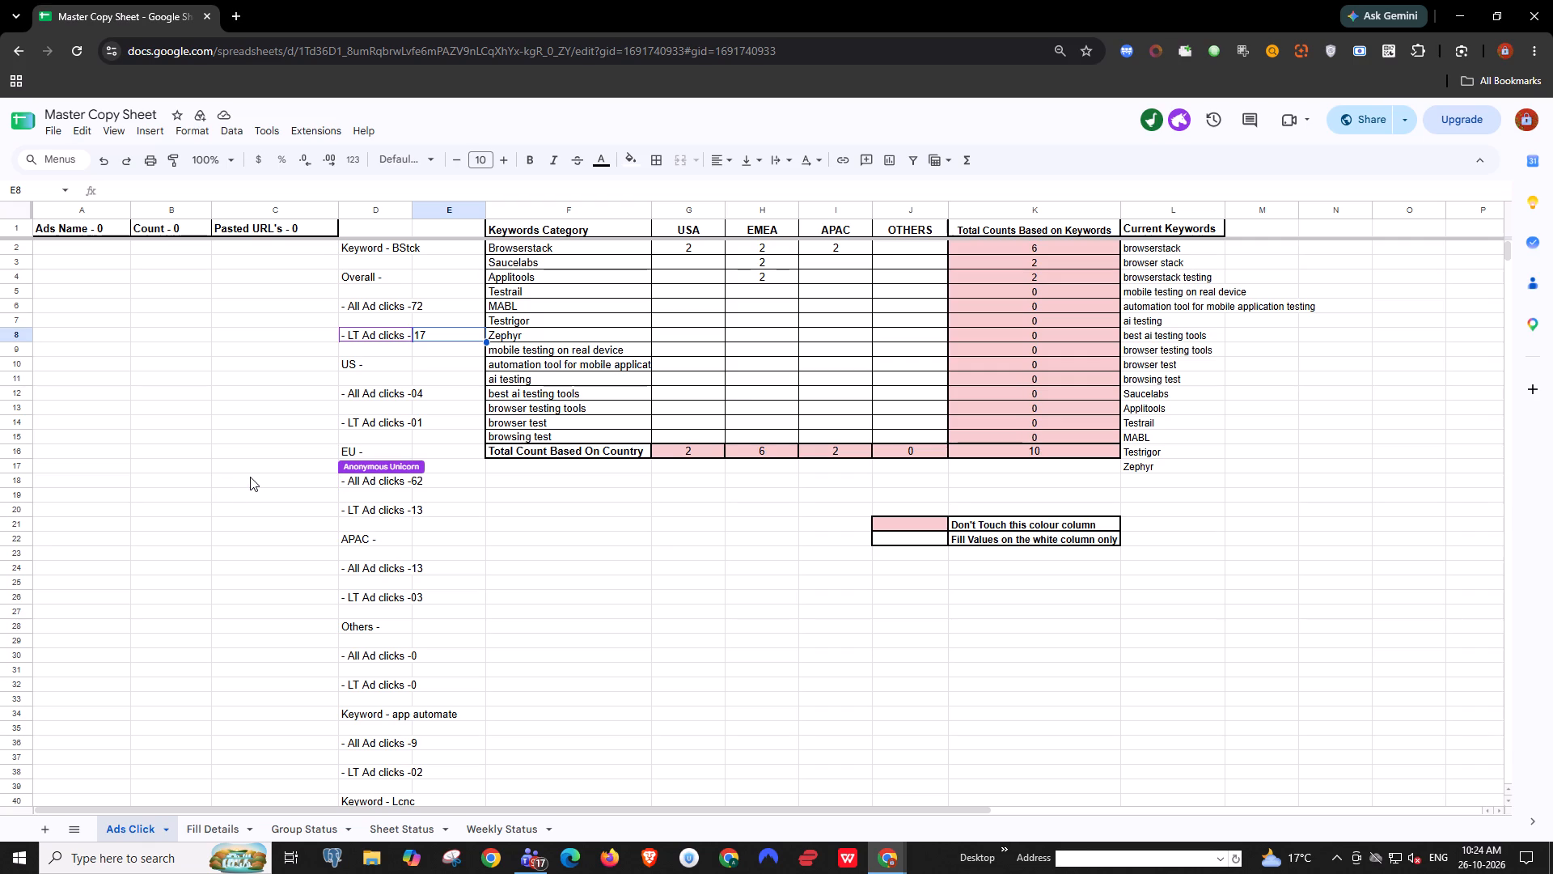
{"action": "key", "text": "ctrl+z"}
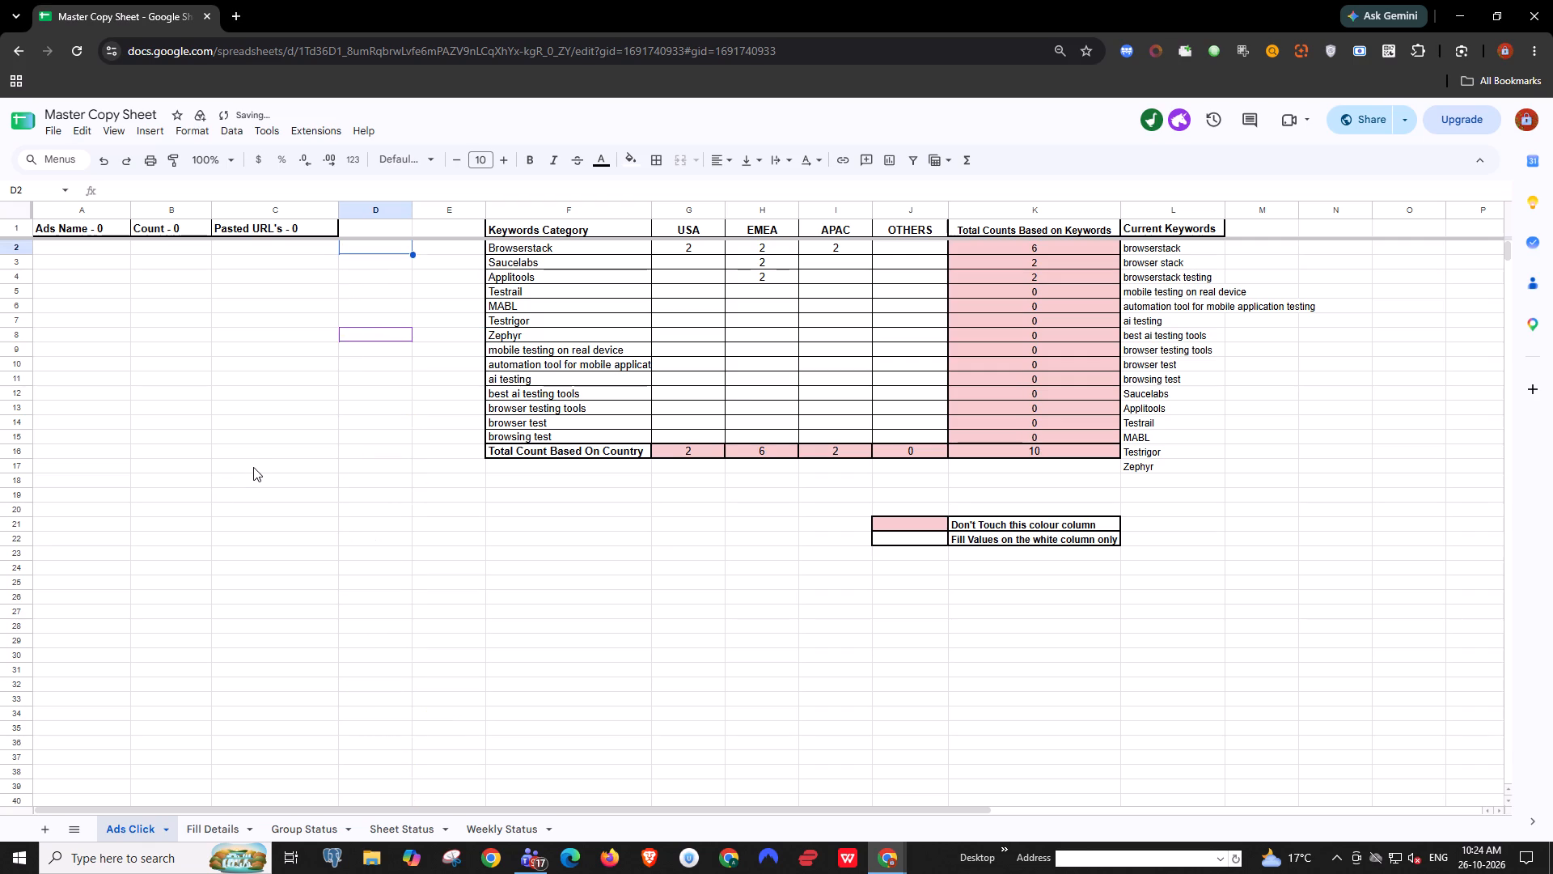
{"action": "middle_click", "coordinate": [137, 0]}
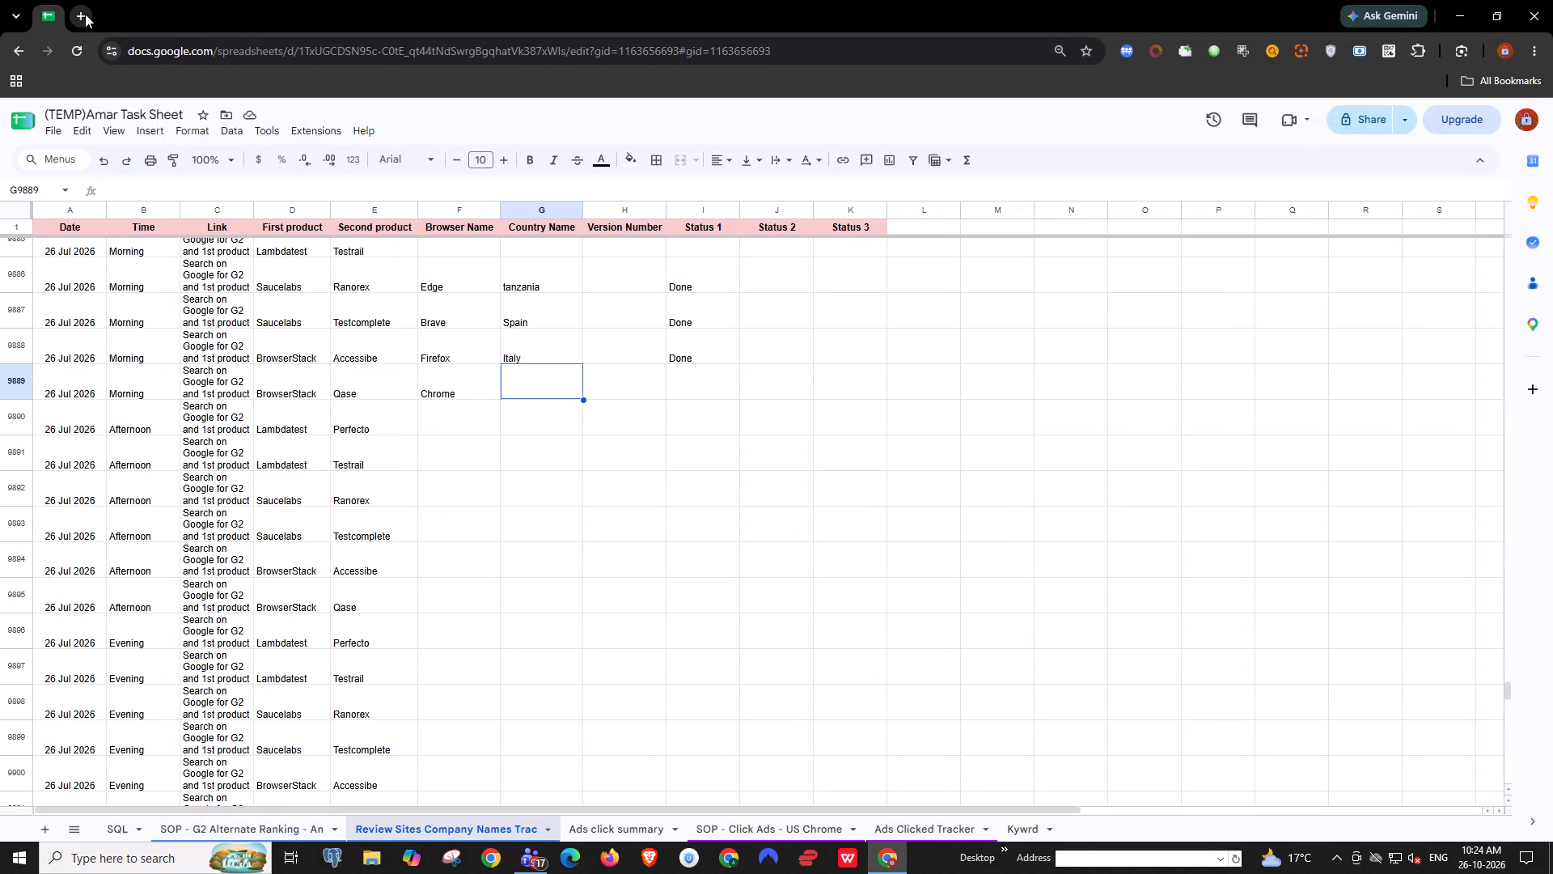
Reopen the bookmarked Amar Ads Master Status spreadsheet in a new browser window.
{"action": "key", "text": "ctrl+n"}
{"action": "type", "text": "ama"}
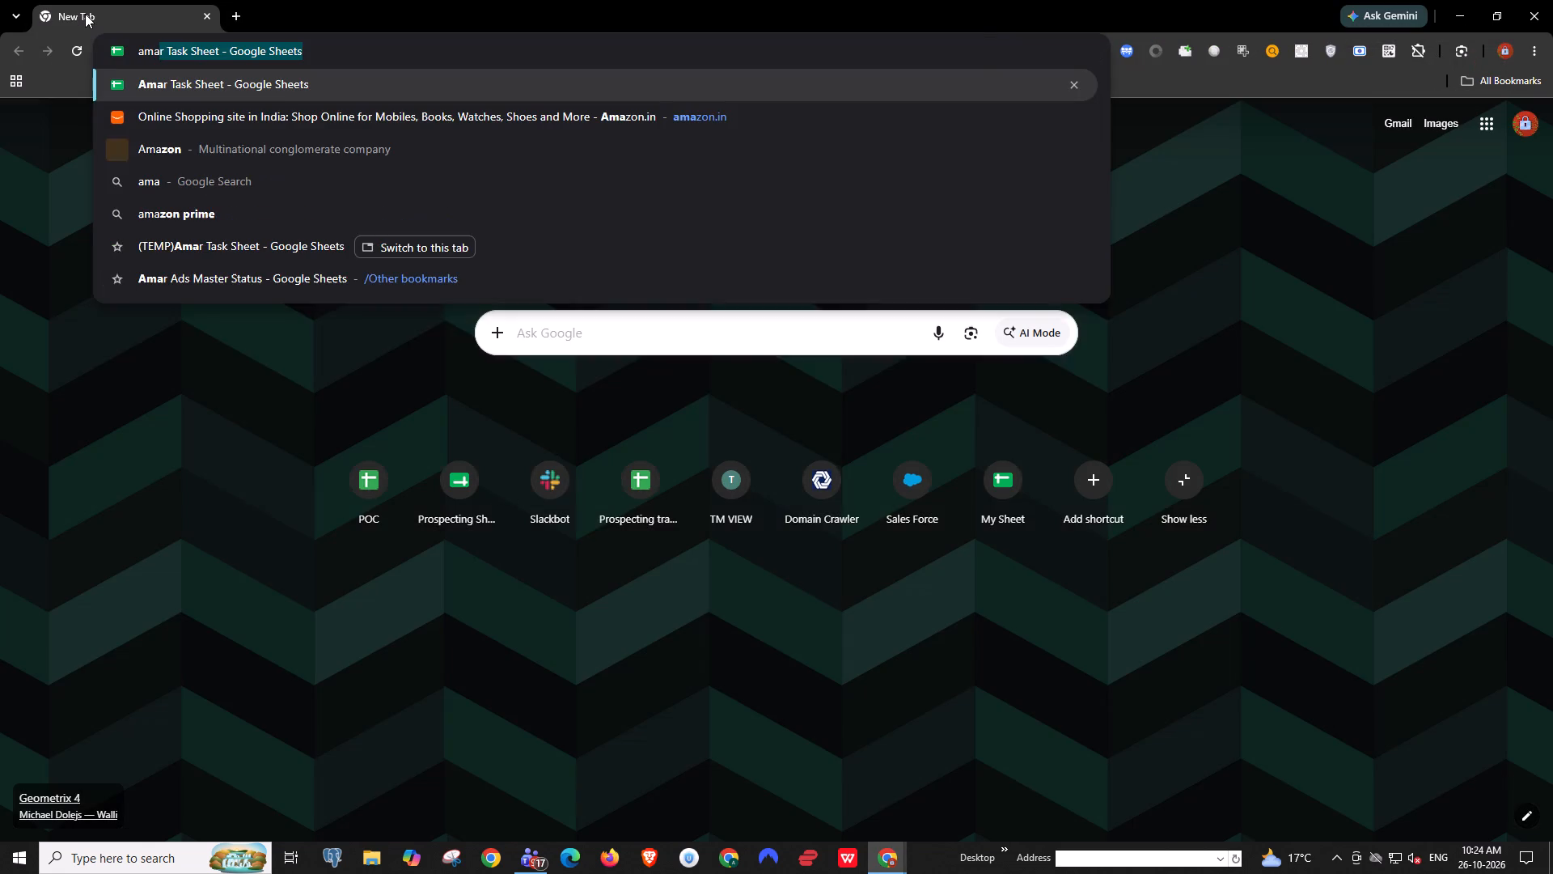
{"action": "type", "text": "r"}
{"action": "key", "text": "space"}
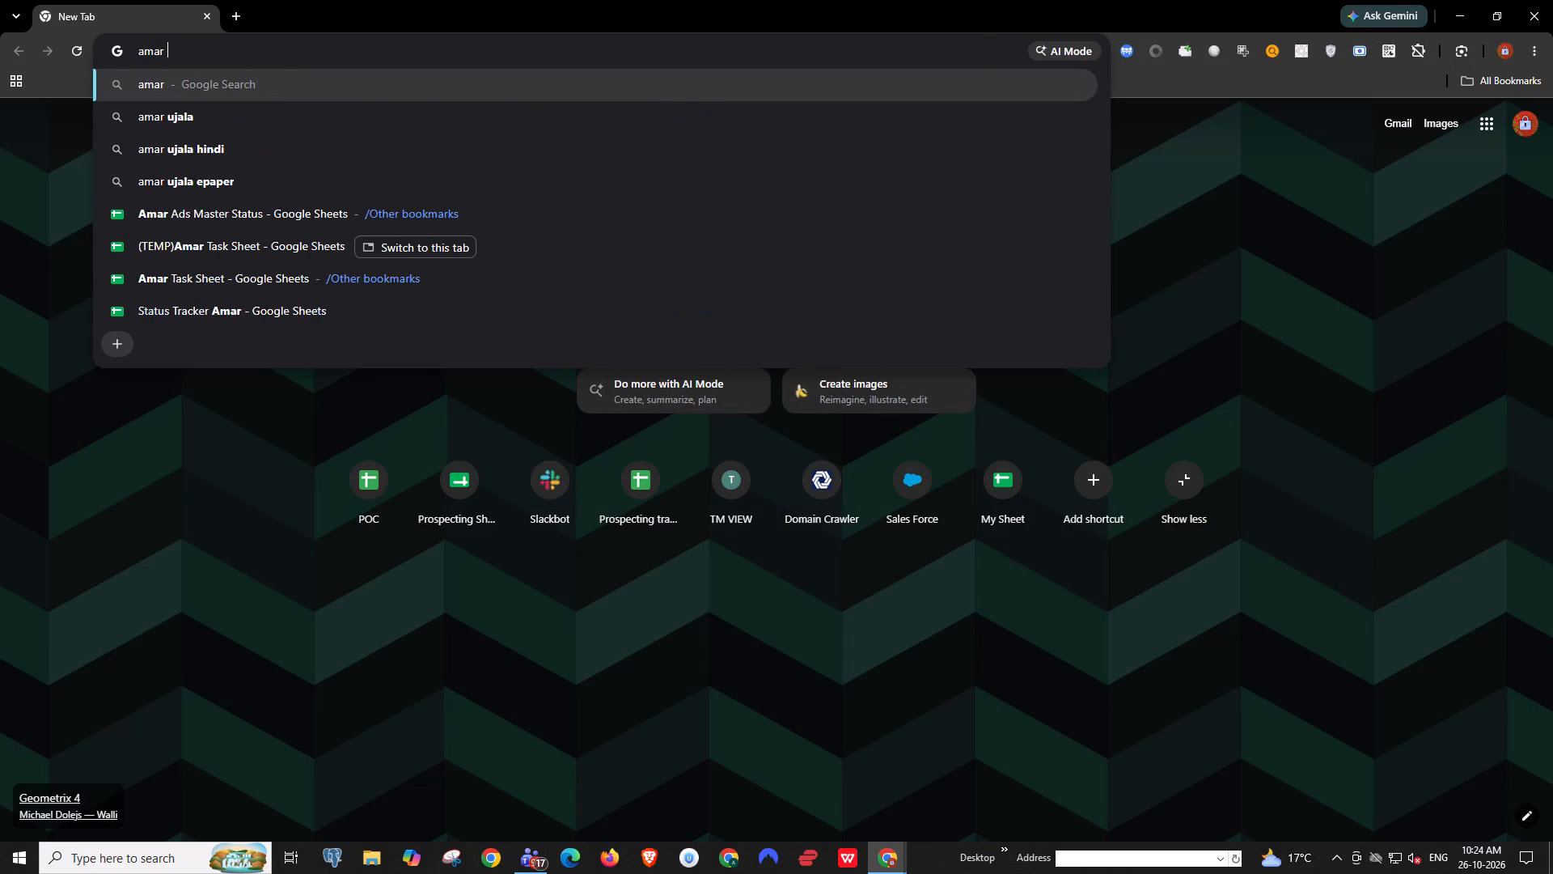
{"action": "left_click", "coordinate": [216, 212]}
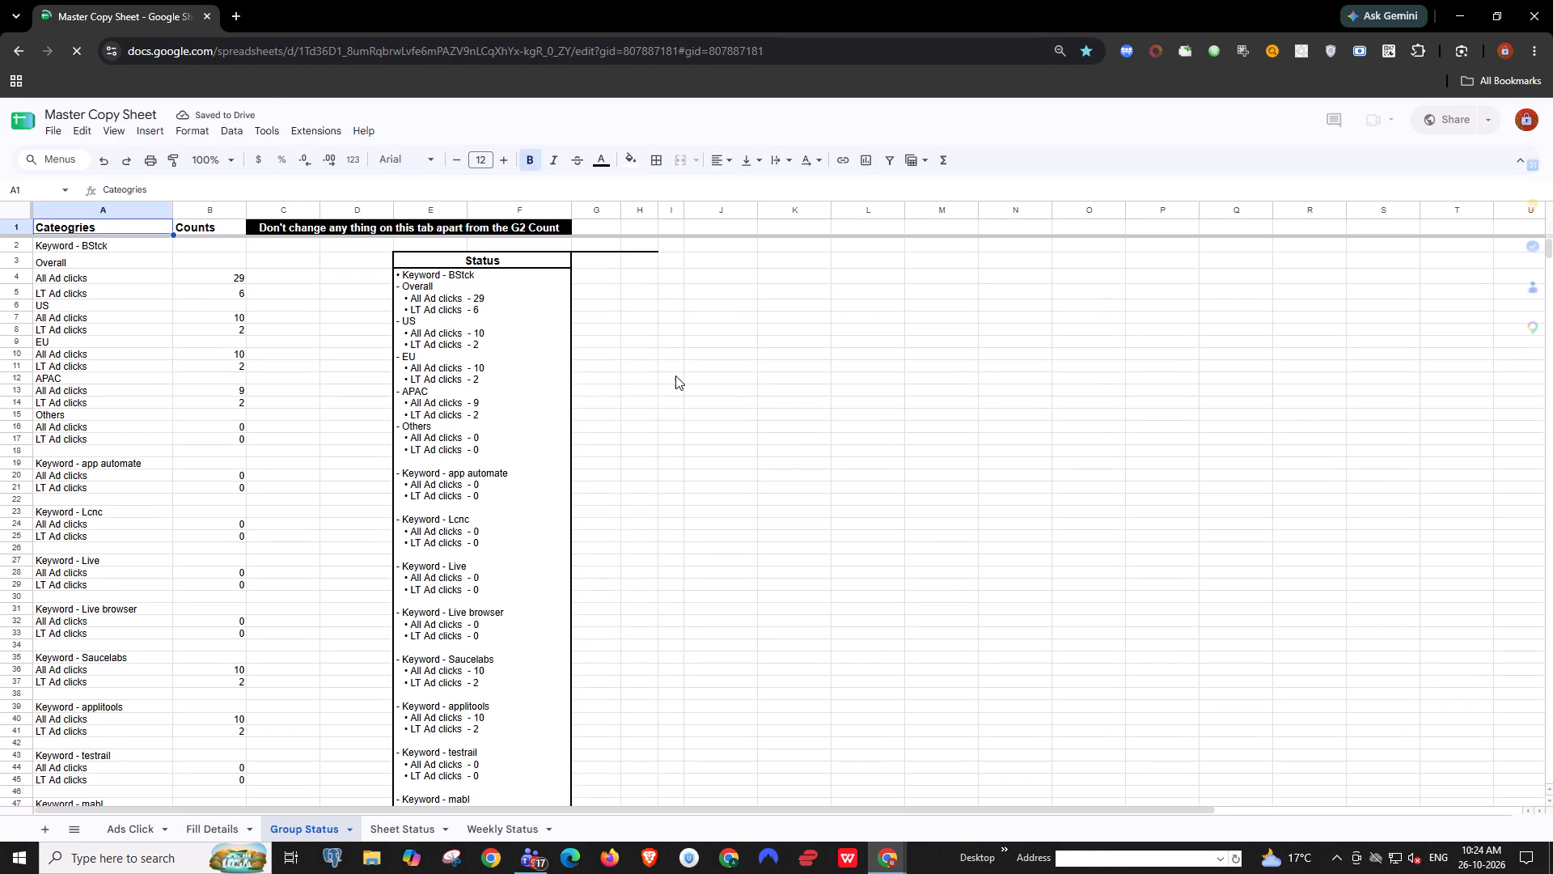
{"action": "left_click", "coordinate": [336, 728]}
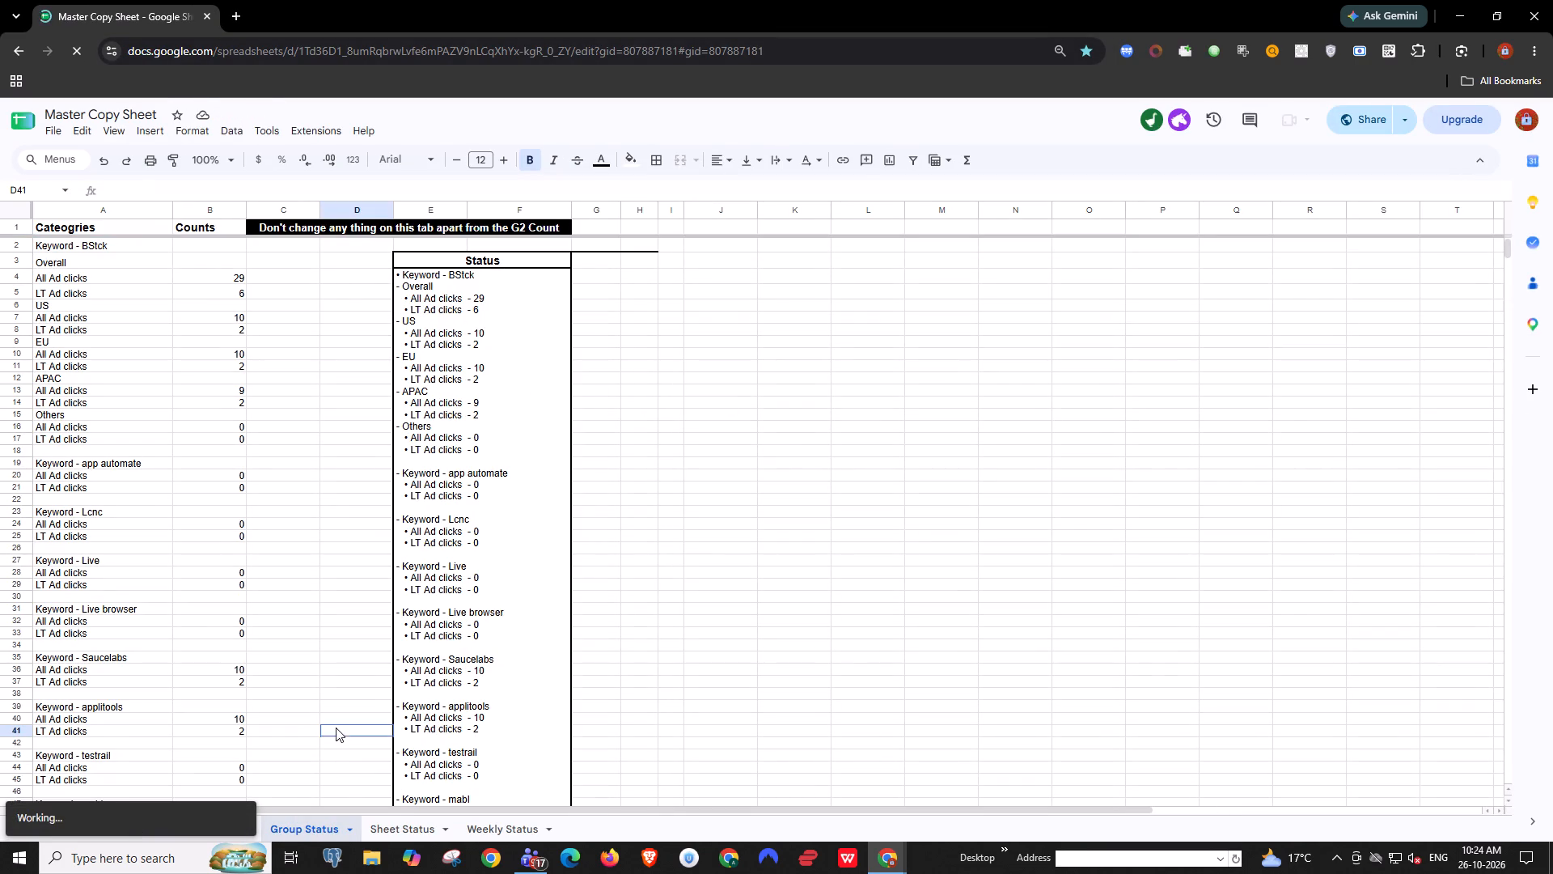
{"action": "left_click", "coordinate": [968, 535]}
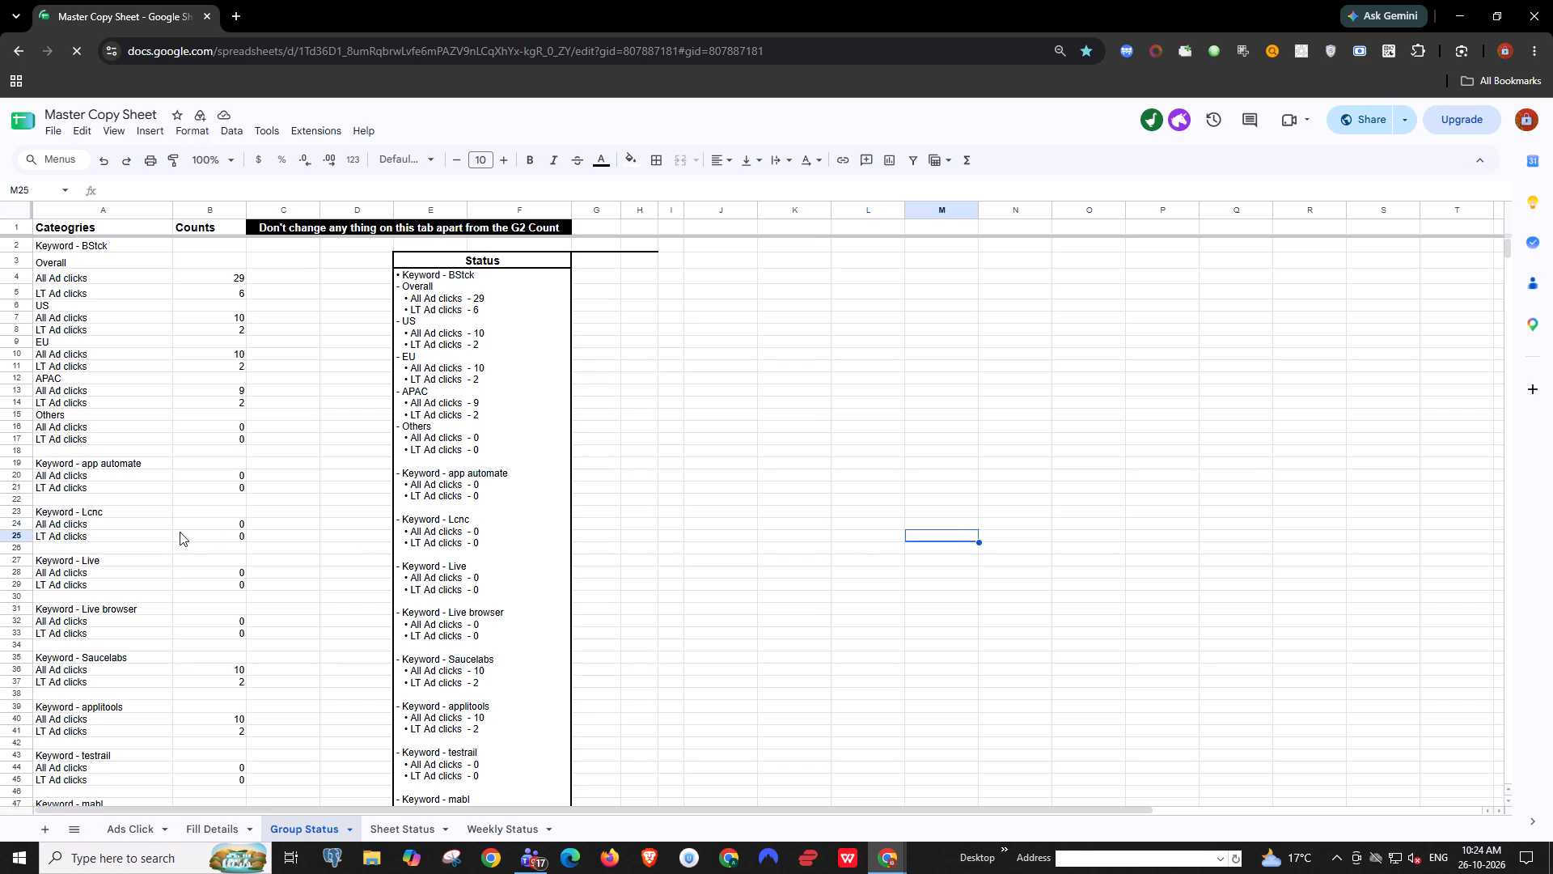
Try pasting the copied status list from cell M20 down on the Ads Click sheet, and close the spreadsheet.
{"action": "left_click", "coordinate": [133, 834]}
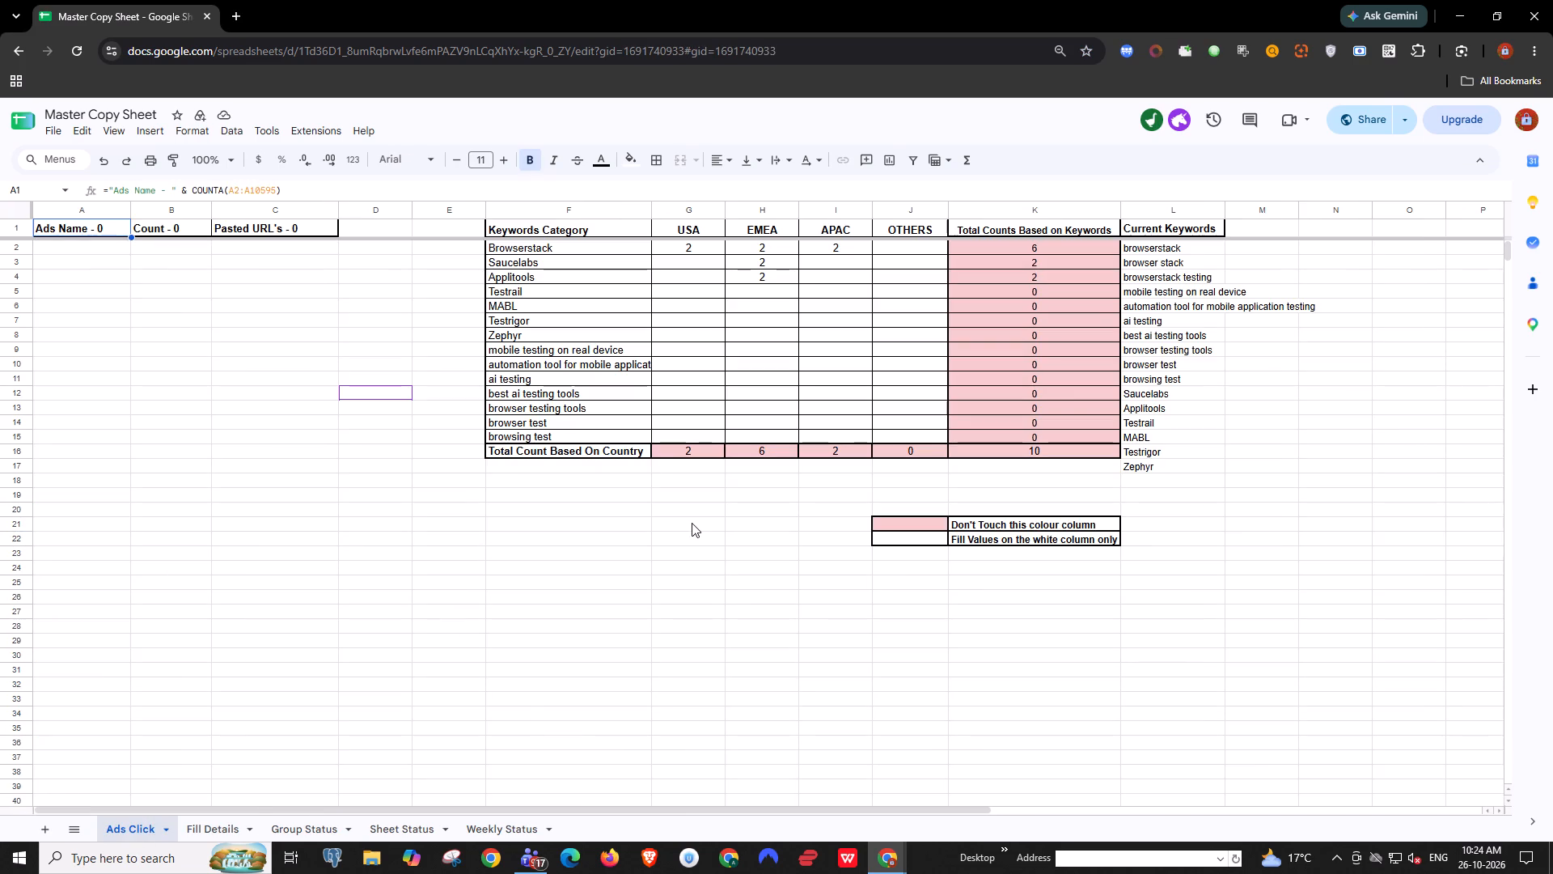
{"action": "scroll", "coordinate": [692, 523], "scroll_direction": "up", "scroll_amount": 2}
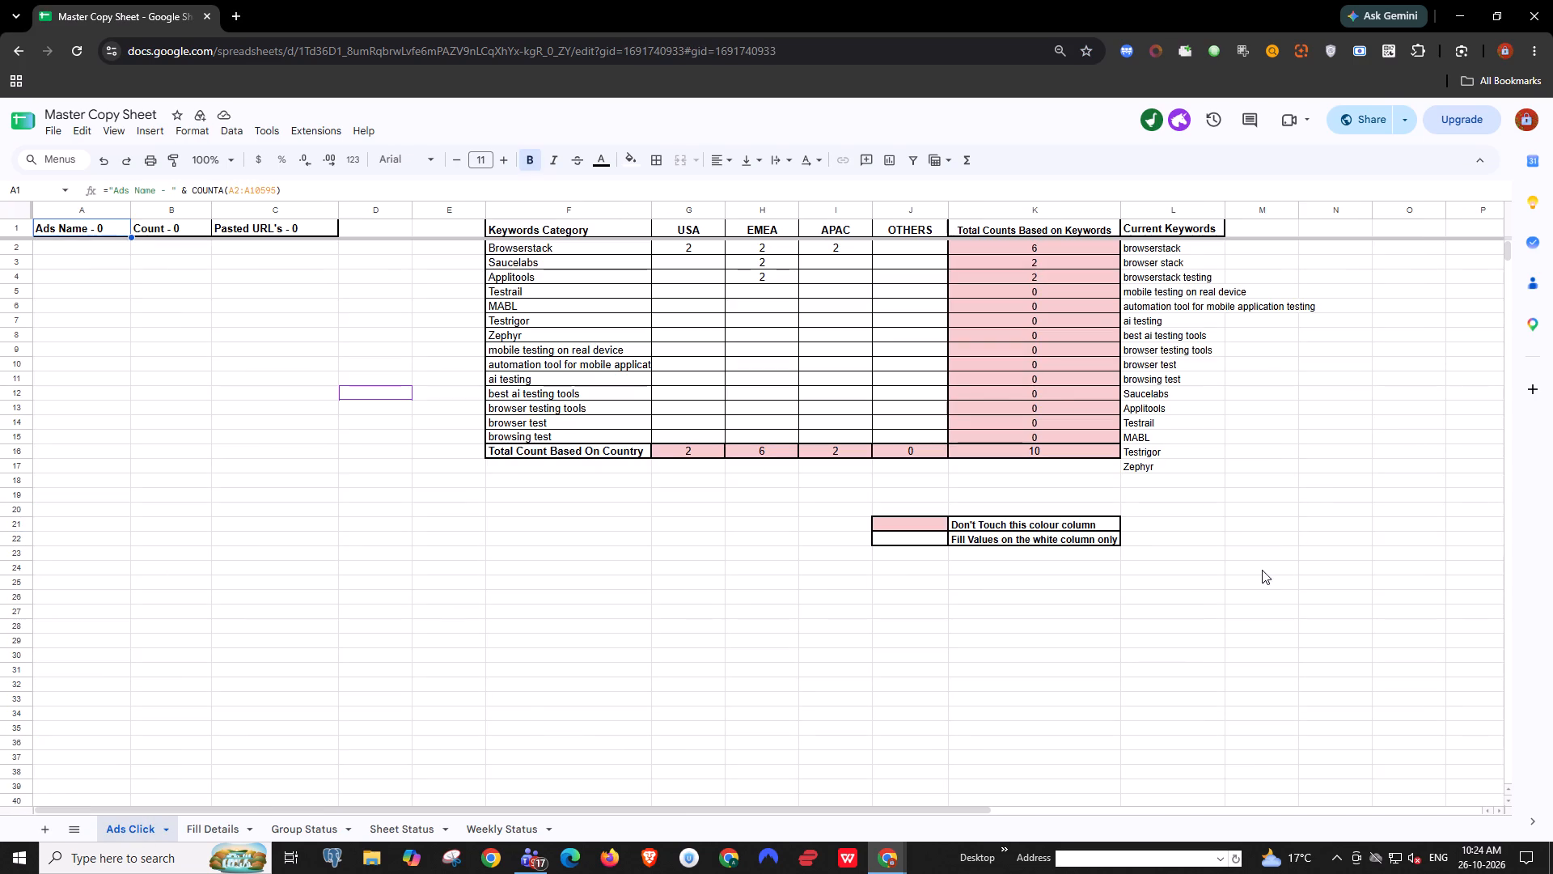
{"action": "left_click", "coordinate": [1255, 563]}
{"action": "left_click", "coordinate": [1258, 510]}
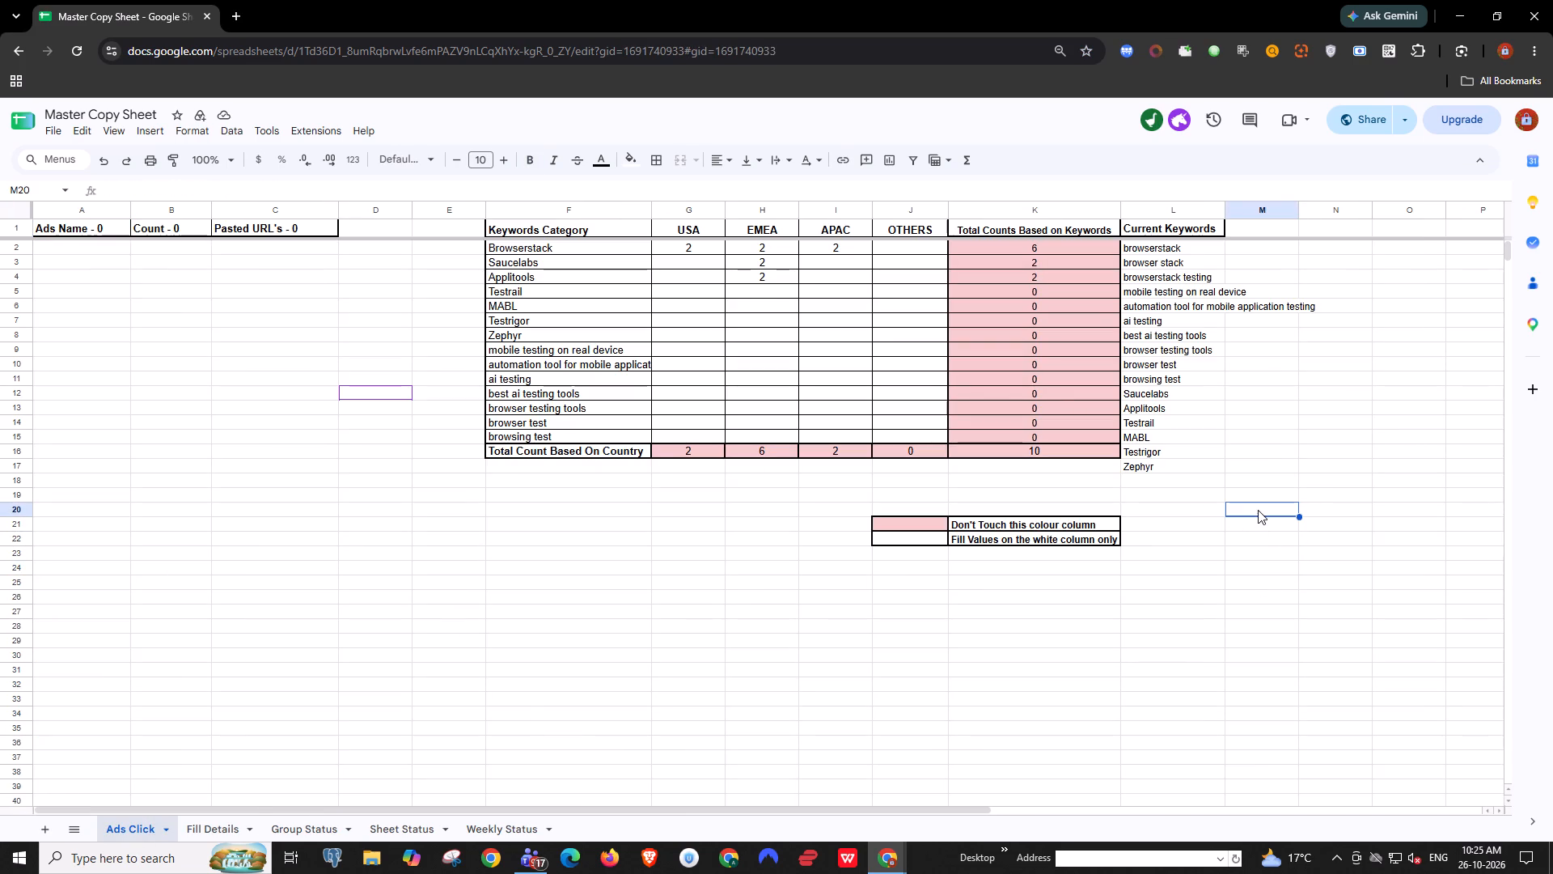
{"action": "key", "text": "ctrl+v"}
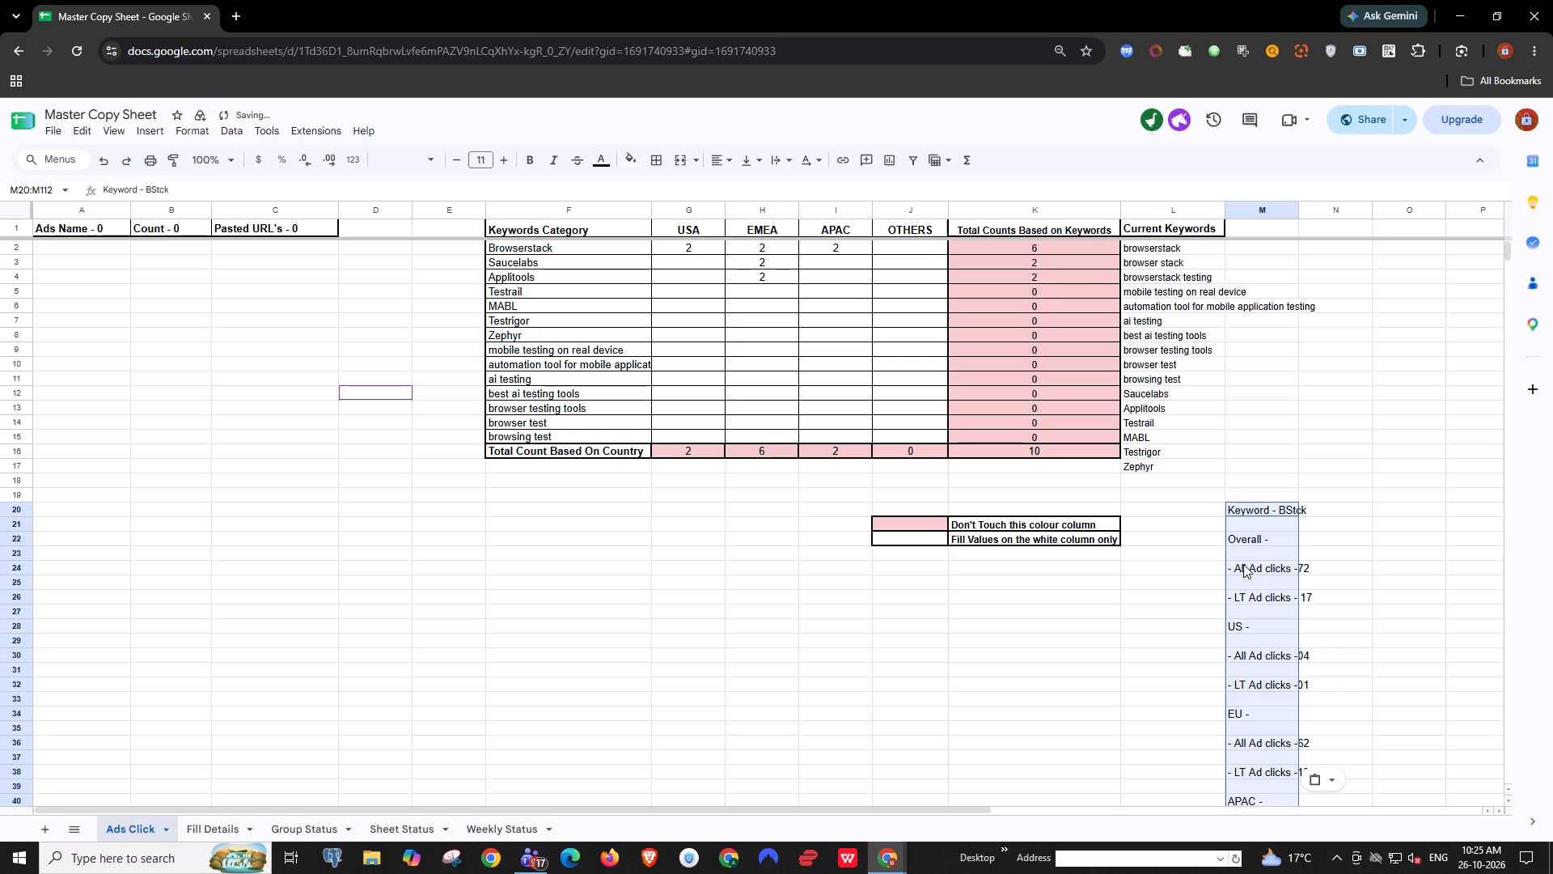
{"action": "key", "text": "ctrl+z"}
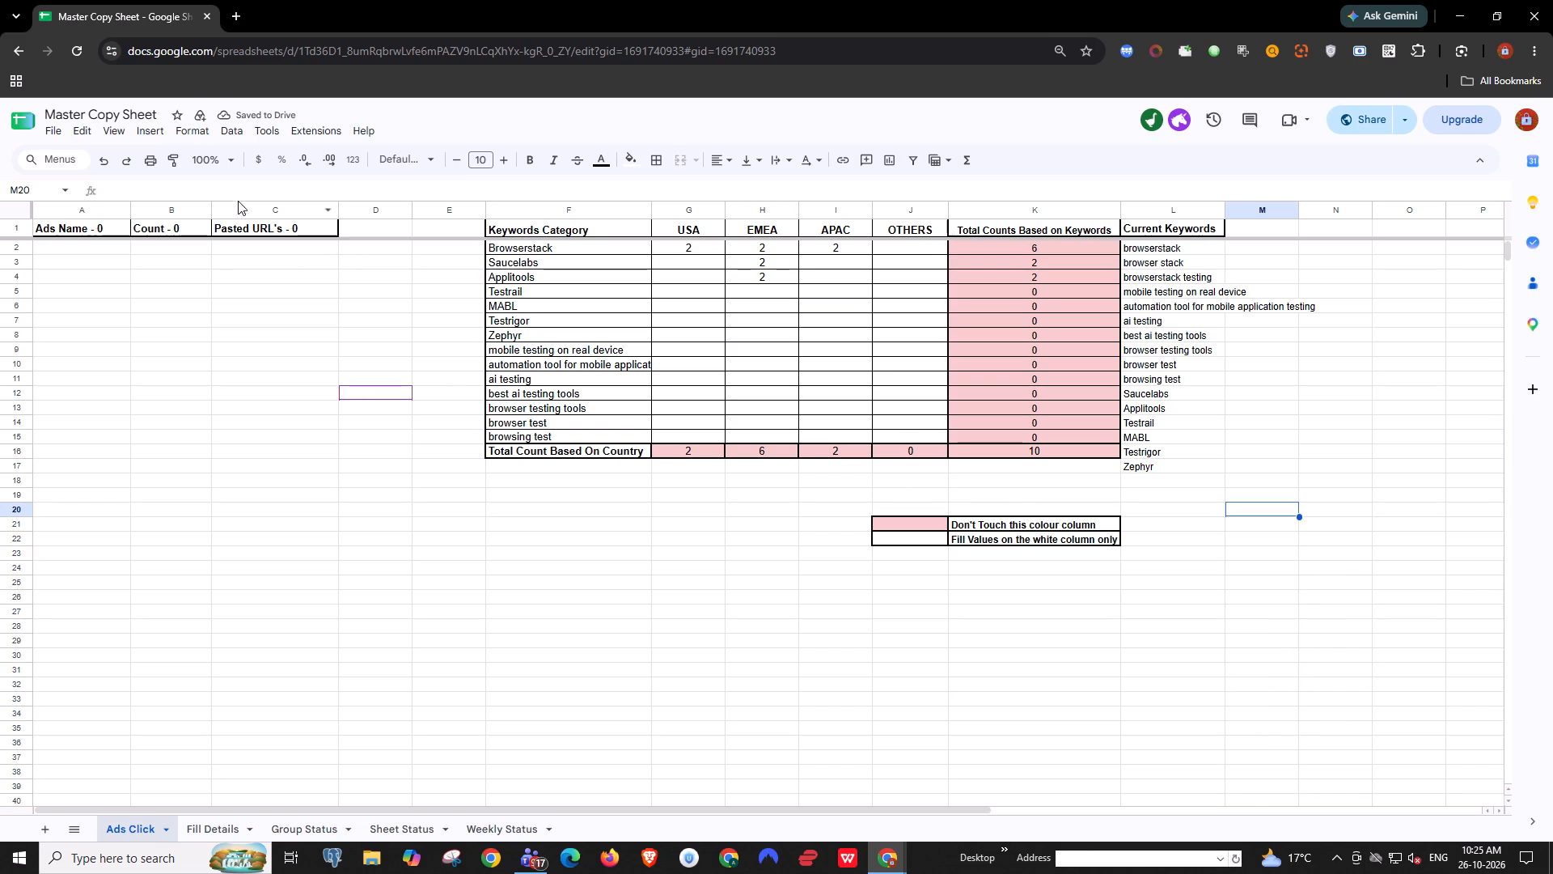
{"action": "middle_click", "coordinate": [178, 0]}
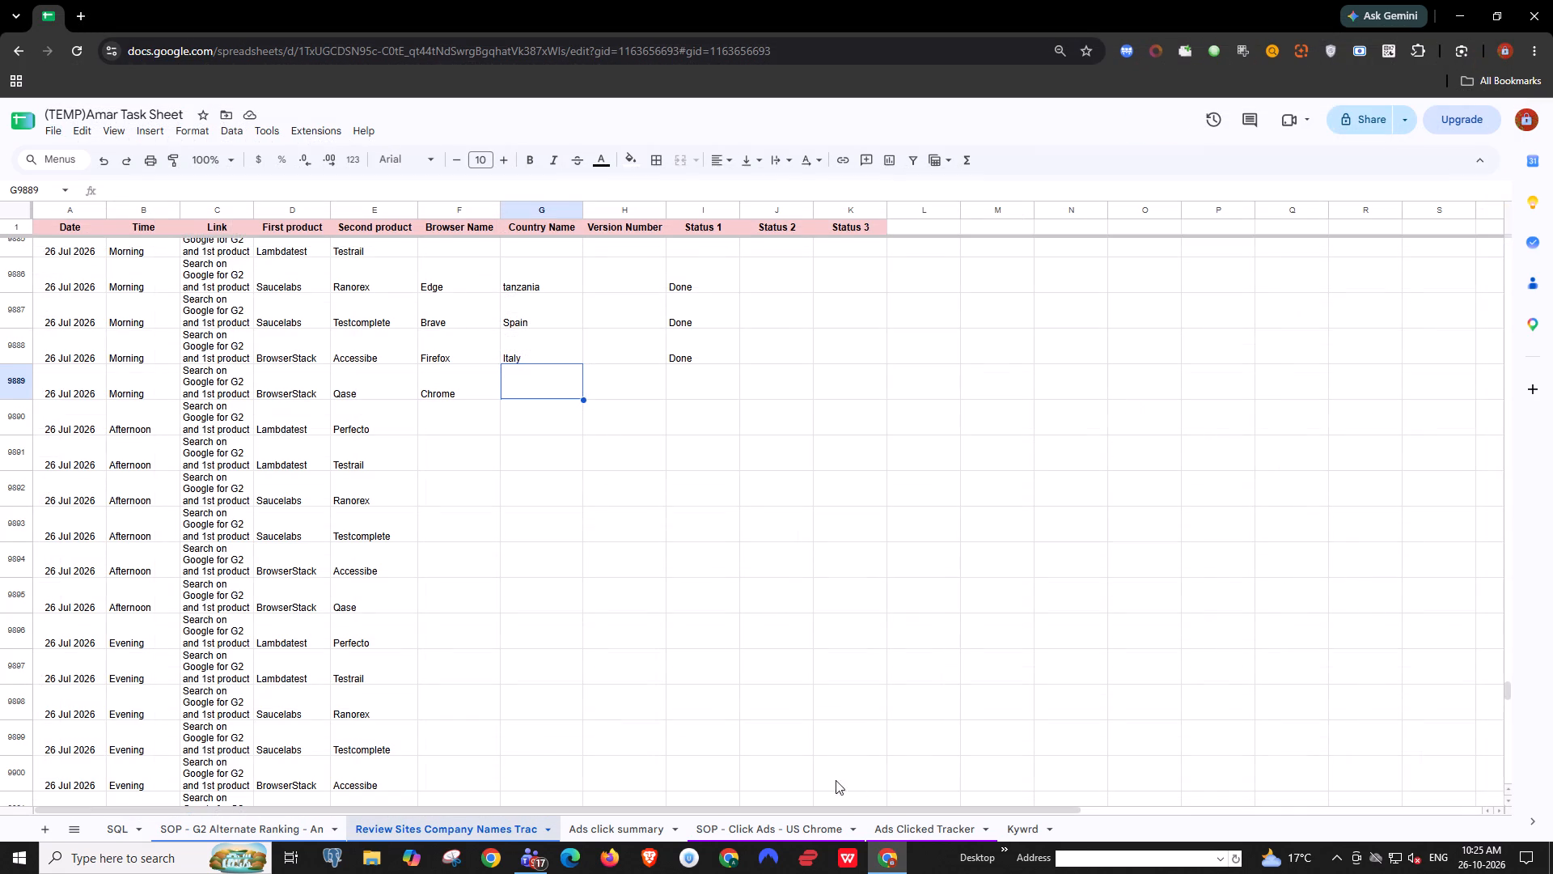
Open the first of the two bookmarked Amar ads Master Copy Sheet spreadsheets in a new browser tab.
{"action": "left_click", "coordinate": [76, 4]}
{"action": "left_click", "coordinate": [1508, 85]}
{"action": "scroll", "coordinate": [1467, 194], "scroll_direction": "down", "scroll_amount": 5}
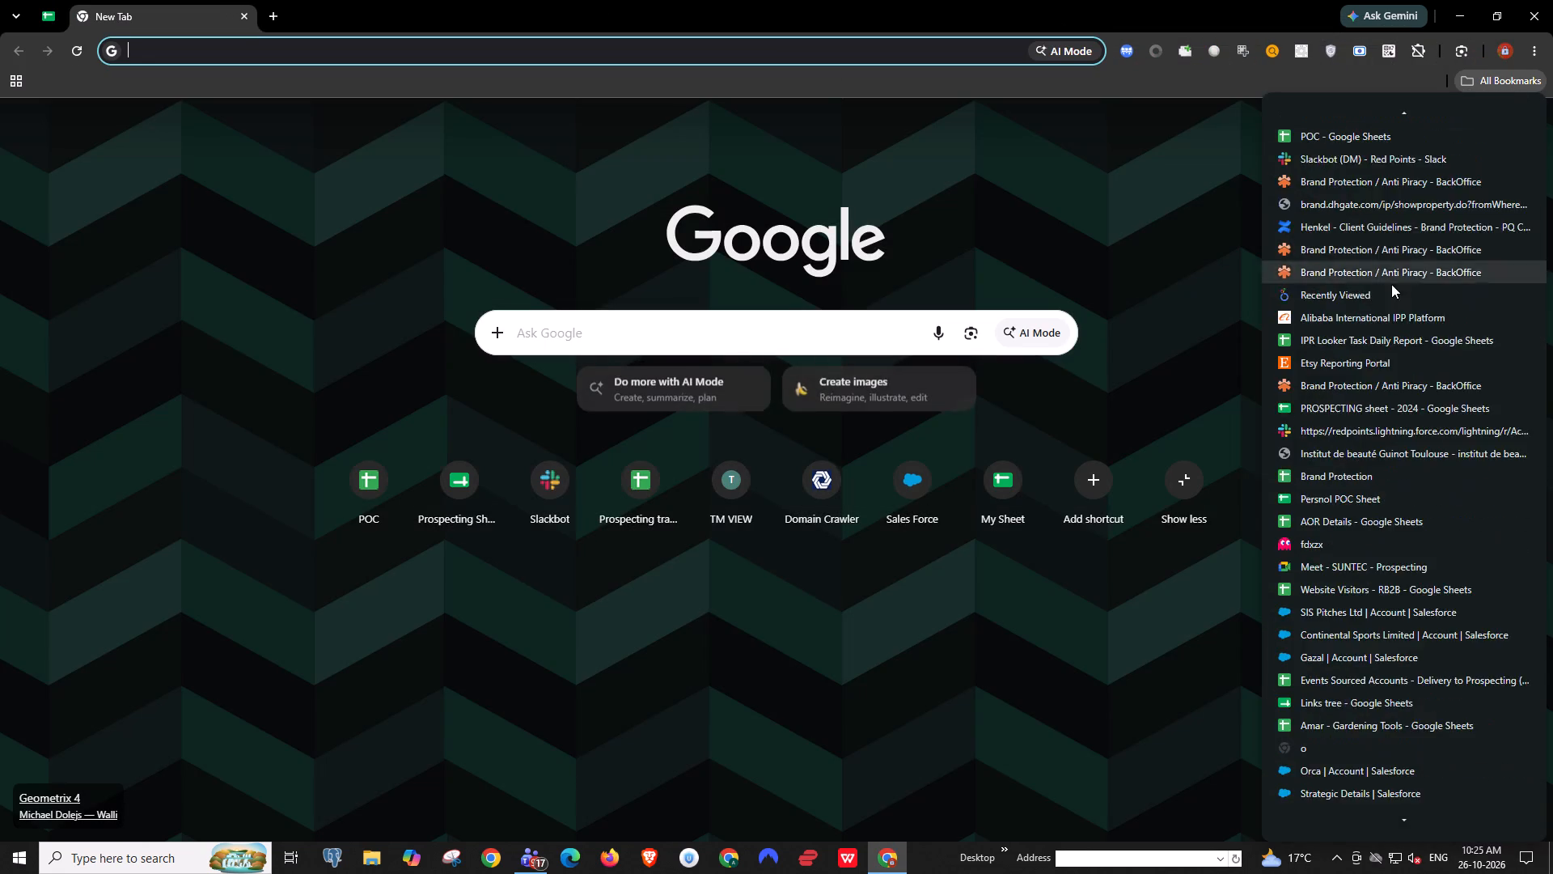
{"action": "scroll", "coordinate": [1391, 284], "scroll_direction": "down", "scroll_amount": 20}
{"action": "scroll", "coordinate": [1391, 284], "scroll_direction": "down", "scroll_amount": 17}
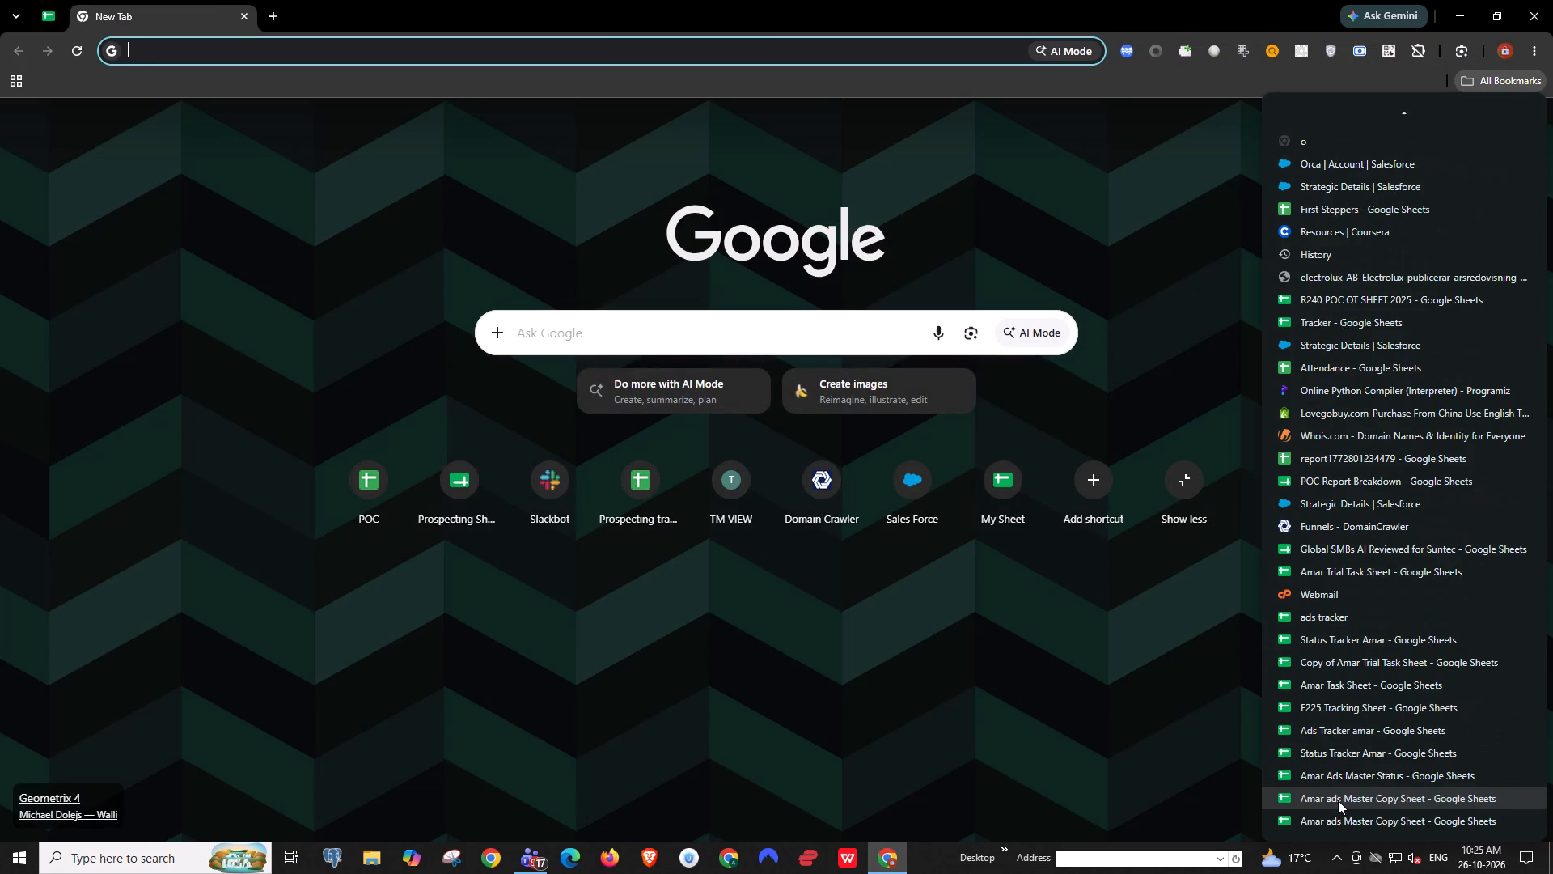
{"action": "left_click", "coordinate": [1338, 800]}
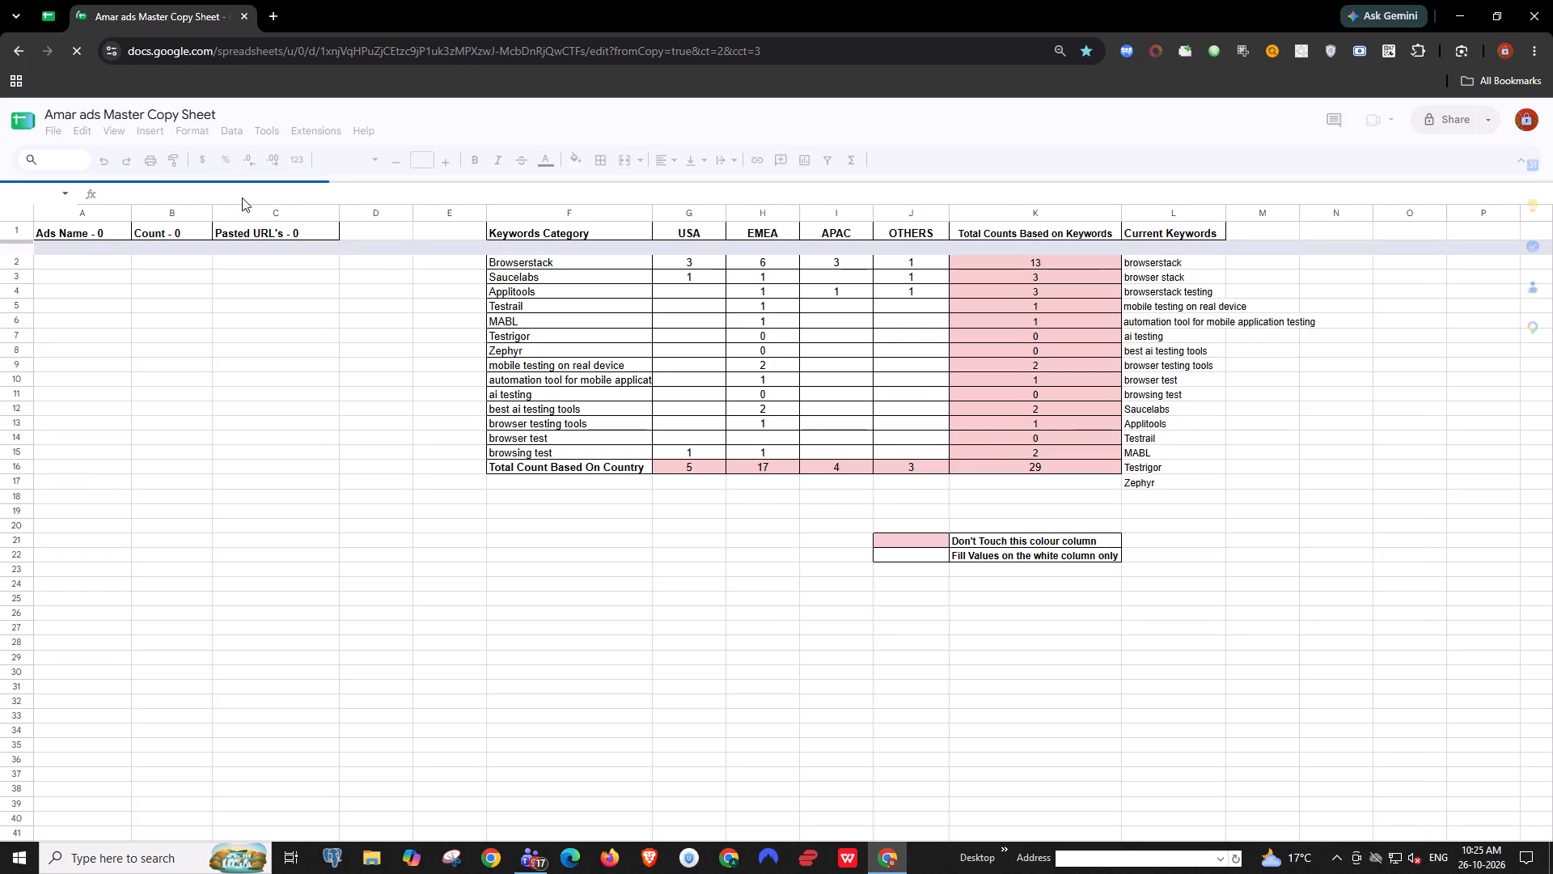
Paste the copied keyword ad-click status list from cell D2 down on the Ads Click sheet.
{"action": "left_click", "coordinate": [395, 322]}
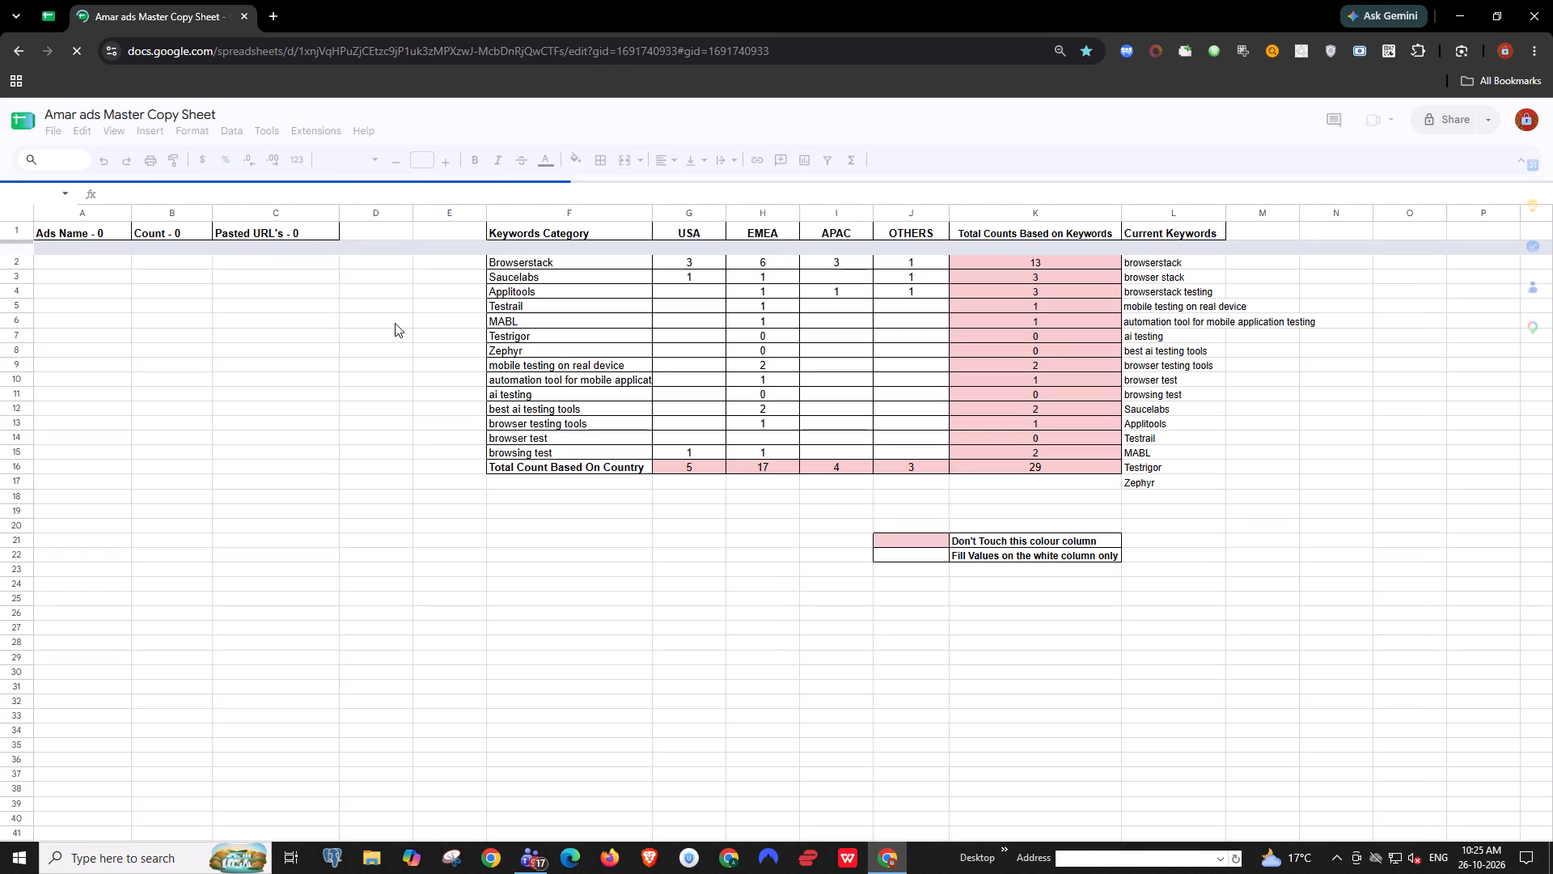
{"action": "left_click", "coordinate": [376, 264]}
{"action": "left_click", "coordinate": [378, 241]}
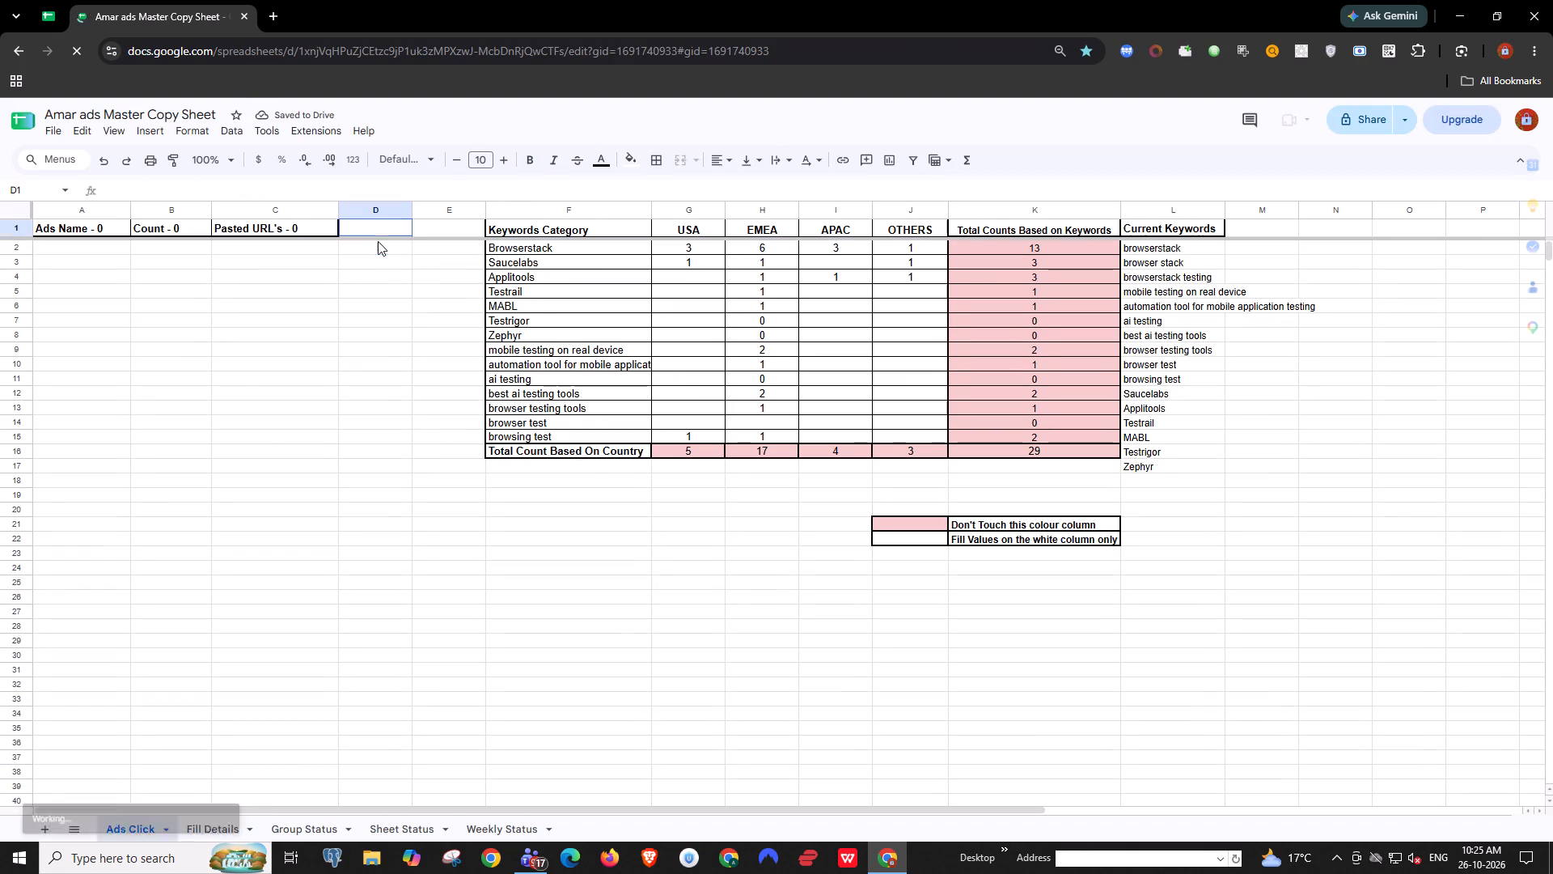
{"action": "left_click", "coordinate": [369, 256]}
{"action": "key", "text": "ctrl+v"}
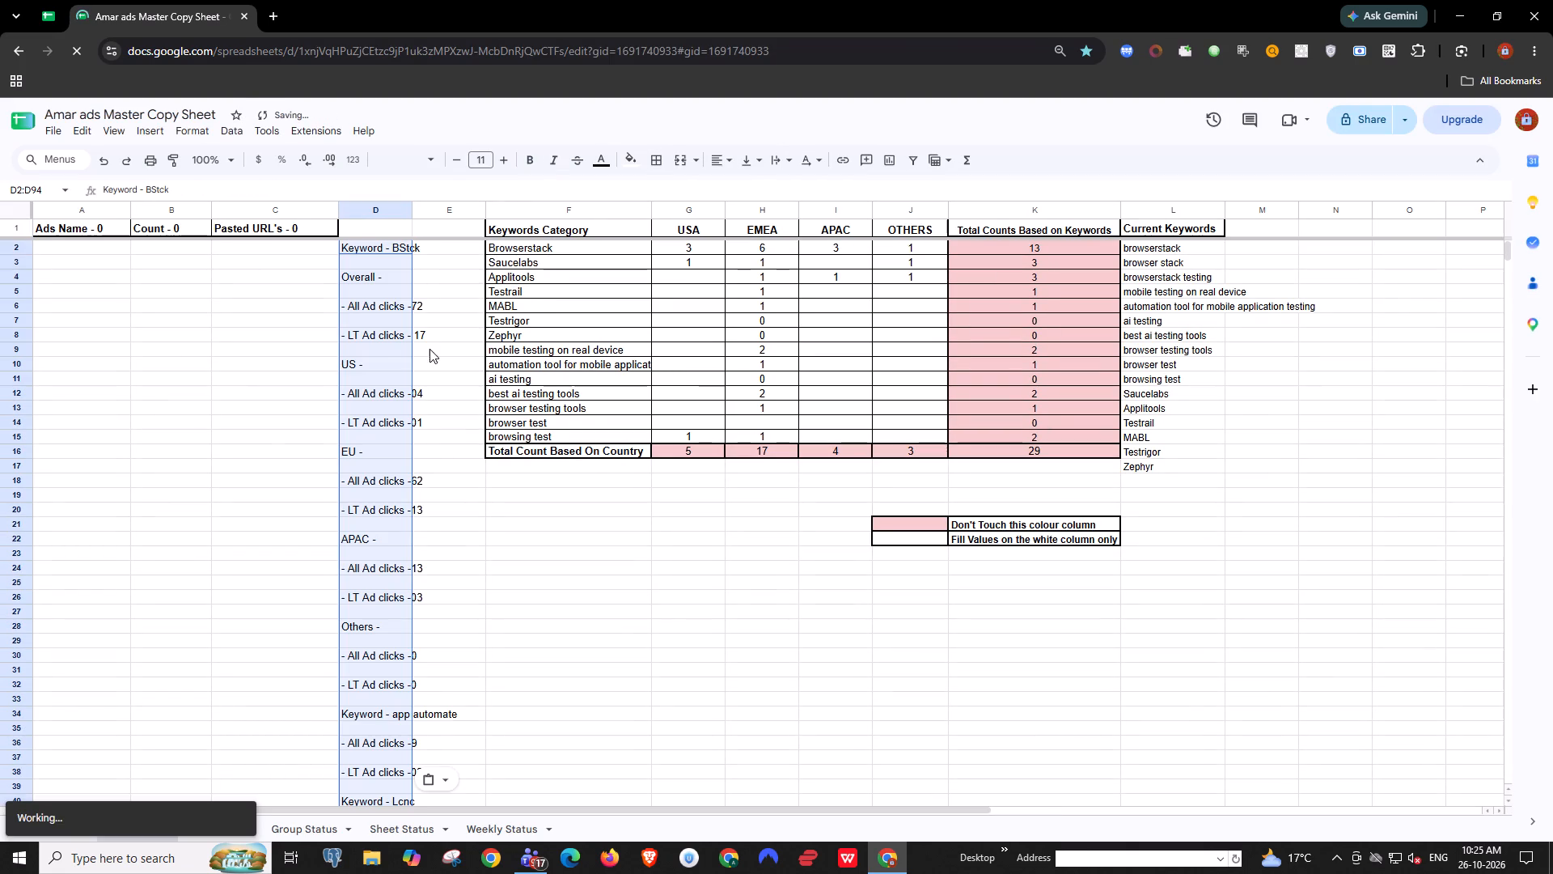
{"action": "left_click", "coordinate": [425, 335]}
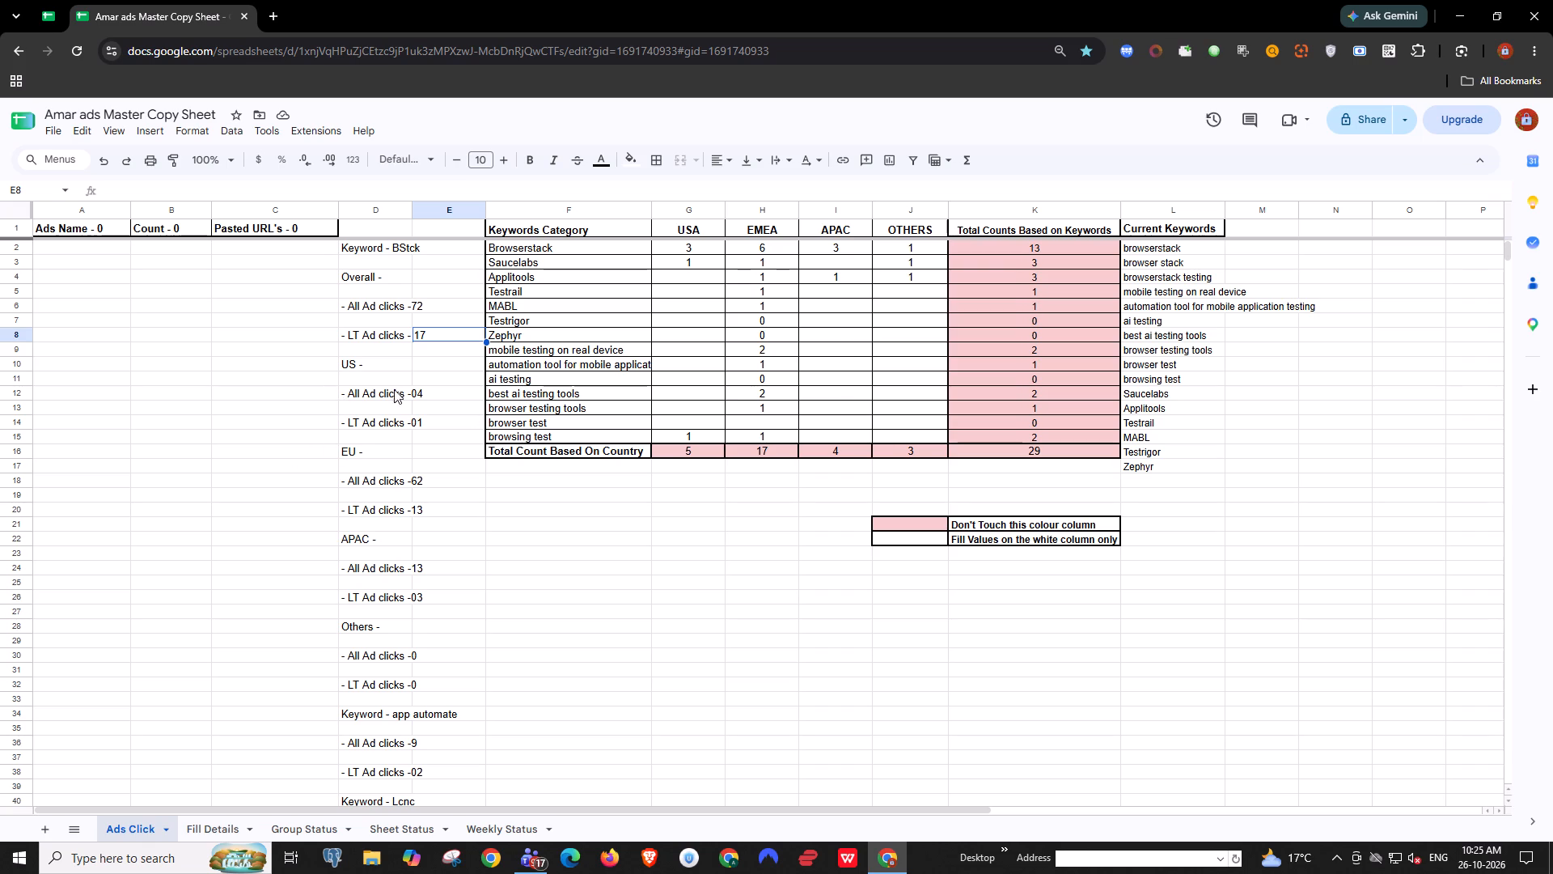
{"action": "left_click", "coordinate": [420, 395]}
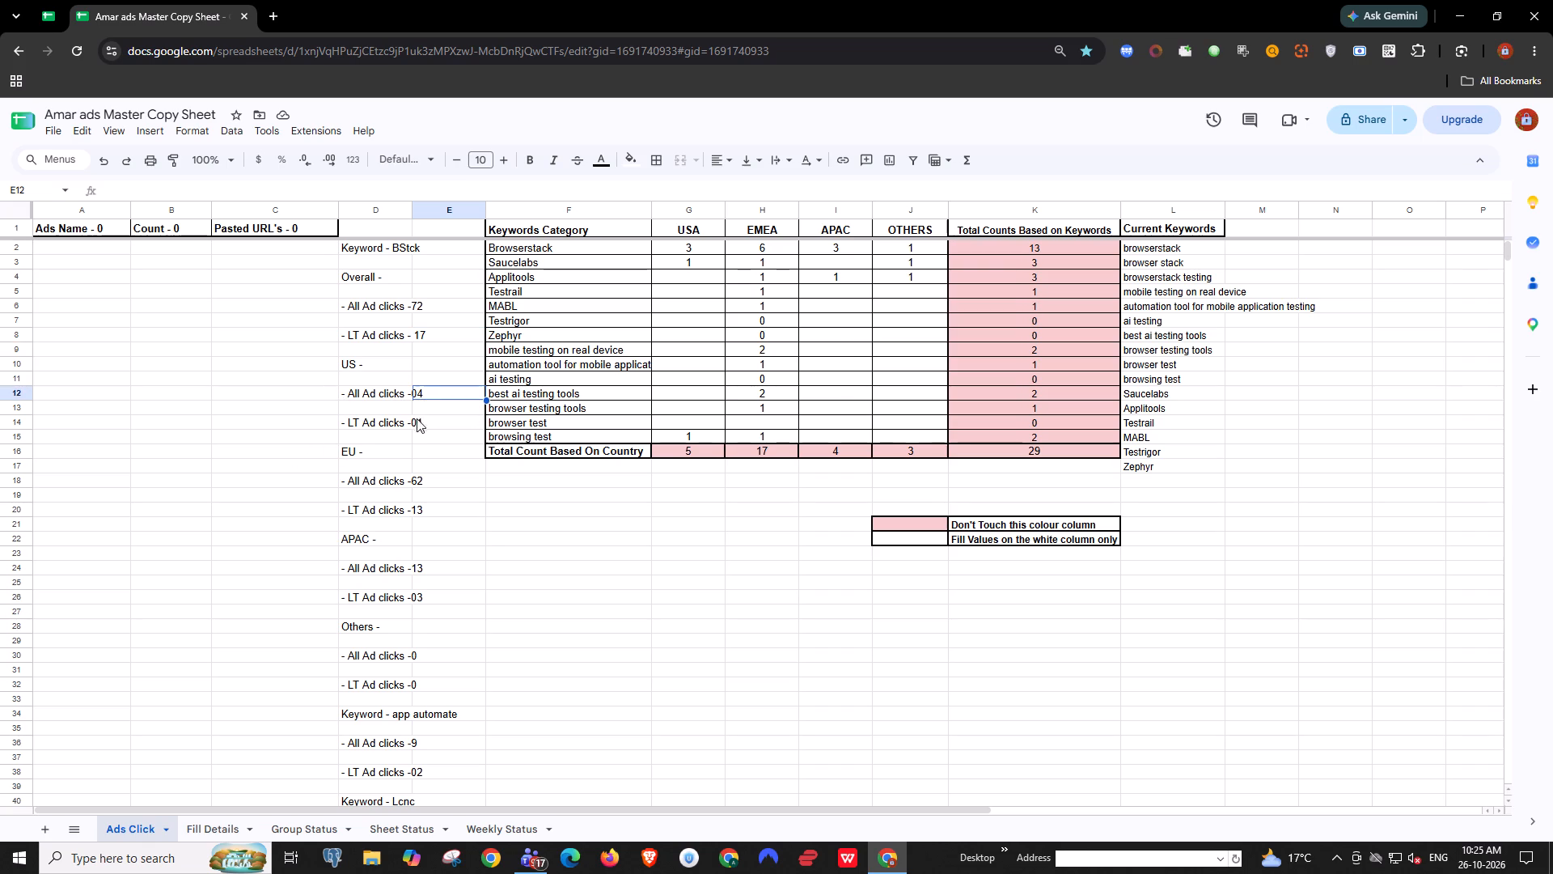
{"action": "left_click", "coordinate": [419, 426]}
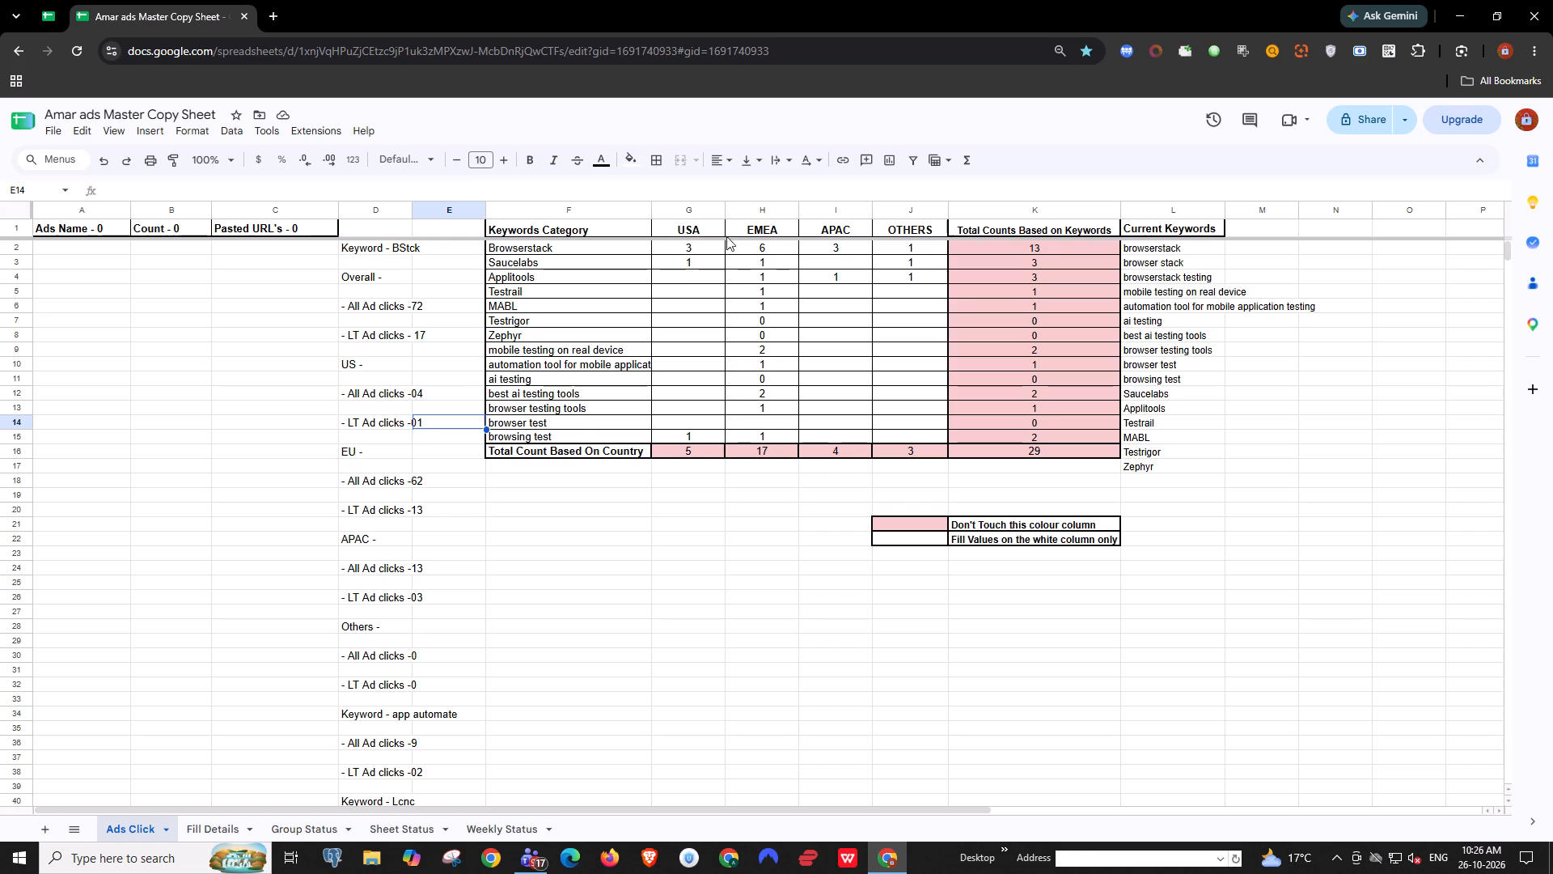
Clear the USA, EMEA, APAC and OTHERS counts from the Browserstack row through the browser test row (G2:J14).
{"action": "left_click_drag", "start_coordinate": [687, 248], "coordinate": [754, 278]}
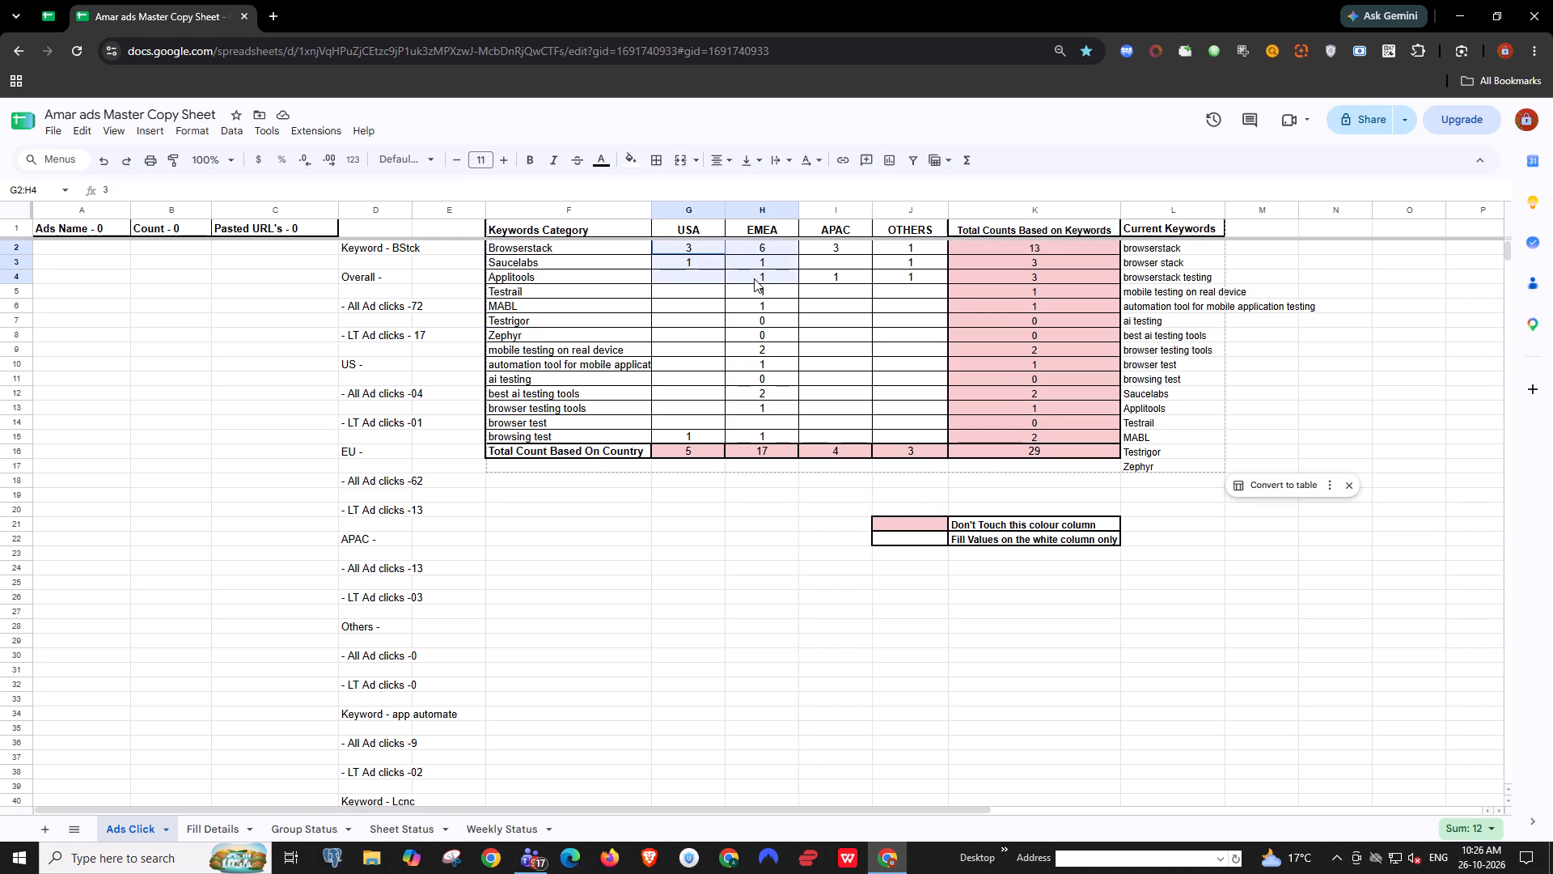
{"action": "left_click_drag", "start_coordinate": [754, 278], "coordinate": [906, 418]}
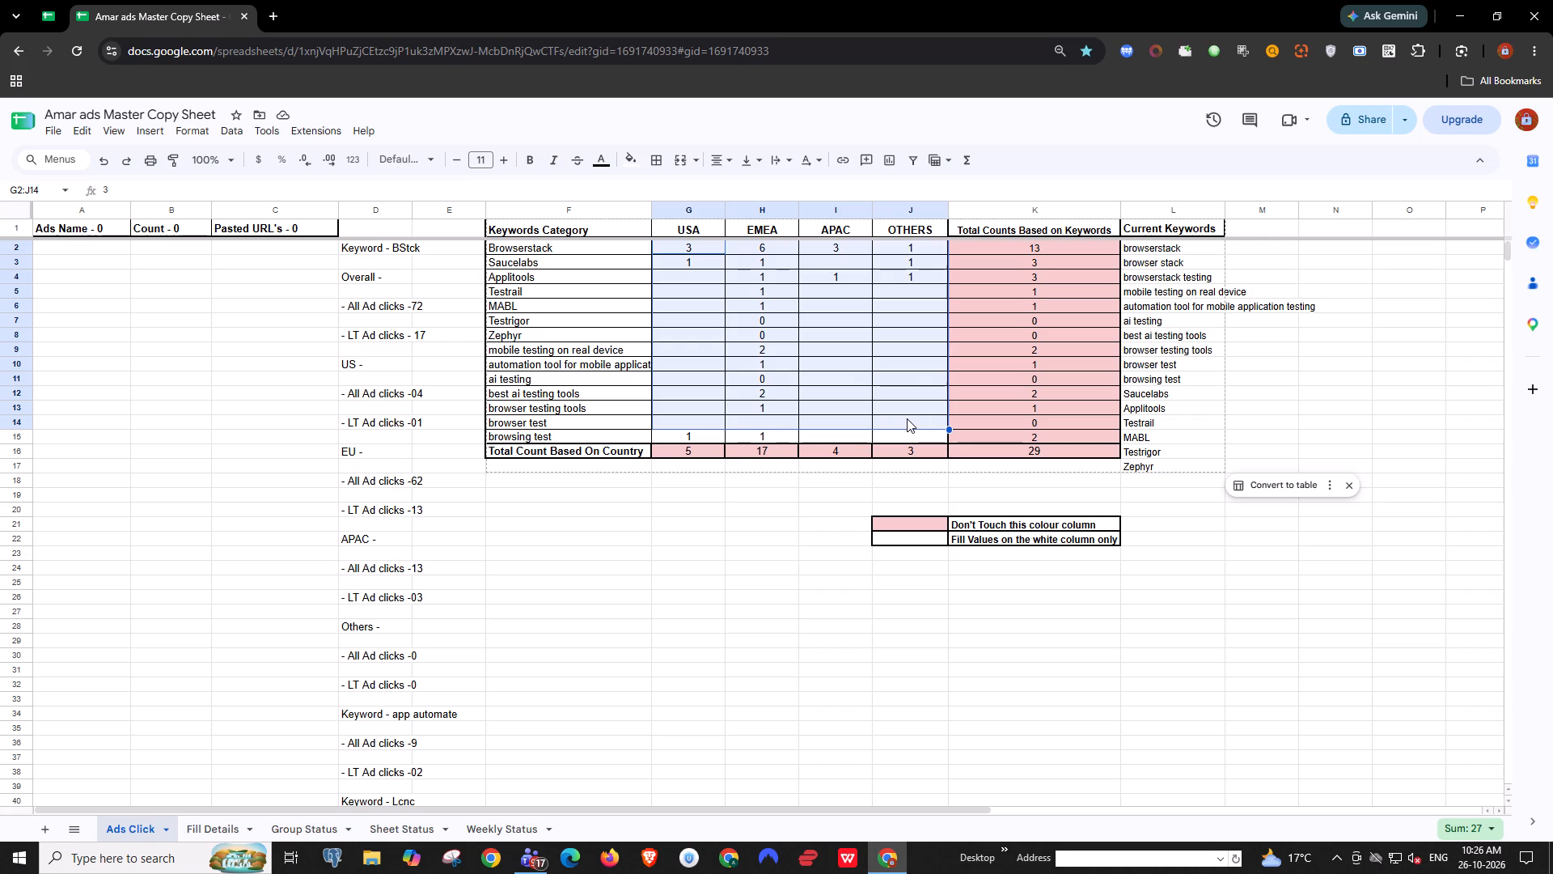
{"action": "key", "text": "Delete"}
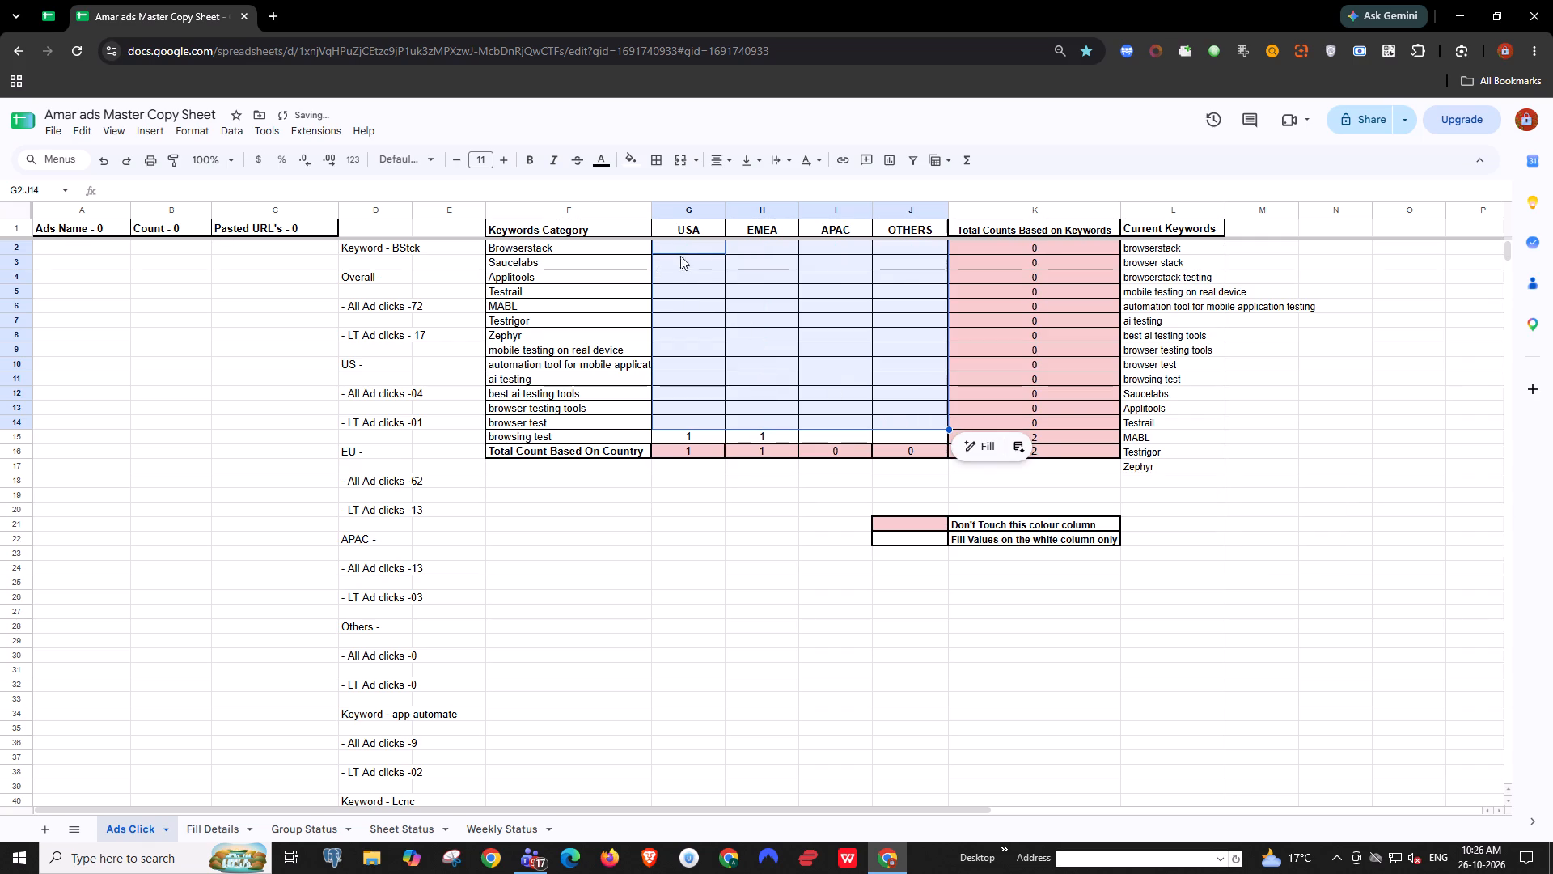
Enter 1 as the USA count for the Browserstack keyword.
{"action": "left_click", "coordinate": [685, 246]}
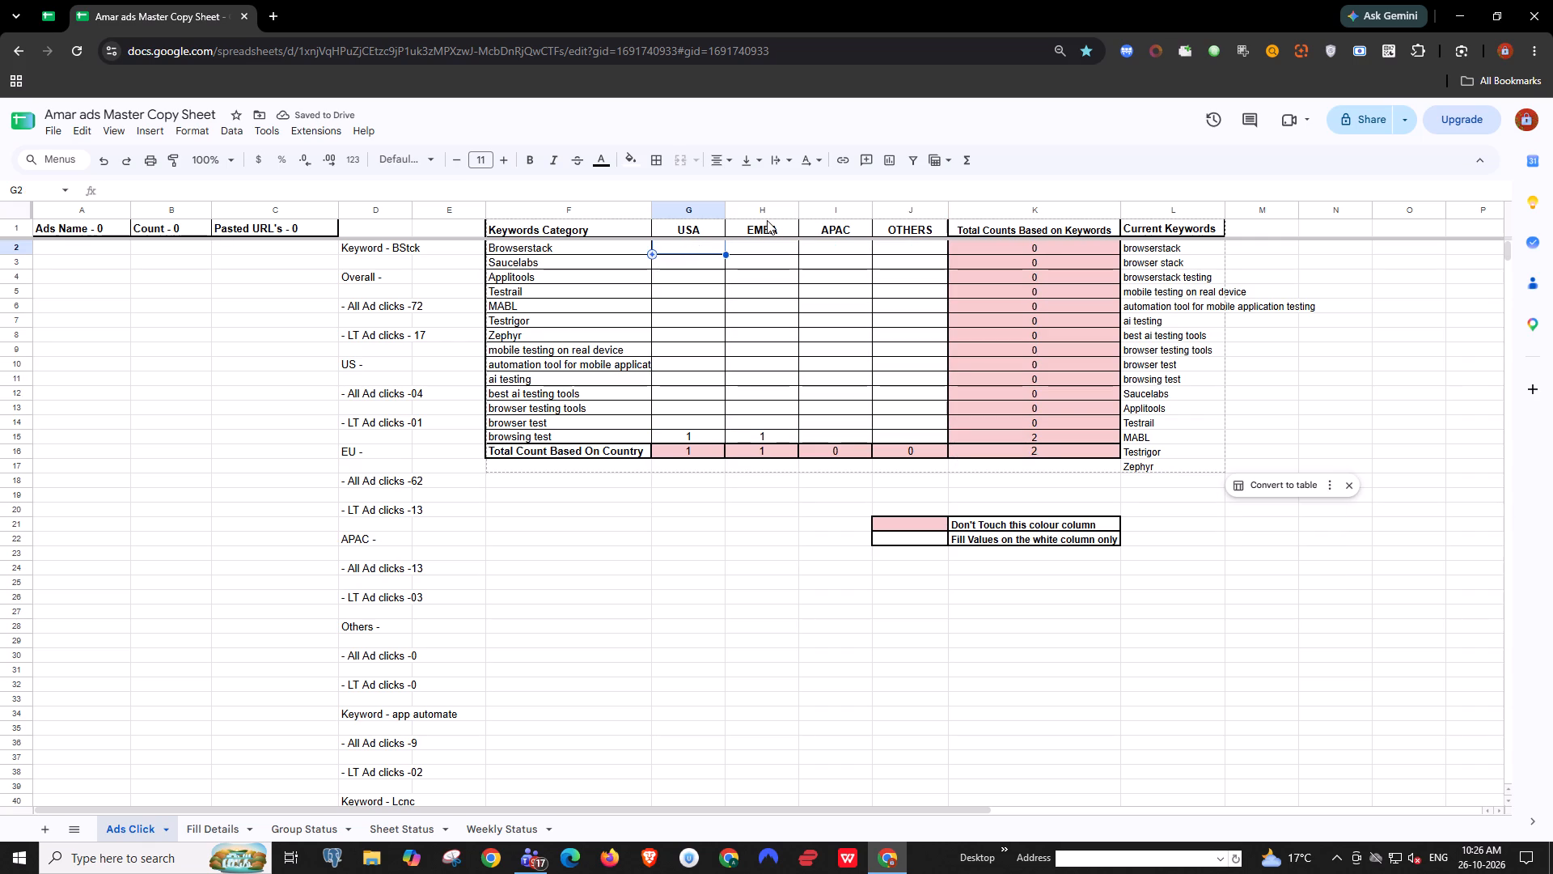
{"action": "key", "text": "1"}
{"action": "key", "text": "Return"}
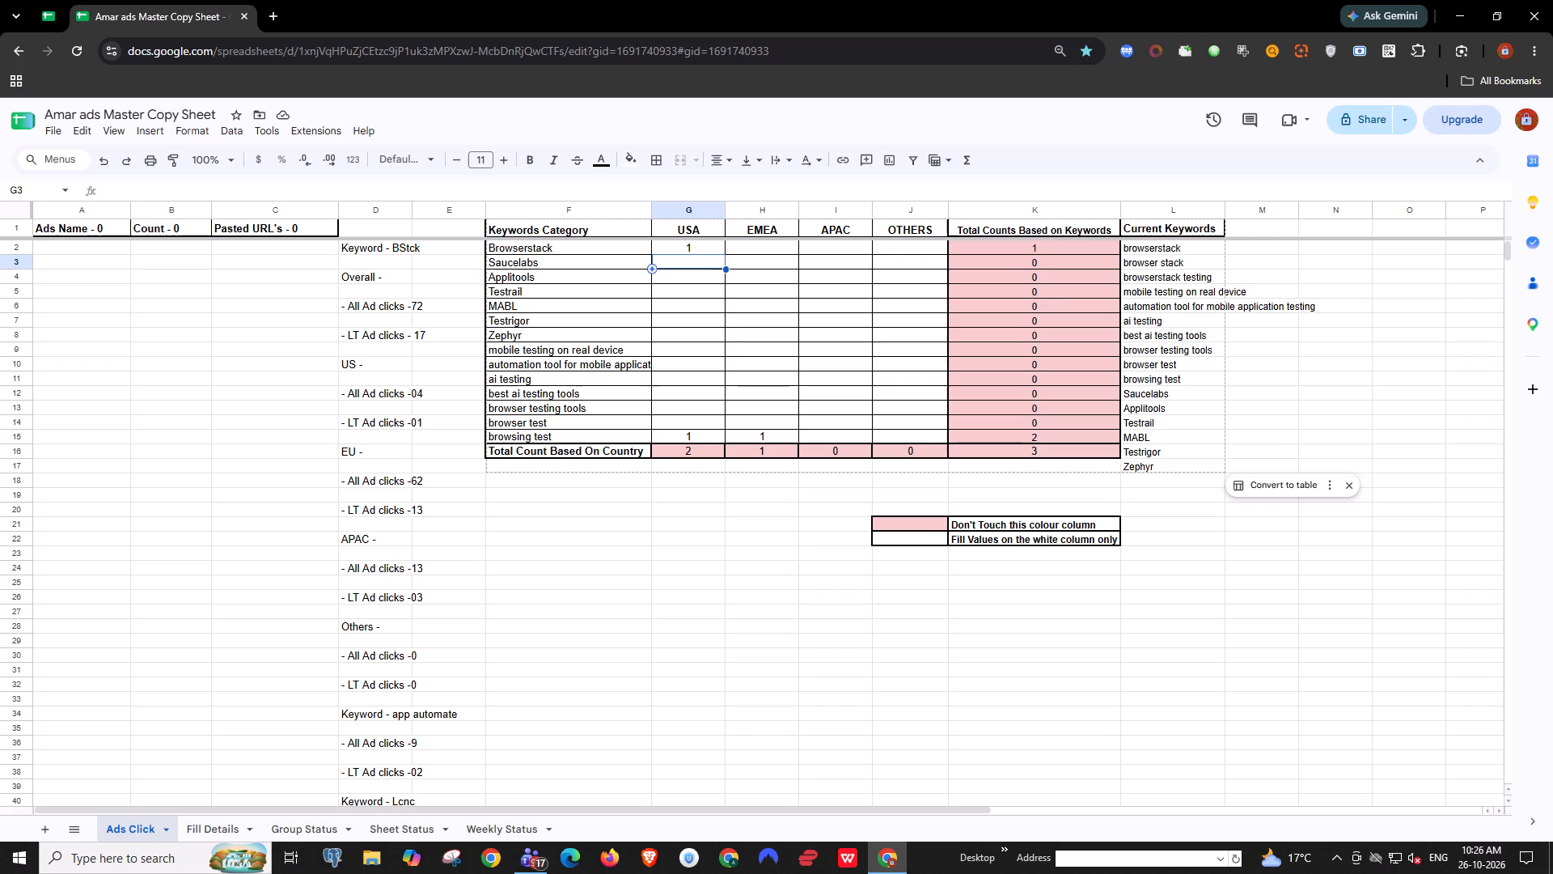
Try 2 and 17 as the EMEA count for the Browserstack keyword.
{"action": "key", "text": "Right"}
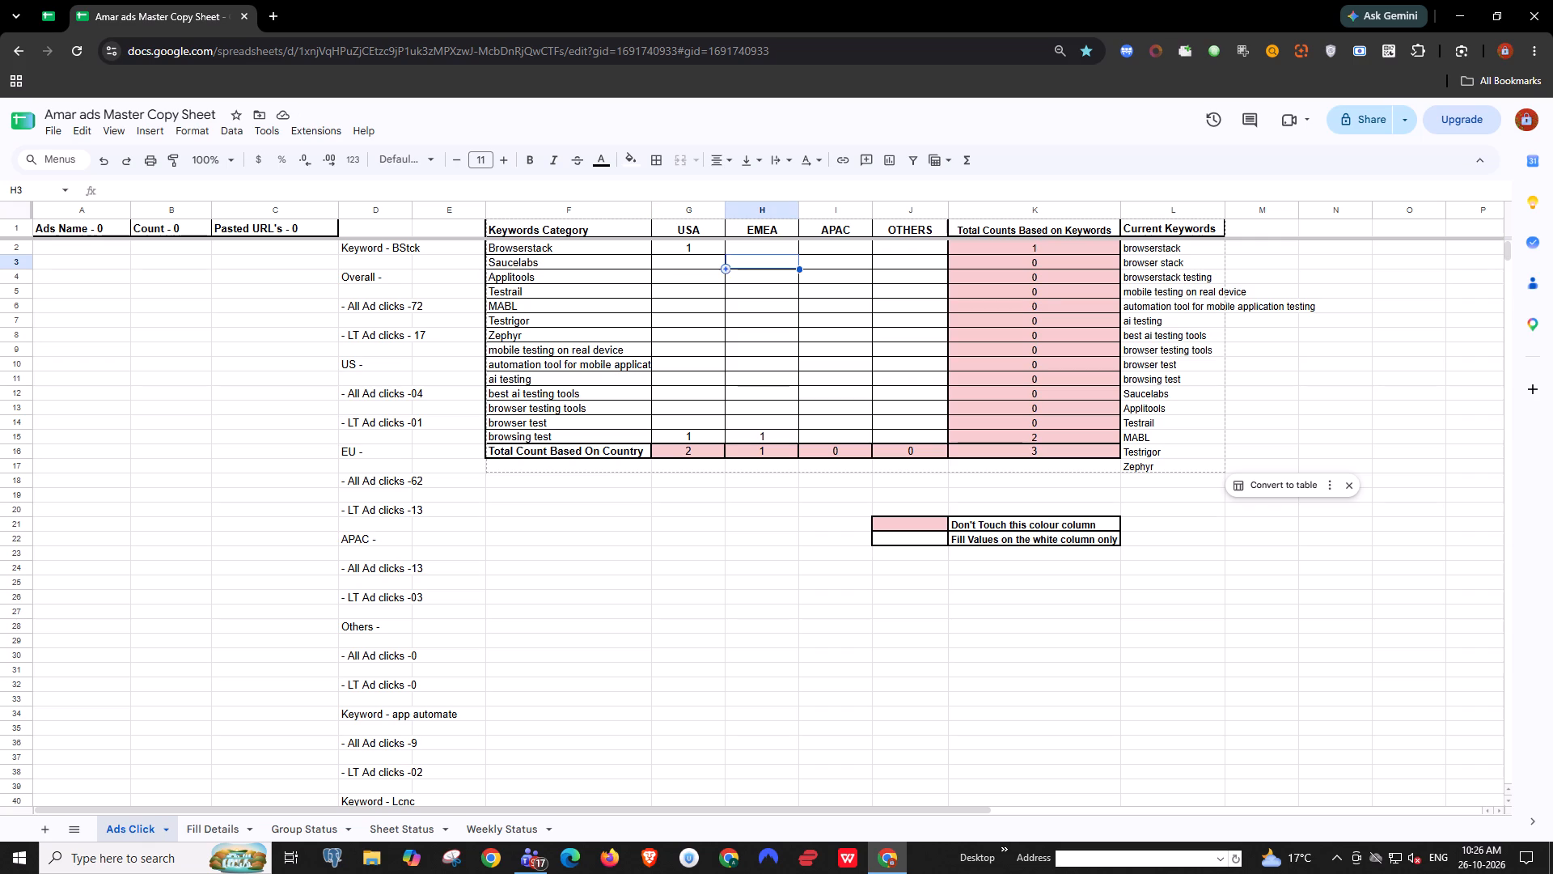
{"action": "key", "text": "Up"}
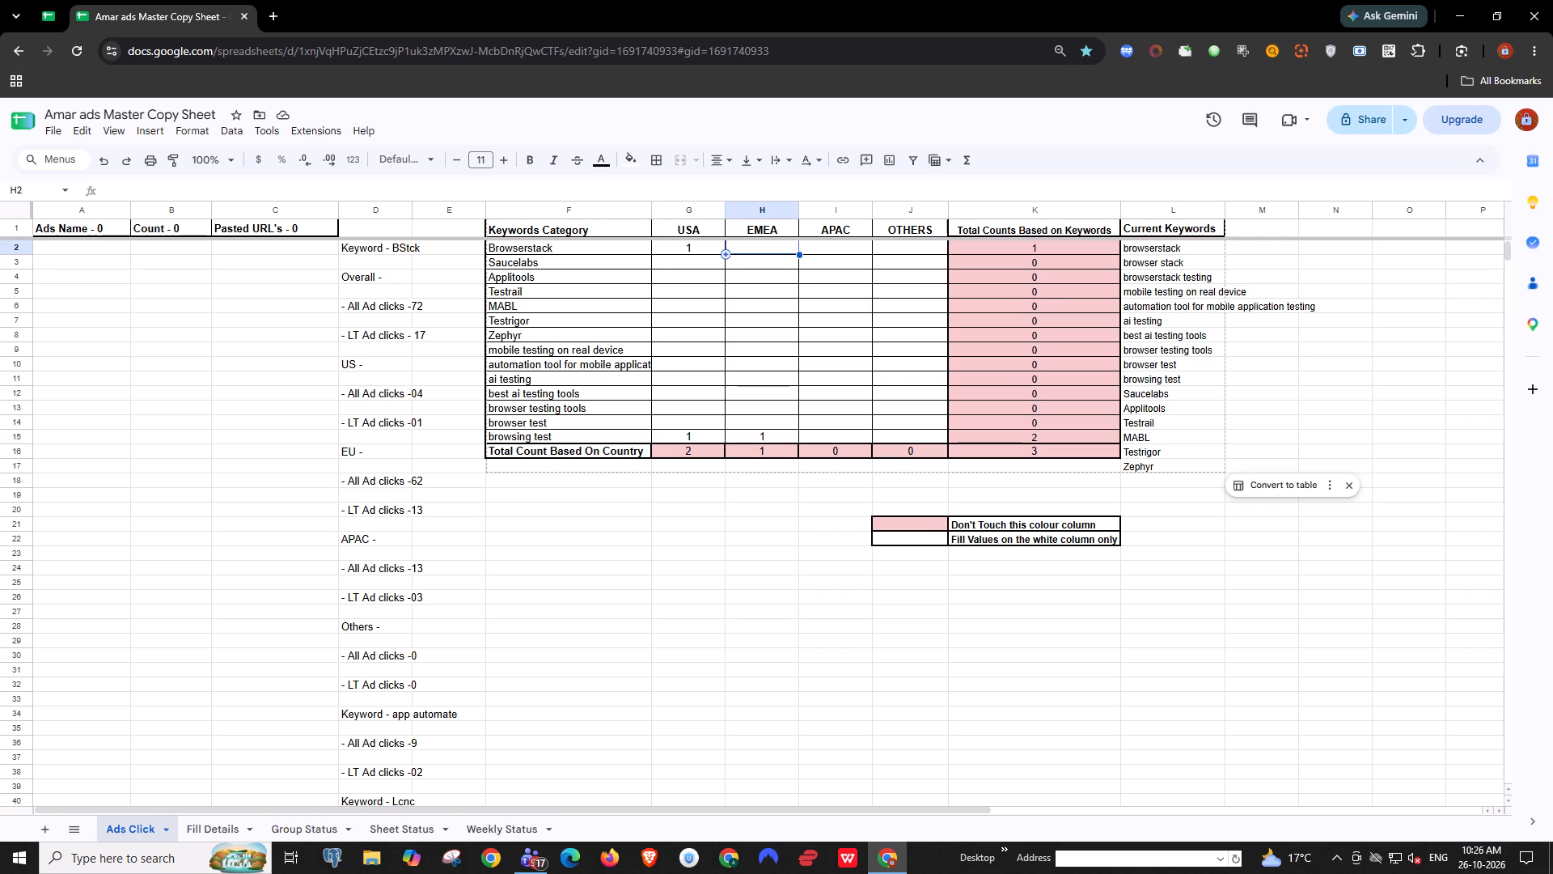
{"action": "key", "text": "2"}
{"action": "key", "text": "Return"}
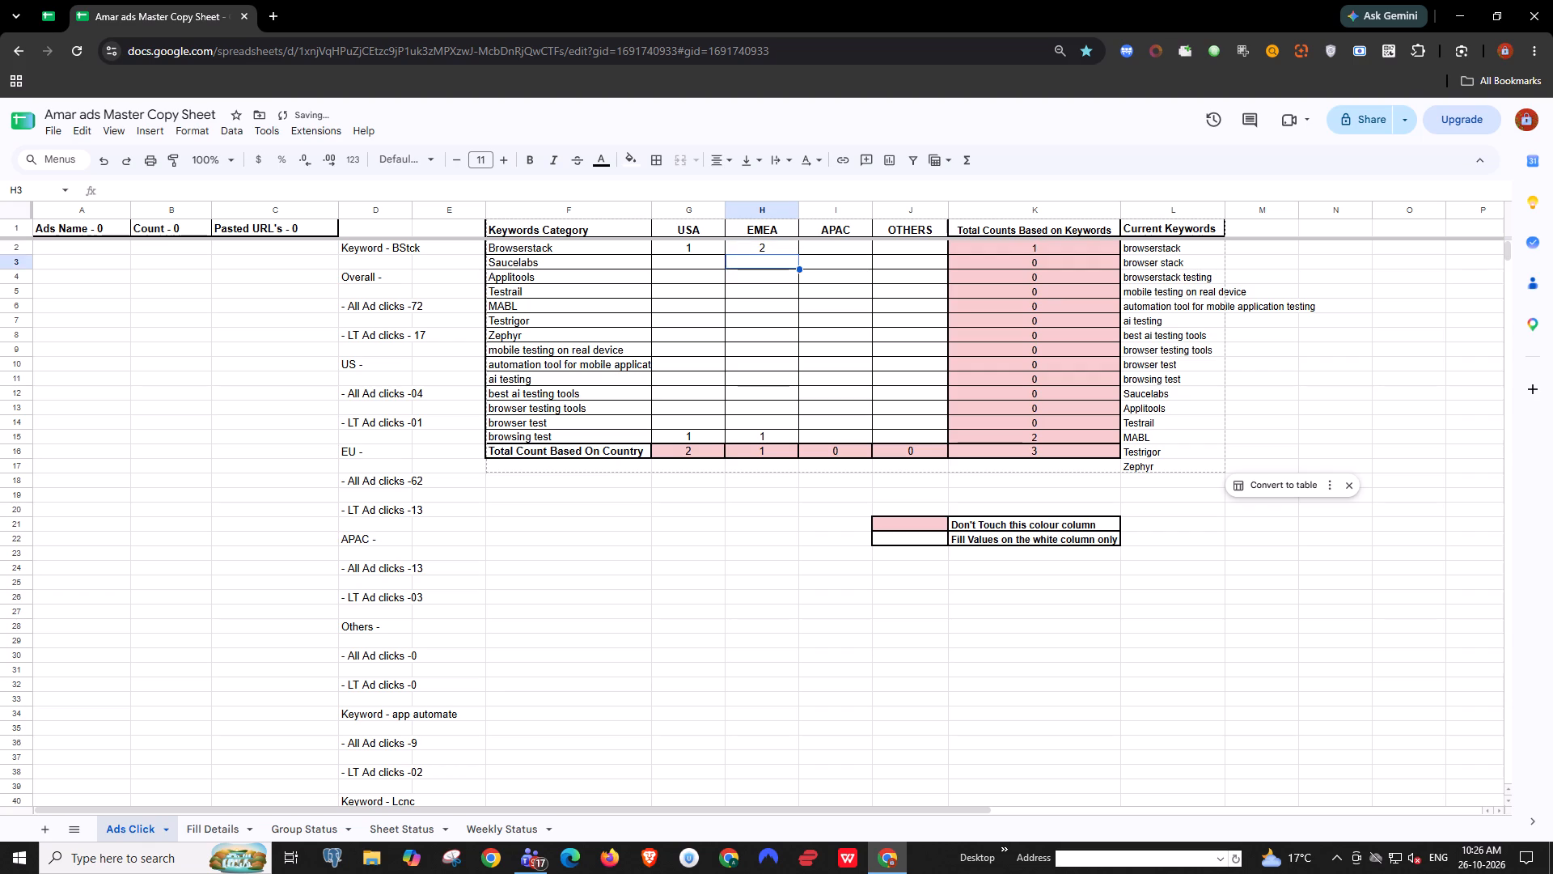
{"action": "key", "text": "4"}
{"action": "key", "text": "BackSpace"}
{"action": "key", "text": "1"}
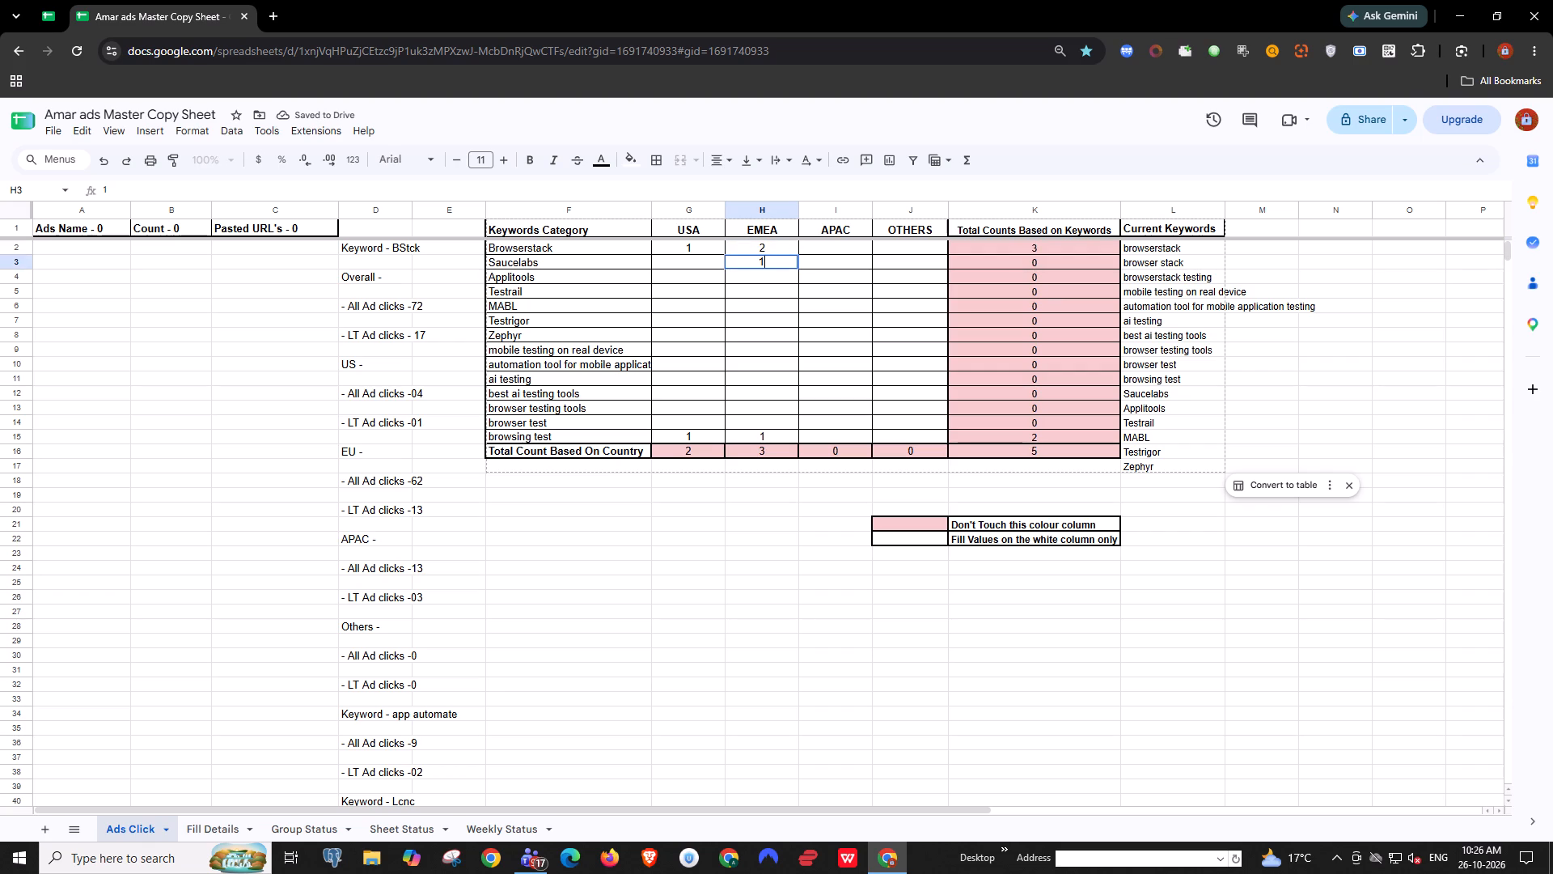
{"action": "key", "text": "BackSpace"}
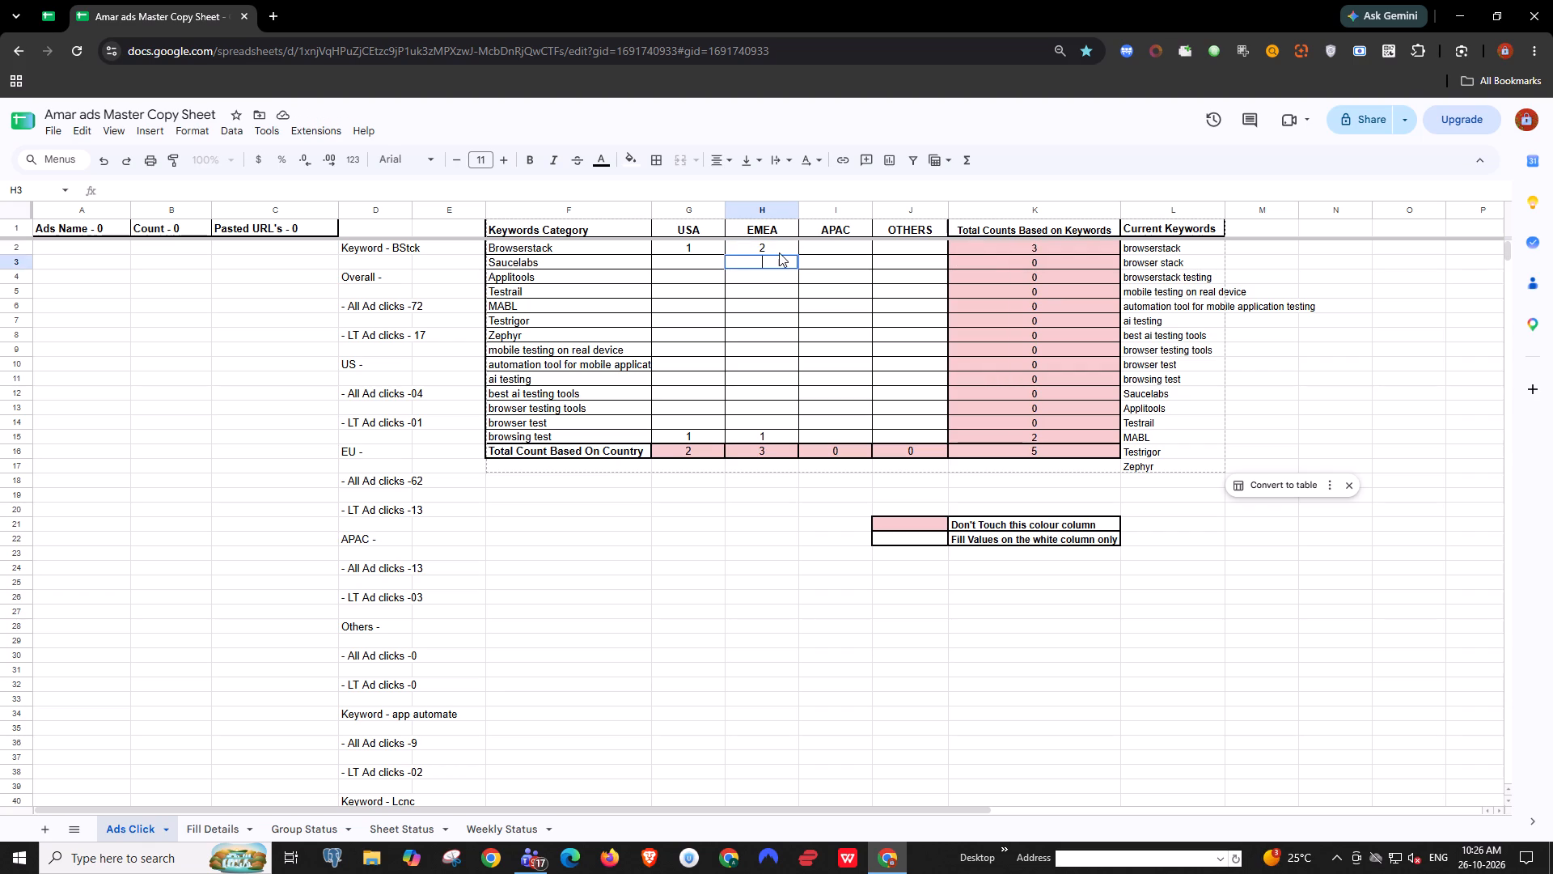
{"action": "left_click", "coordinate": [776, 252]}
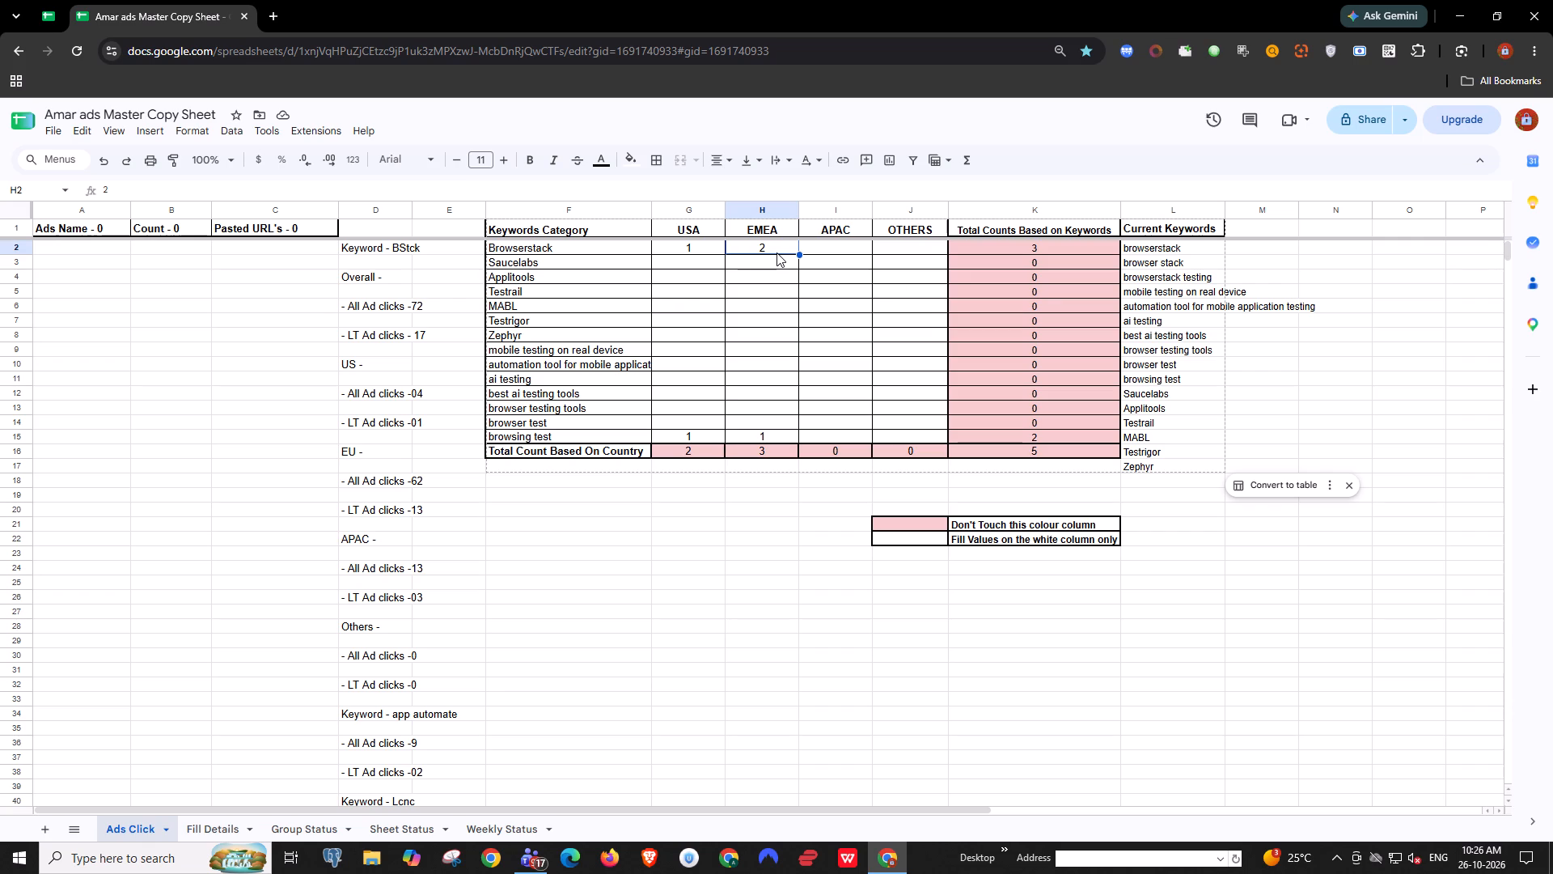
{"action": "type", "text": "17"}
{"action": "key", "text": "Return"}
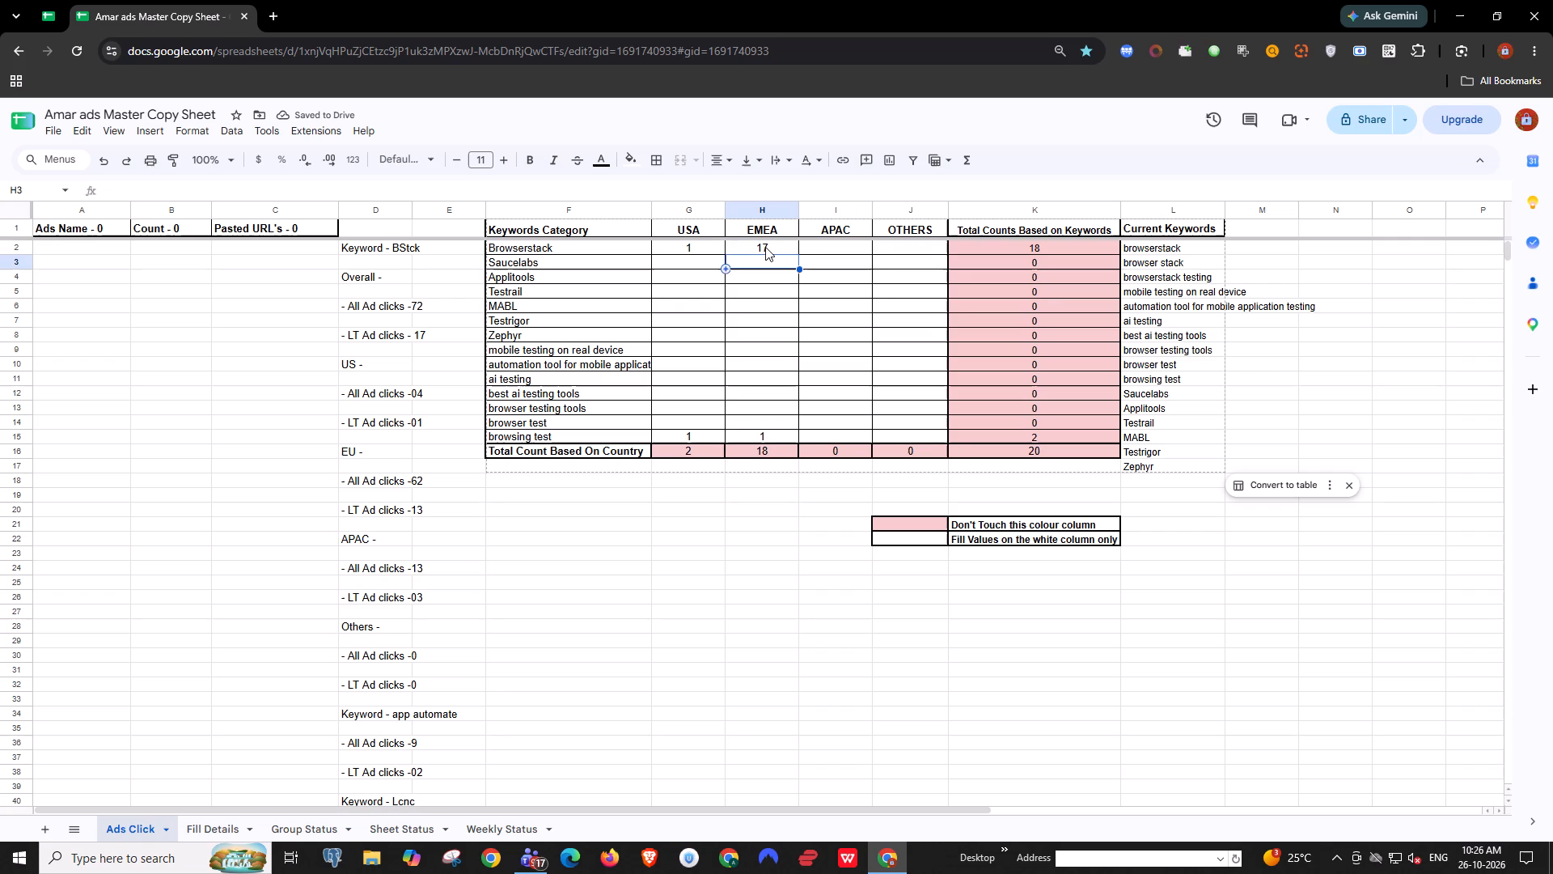
Fill the Browserstack row with EMEA 13, APAC 3 and OTHERS 0, following the pasted LT ad clicks.
{"action": "left_click", "coordinate": [765, 247]}
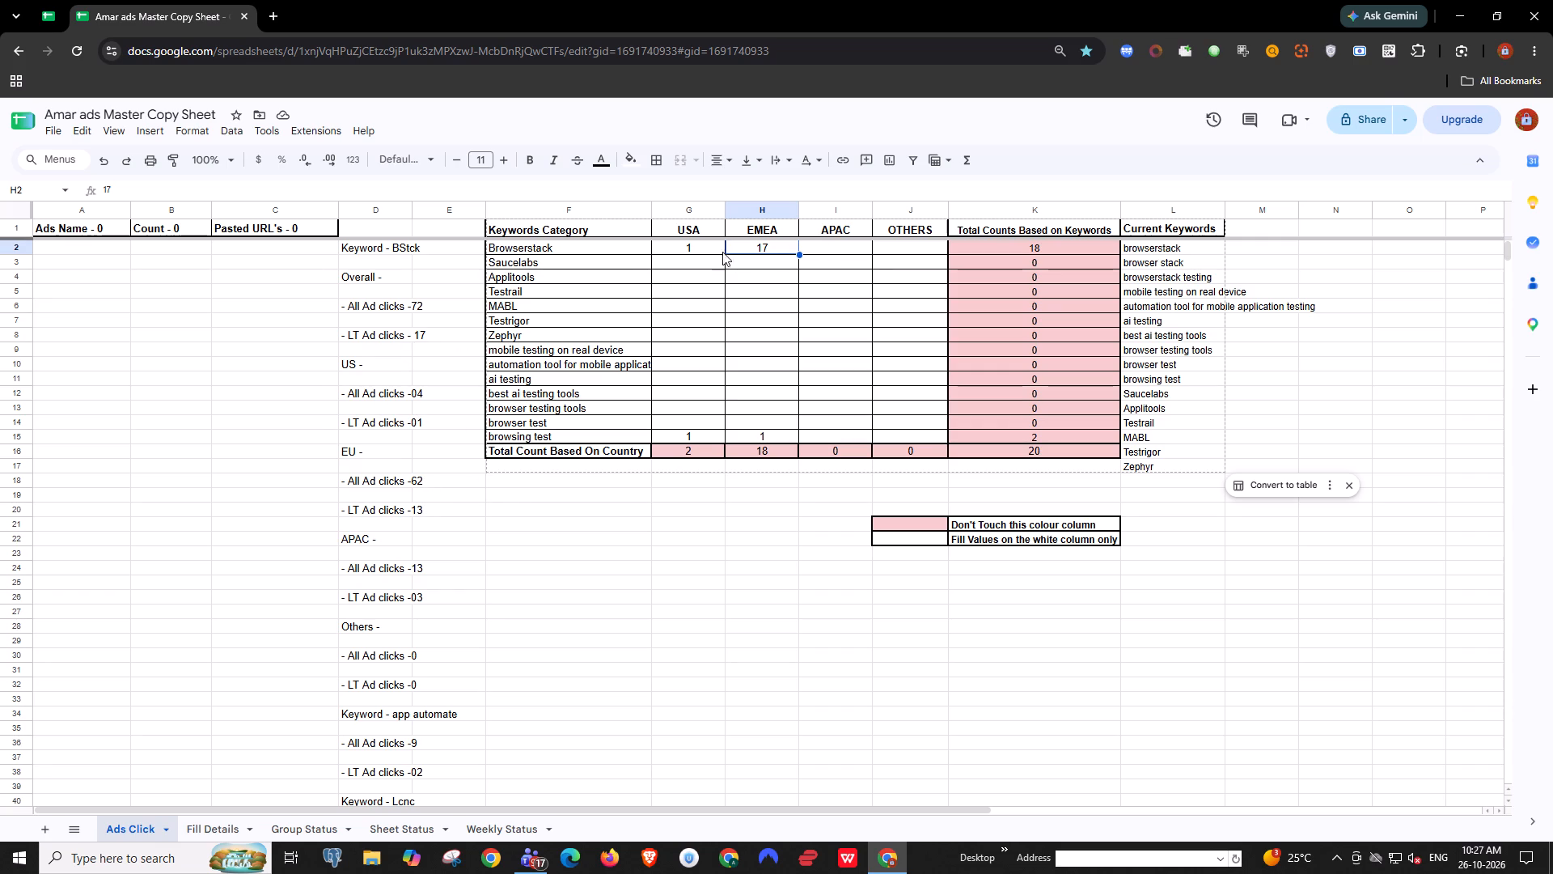
{"action": "type", "text": "13"}
{"action": "key", "text": "Return"}
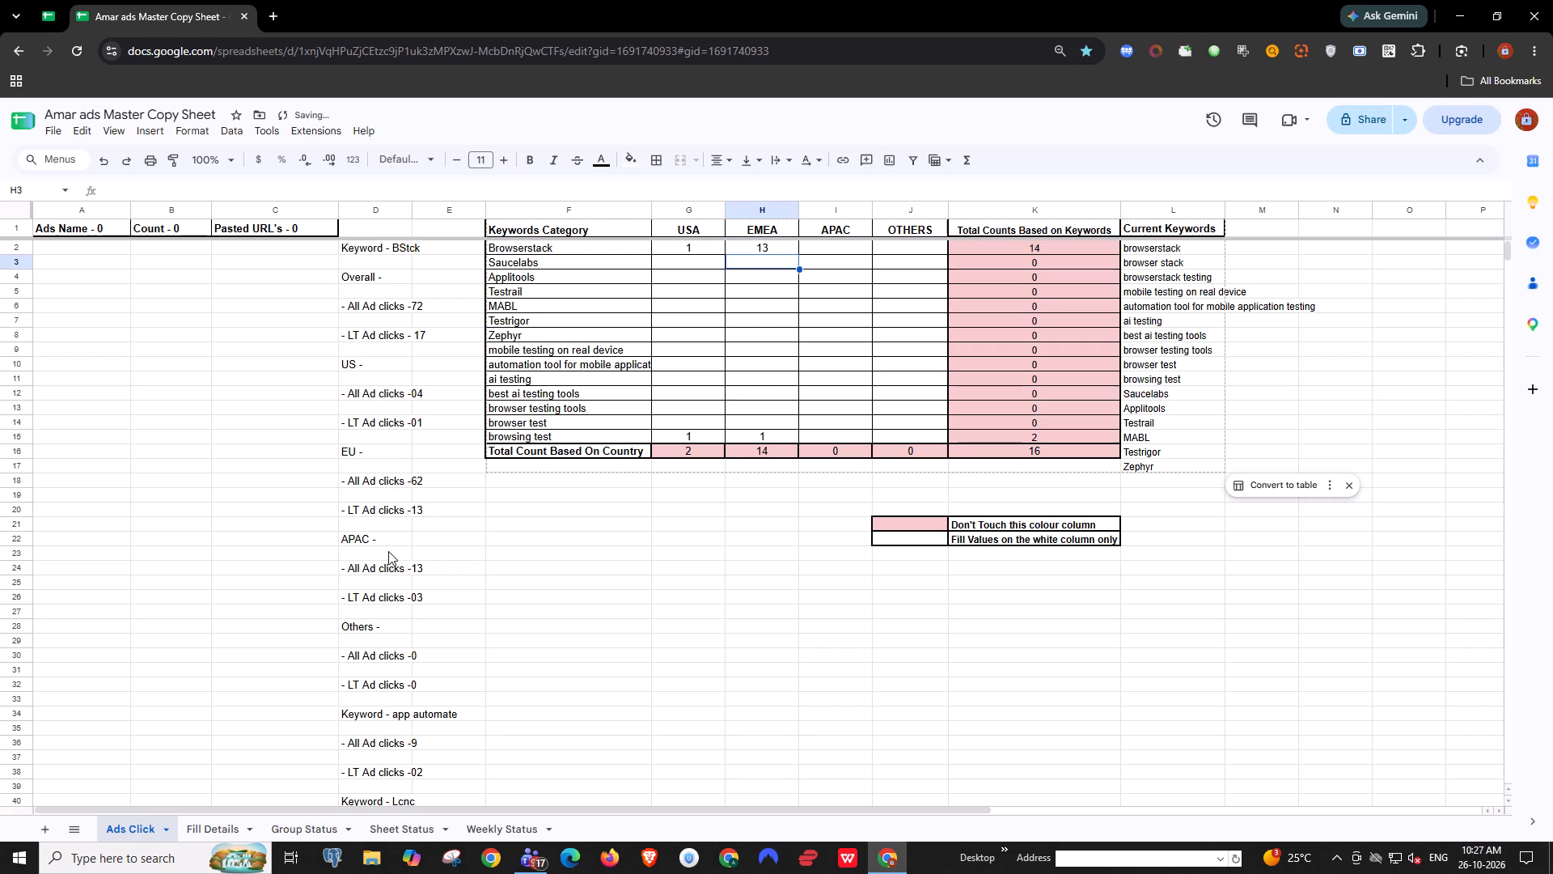
{"action": "left_click", "coordinate": [836, 250]}
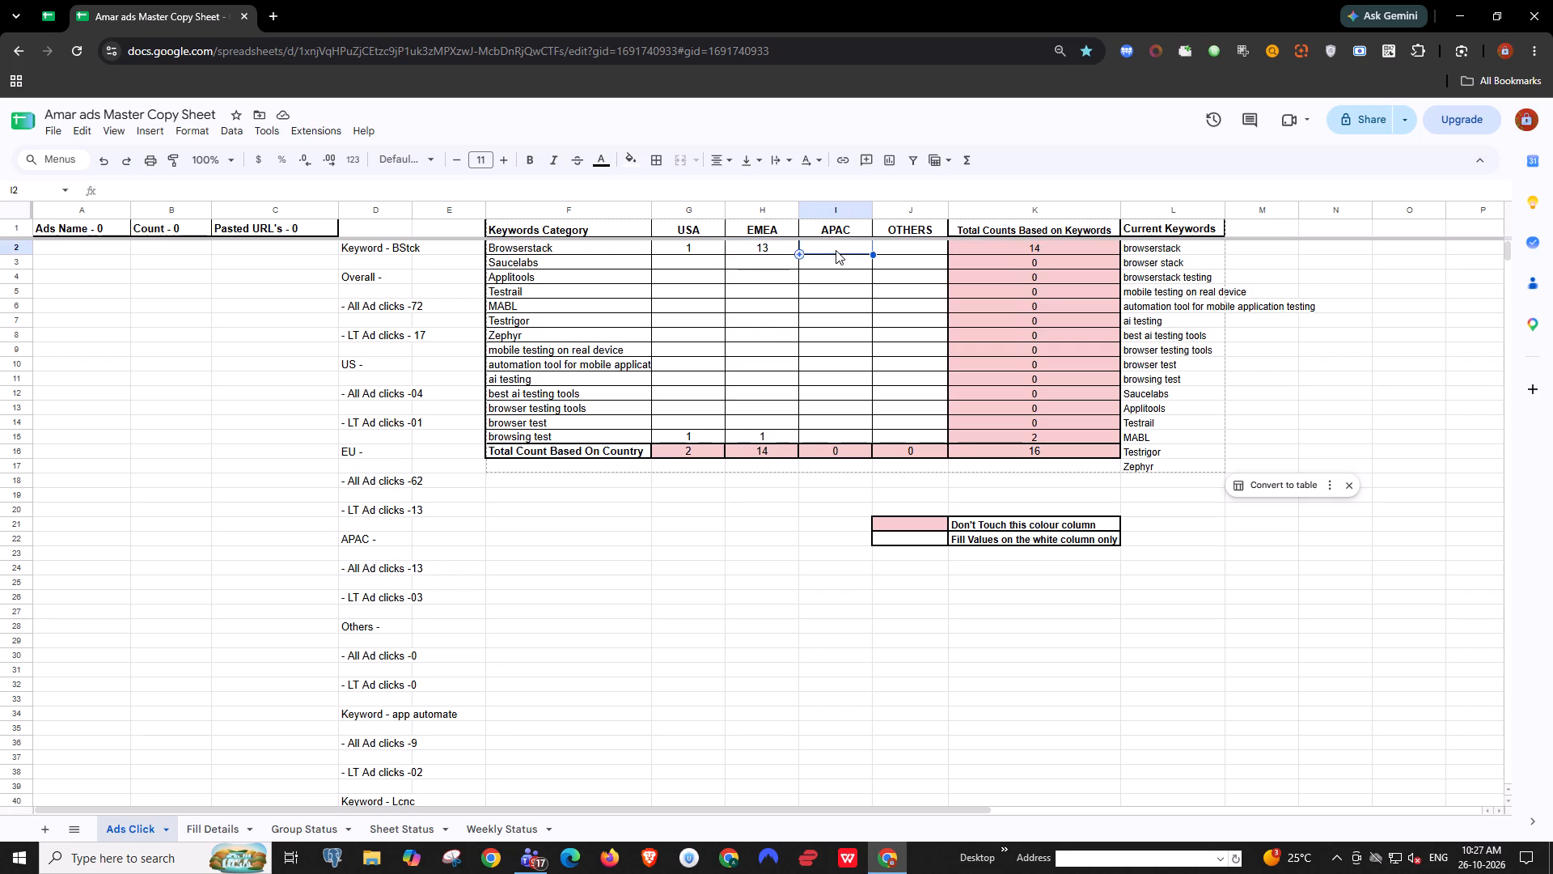
{"action": "key", "text": "3"}
{"action": "key", "text": "Return"}
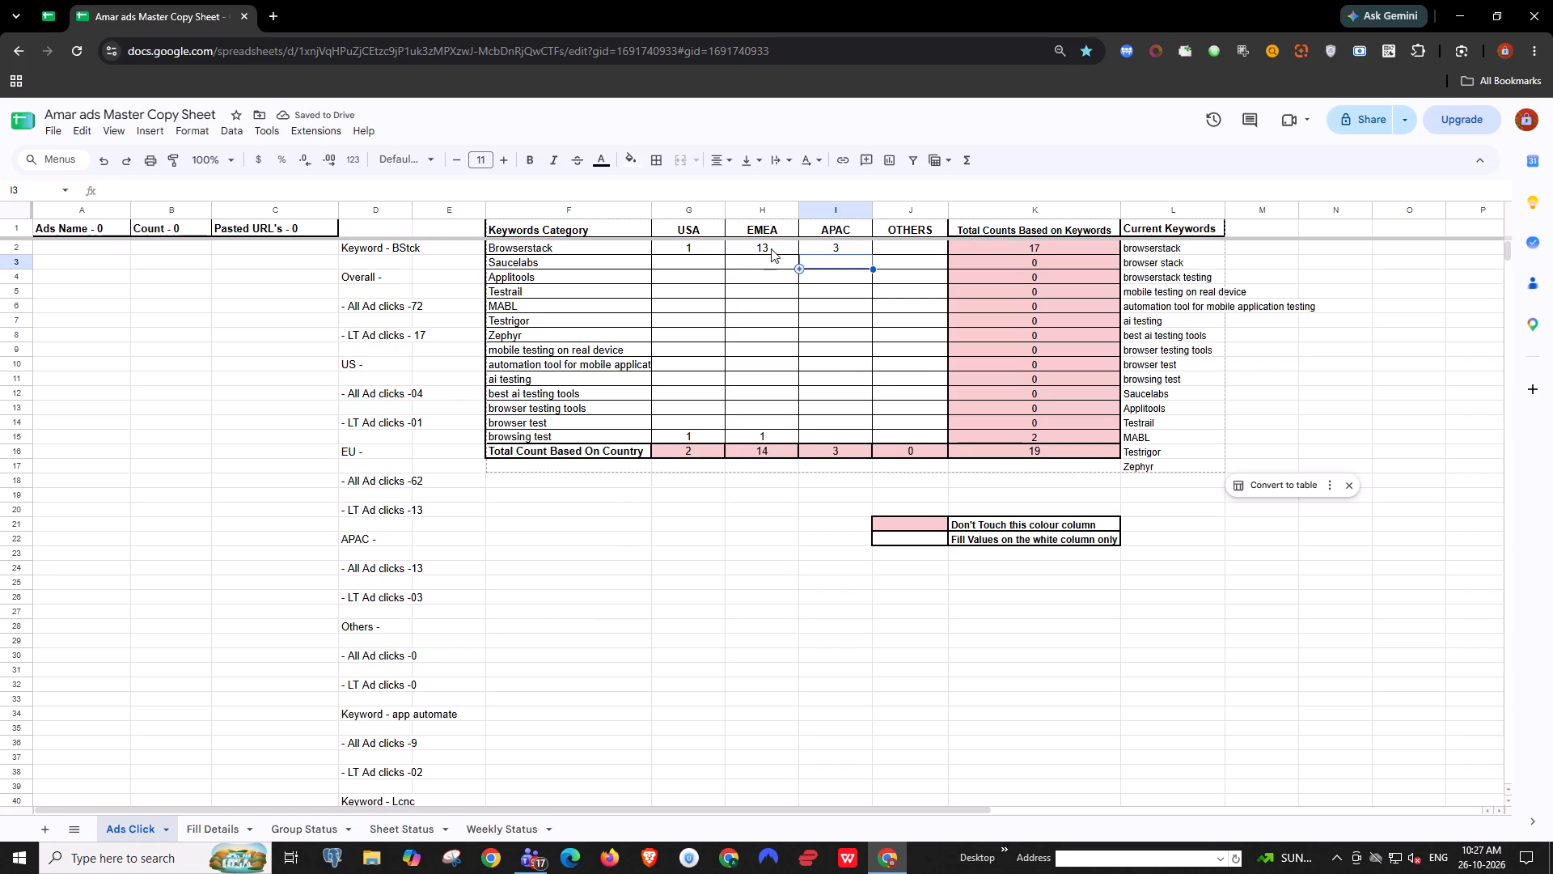
{"action": "left_click", "coordinate": [908, 244]}
{"action": "key", "text": "0"}
{"action": "key", "text": "Return"}
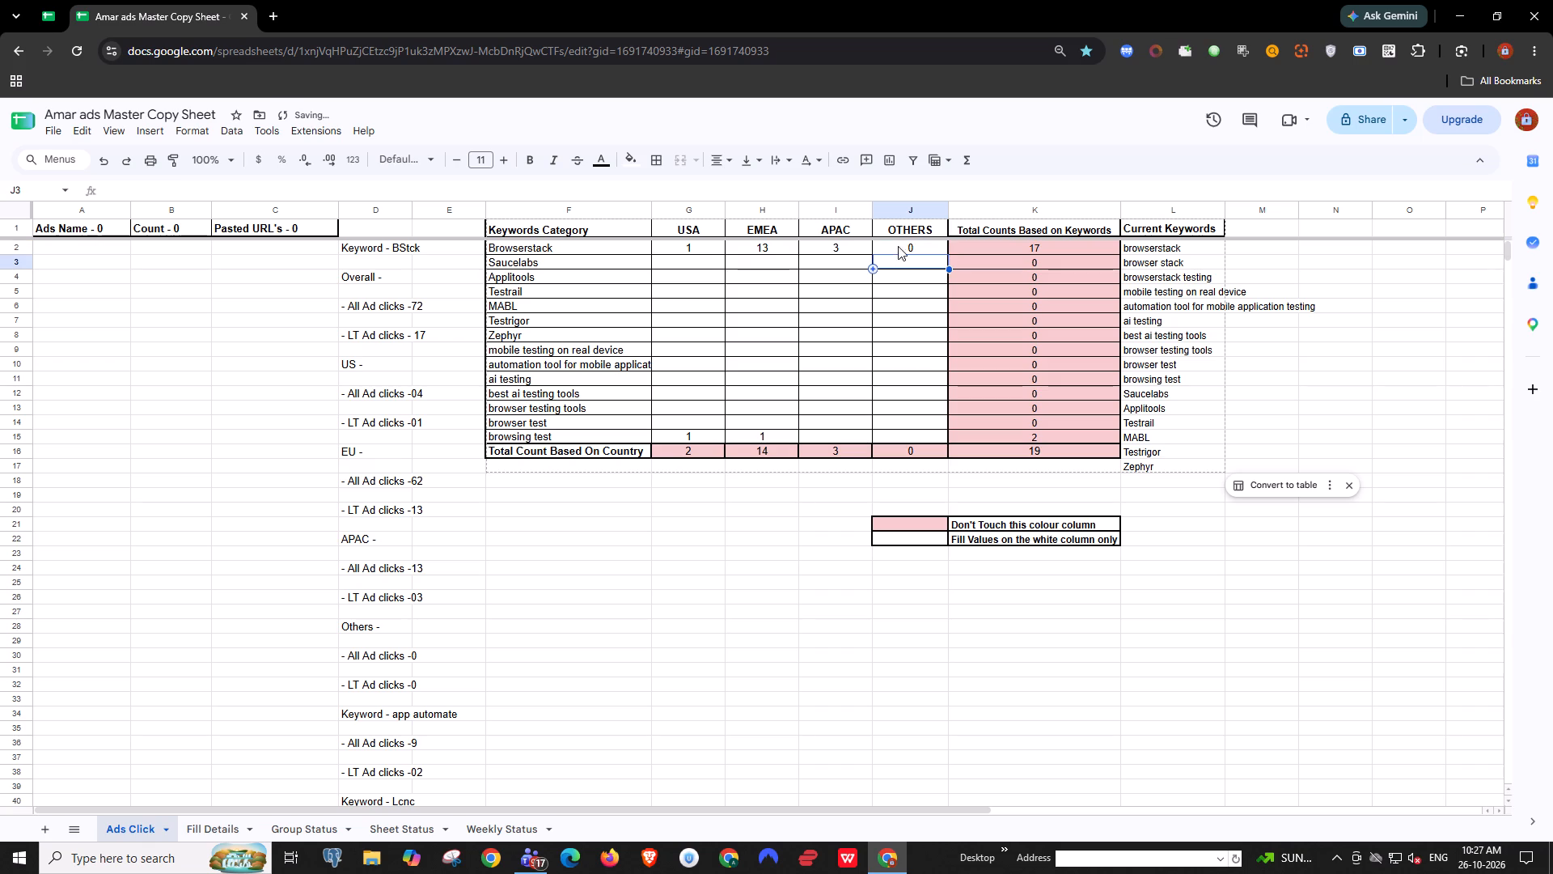
Enter a USA count of 1 for both mobile testing on real device and automation tool for mobile application testing.
{"action": "left_click", "coordinate": [700, 263]}
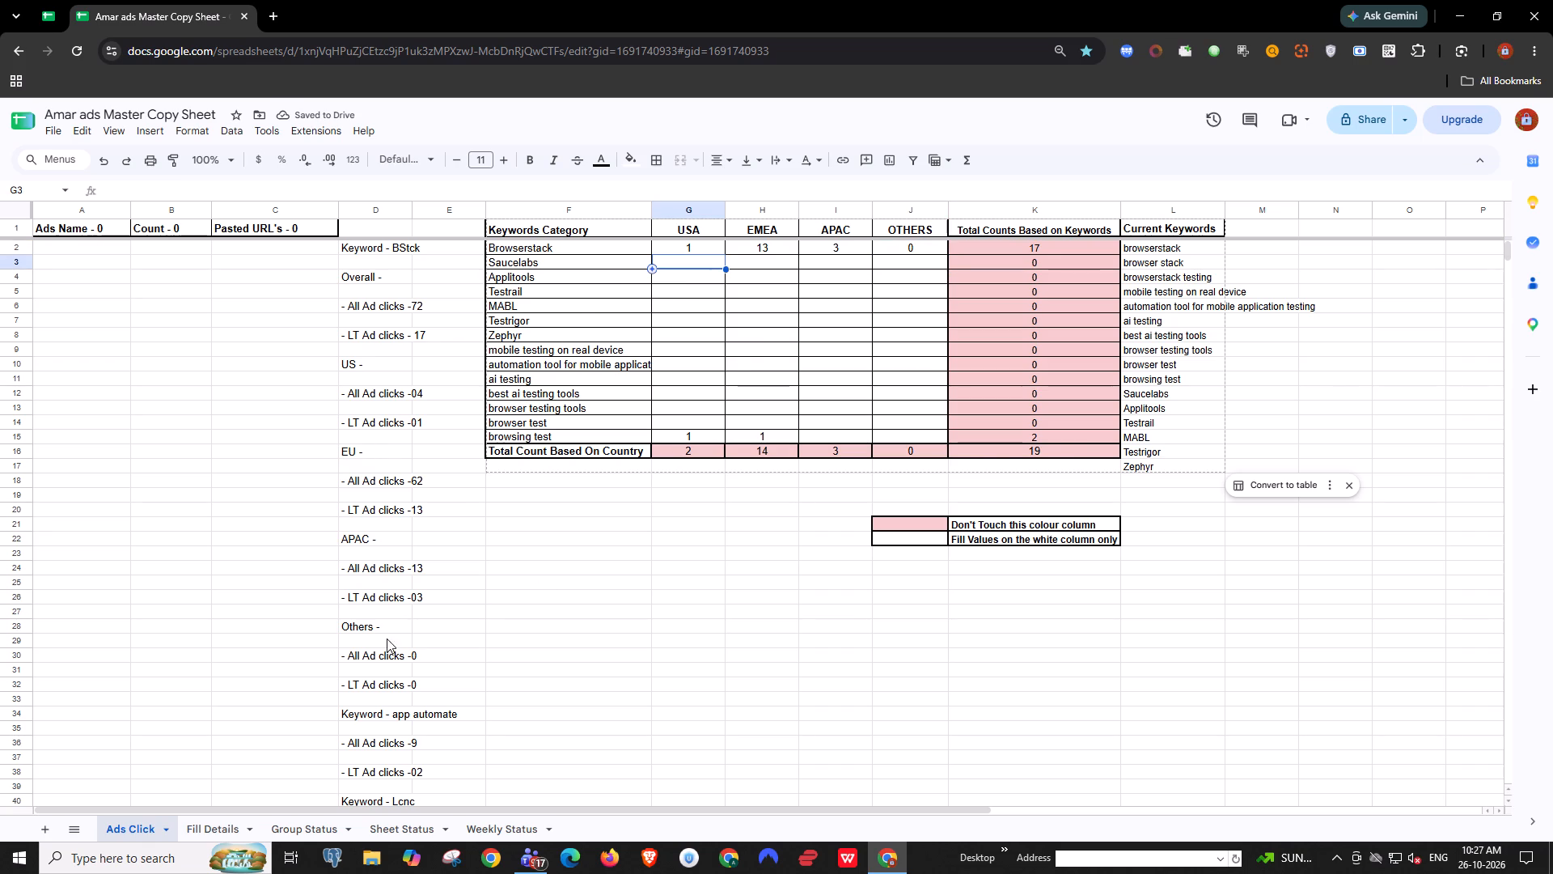
{"action": "scroll", "coordinate": [380, 656], "scroll_direction": "down", "scroll_amount": 1}
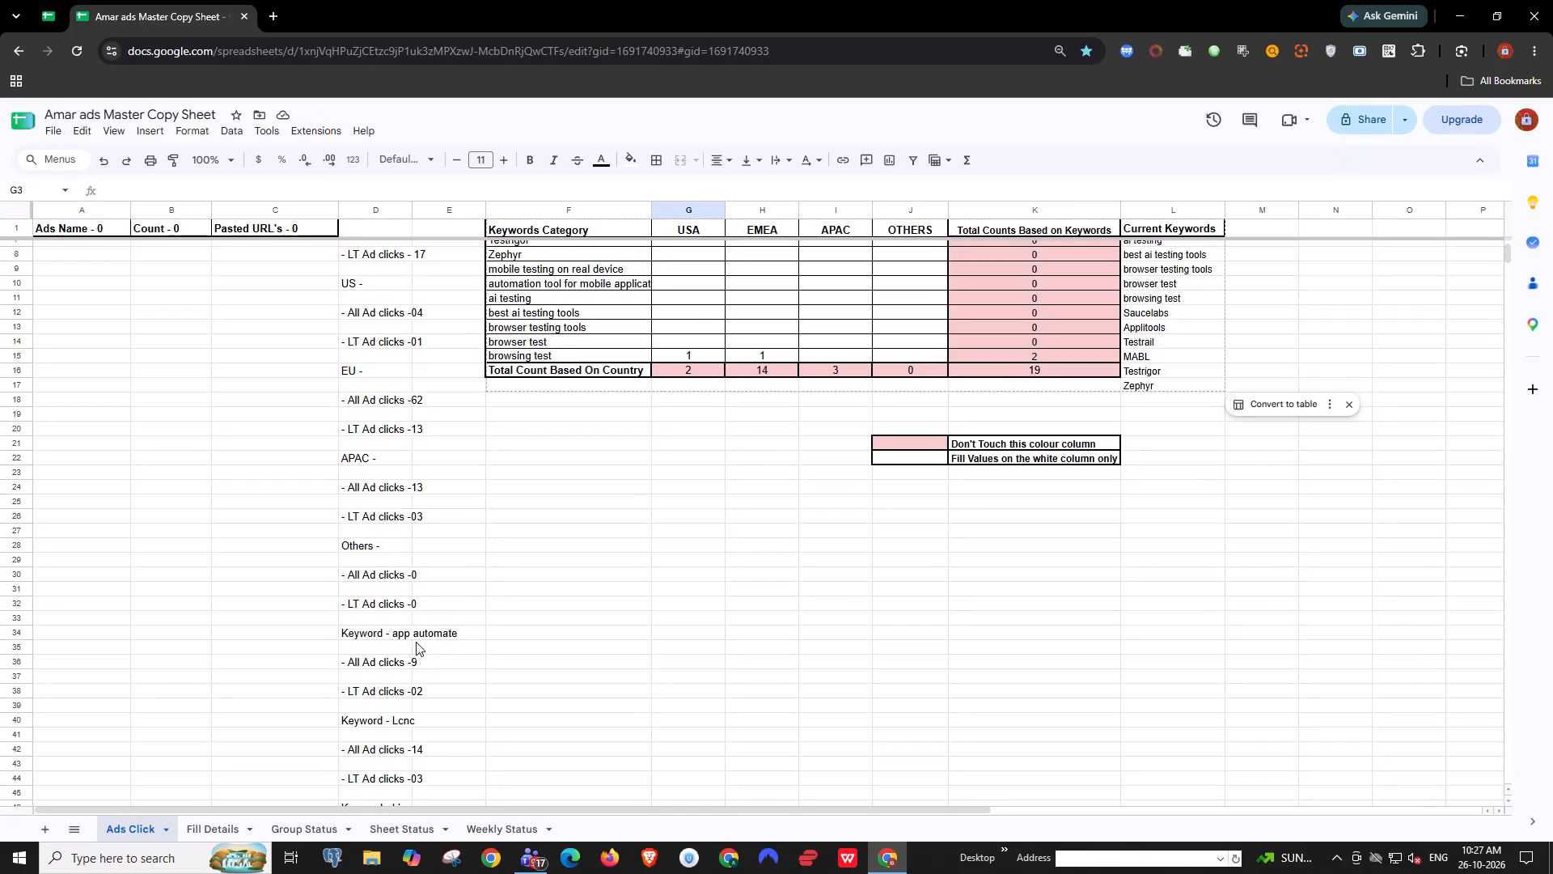
{"action": "scroll", "coordinate": [531, 398], "scroll_direction": "up", "scroll_amount": 2}
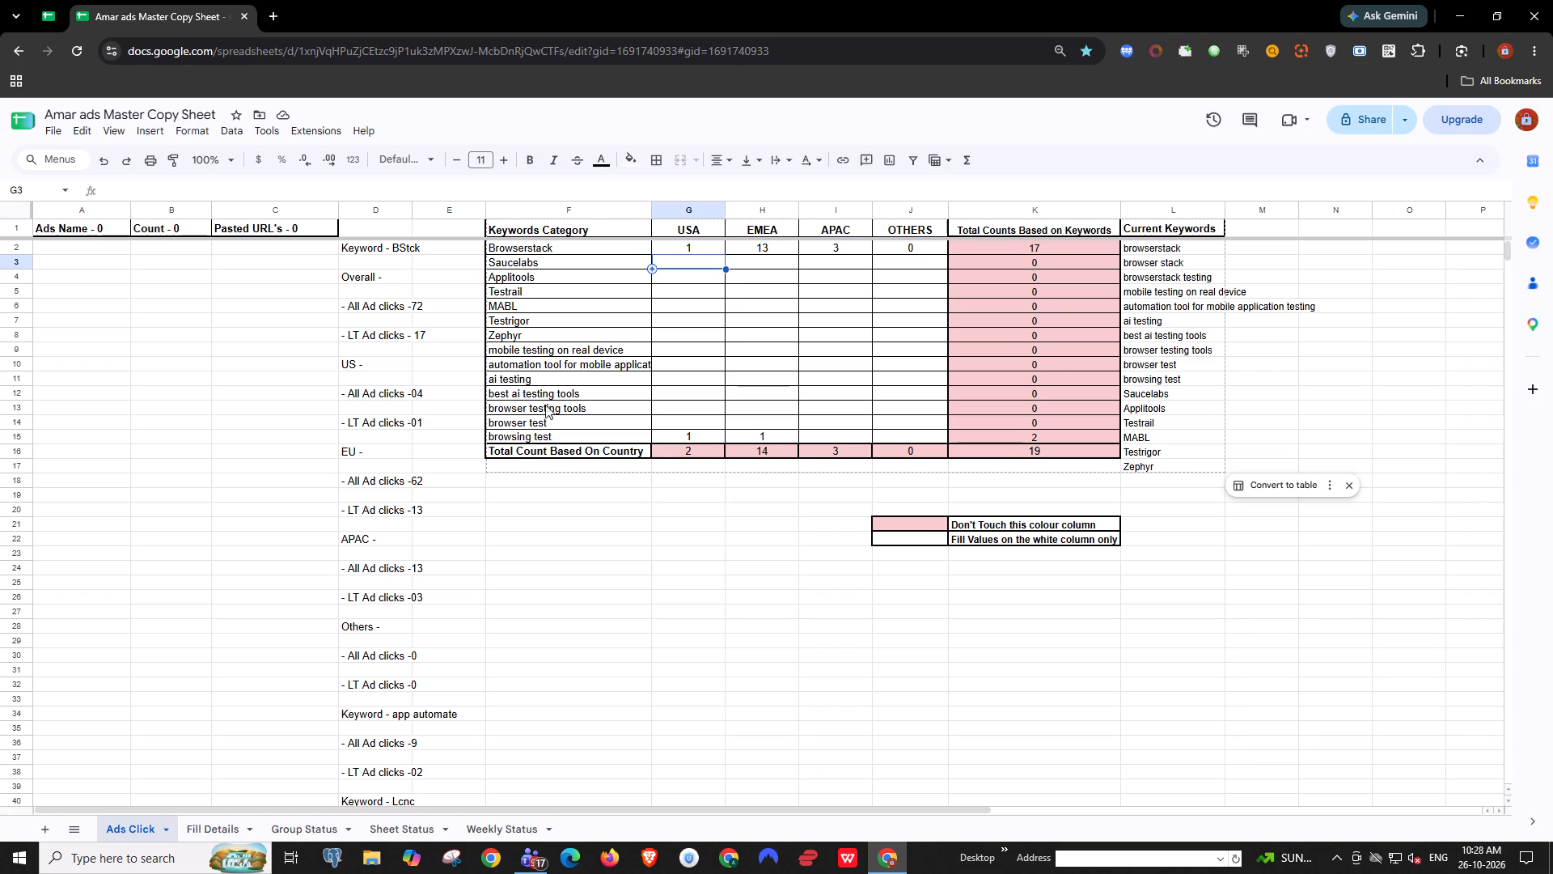
{"action": "scroll", "coordinate": [433, 688], "scroll_direction": "down", "scroll_amount": 3}
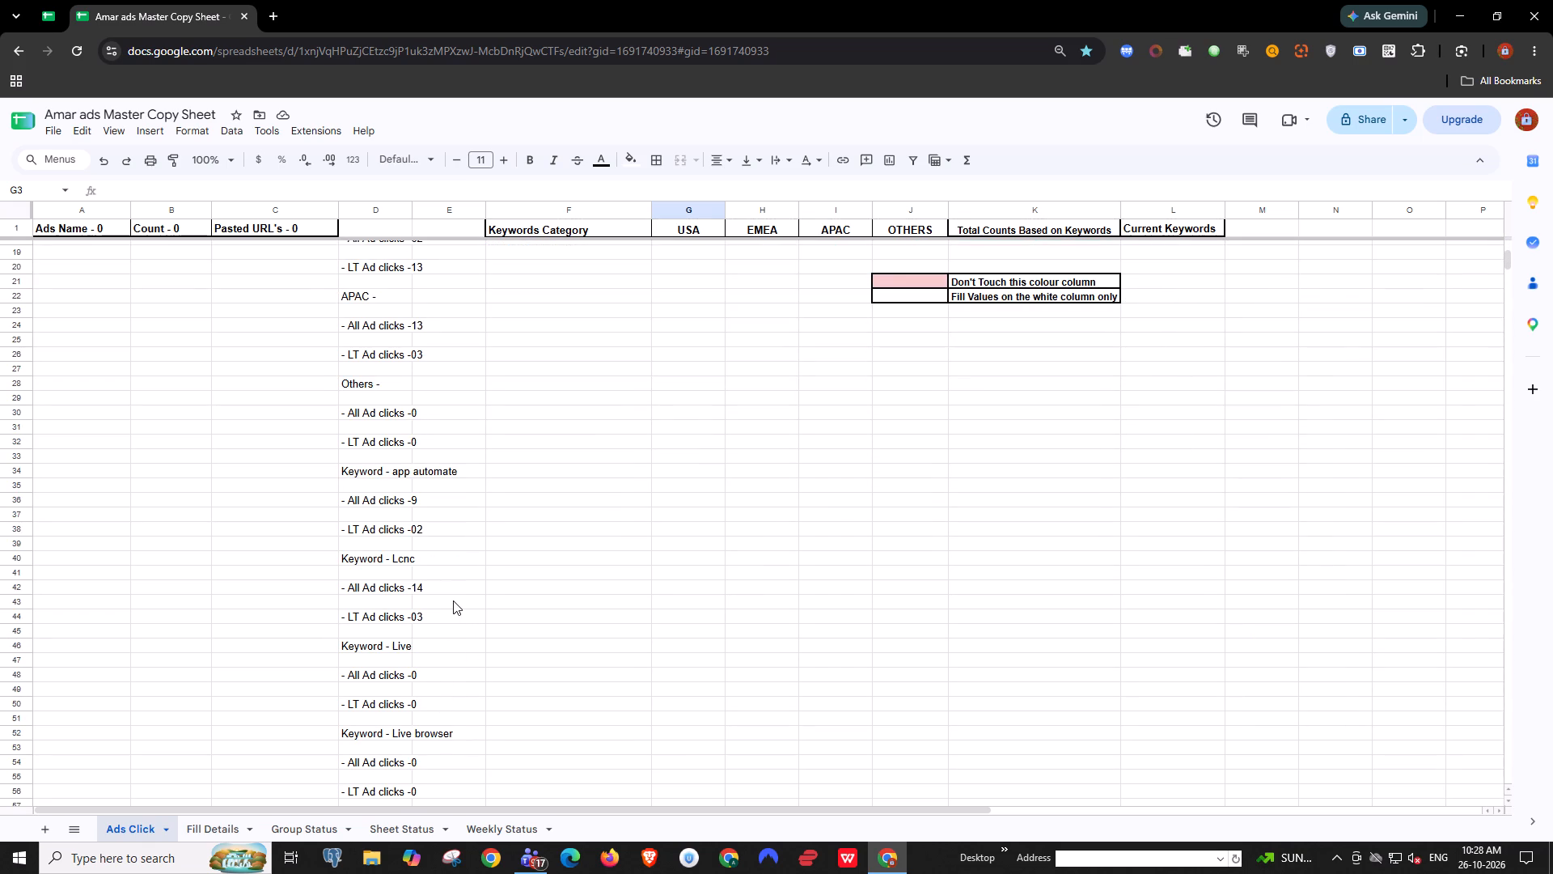
{"action": "scroll", "coordinate": [446, 487], "scroll_direction": "up", "scroll_amount": 1}
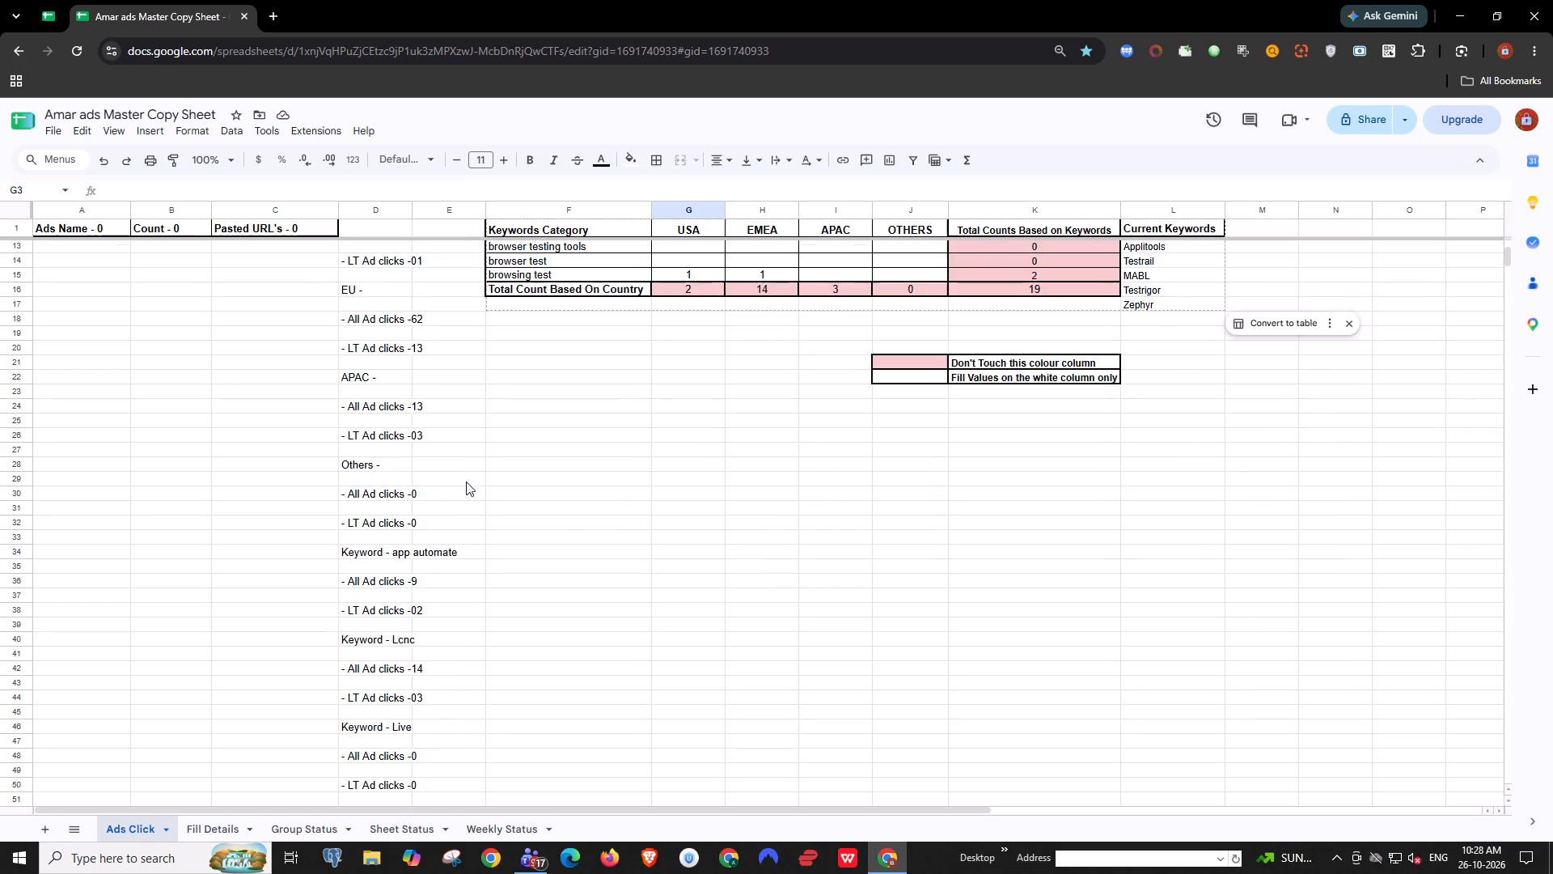
{"action": "scroll", "coordinate": [562, 503], "scroll_direction": "up", "scroll_amount": 2}
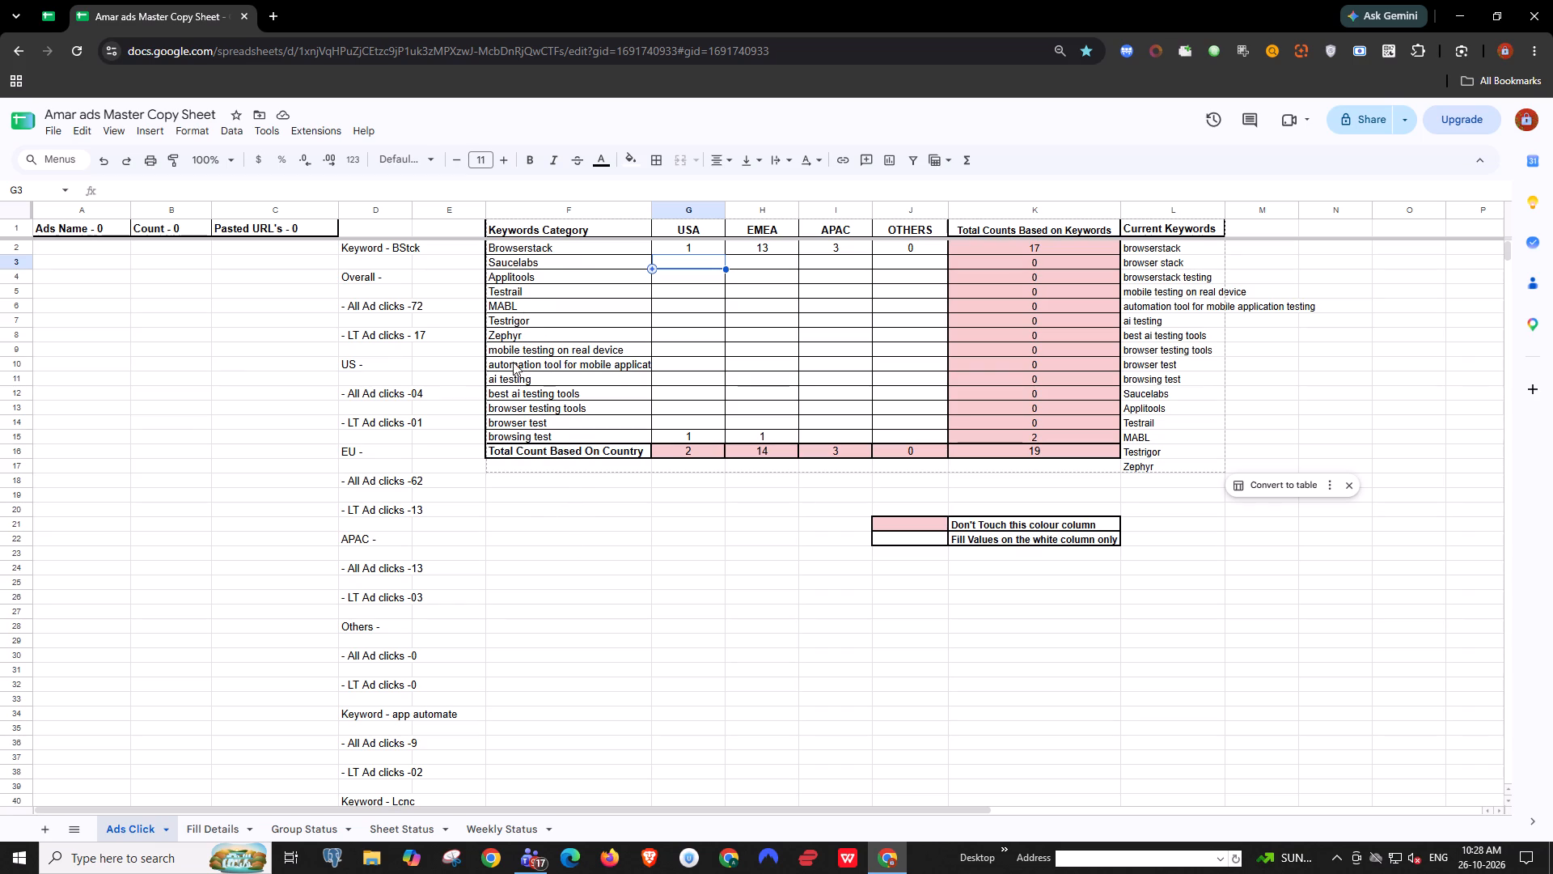
{"action": "left_click", "coordinate": [671, 348]}
{"action": "key", "text": "1"}
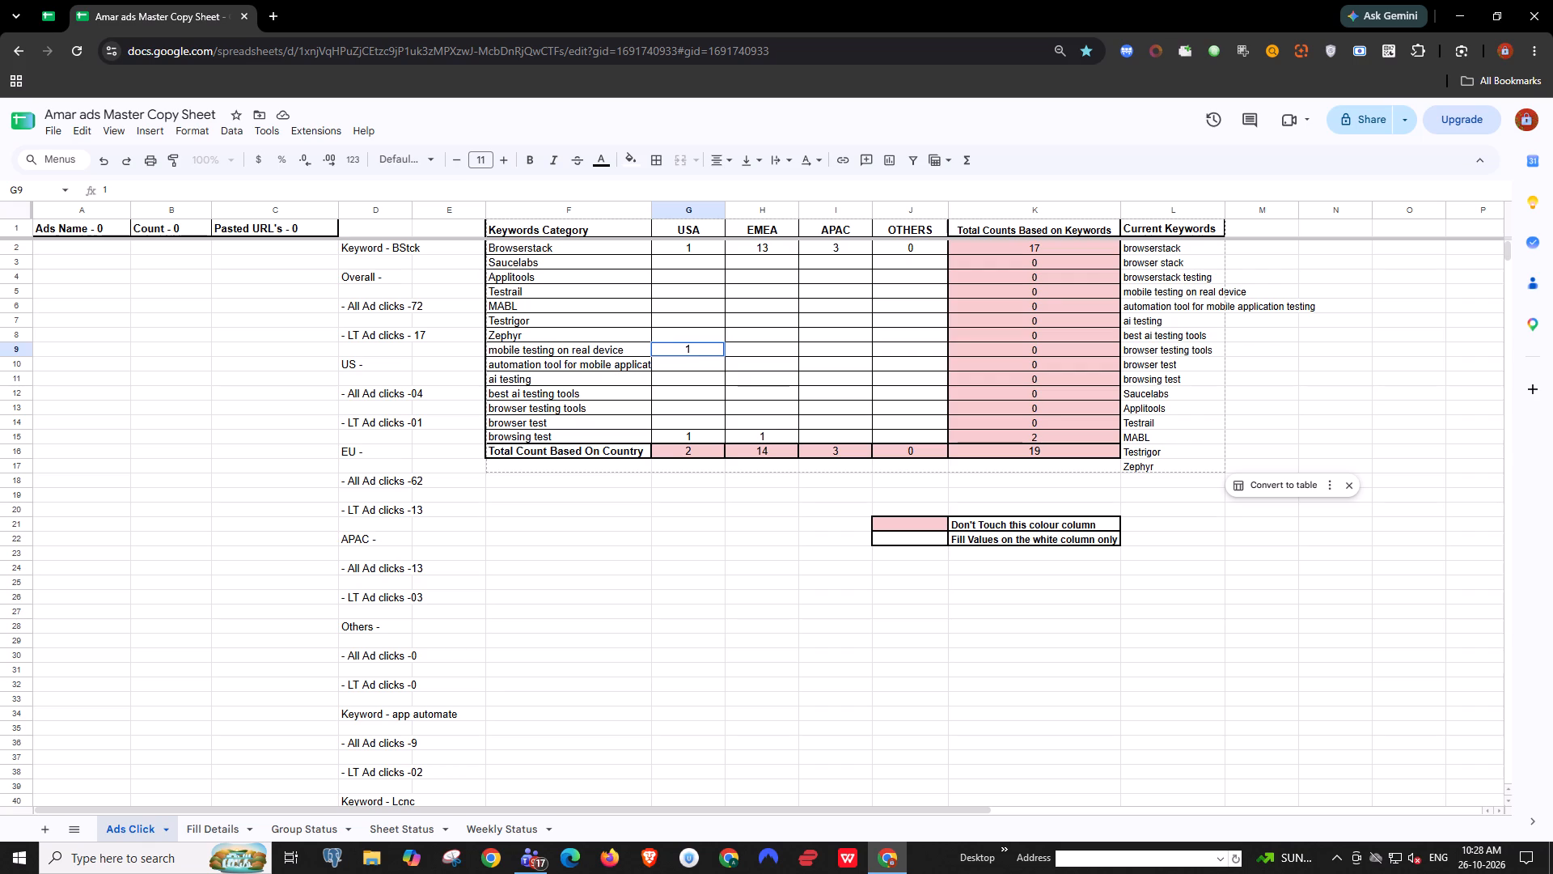
{"action": "key", "text": "Right"}
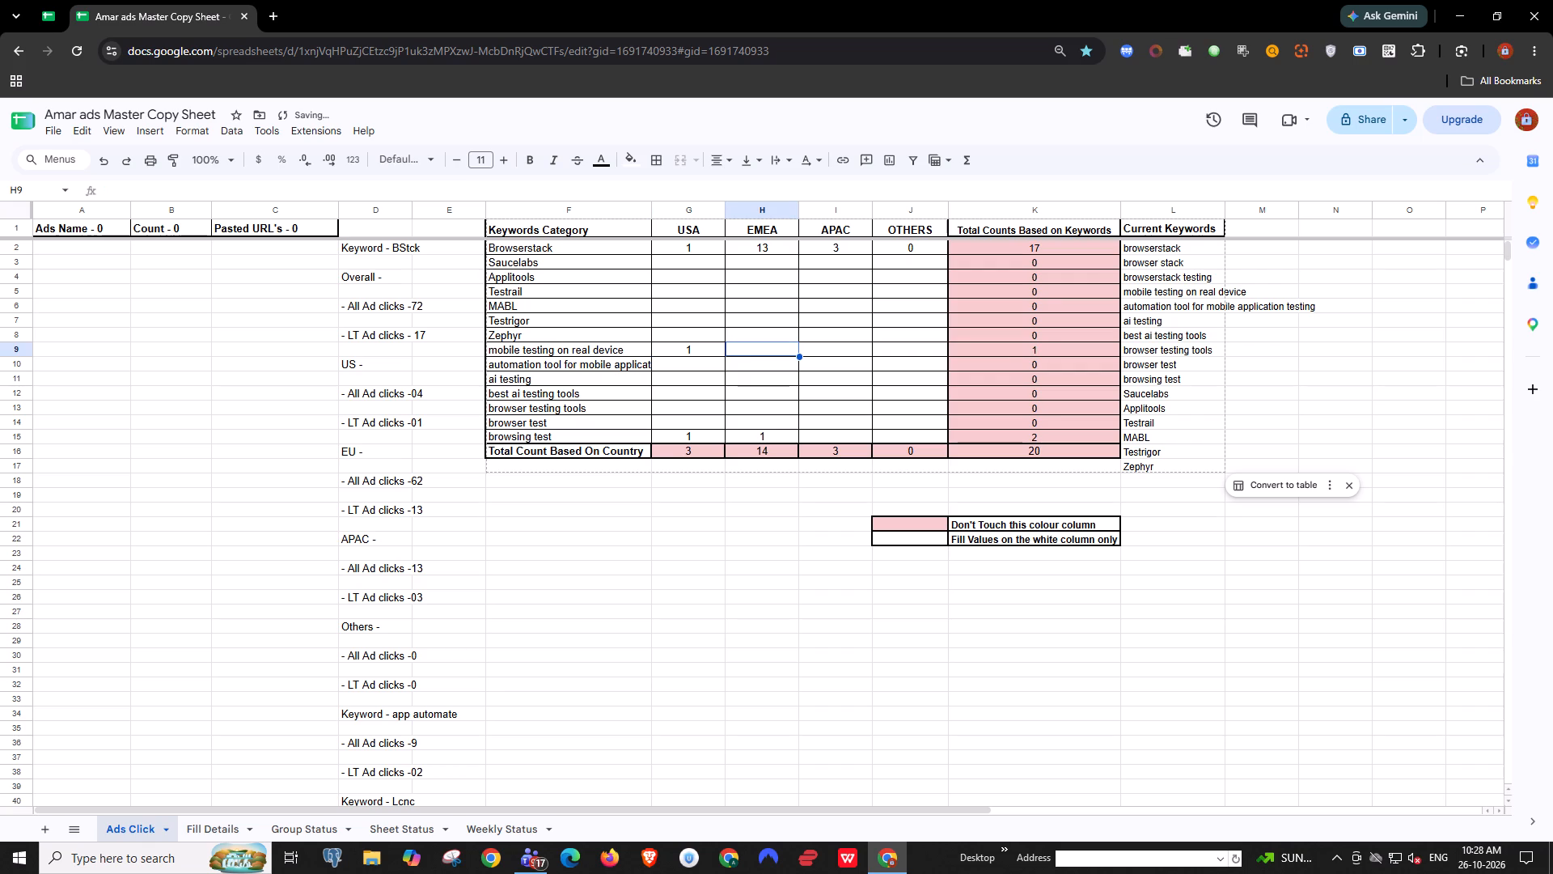
{"action": "key", "text": "Left"}
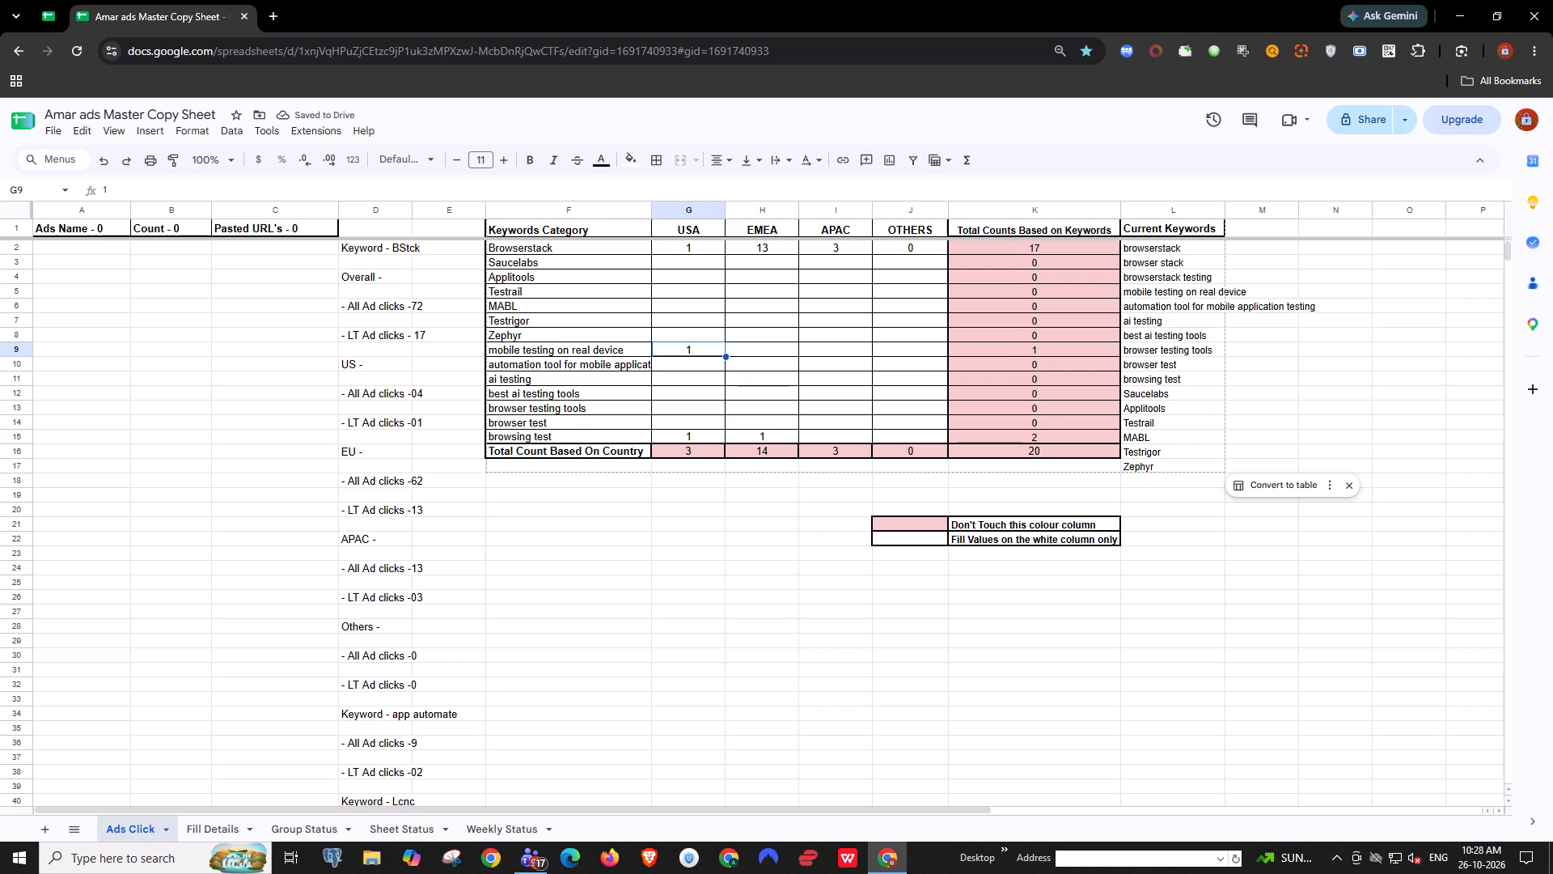
{"action": "key", "text": "Down"}
{"action": "key", "text": "1"}
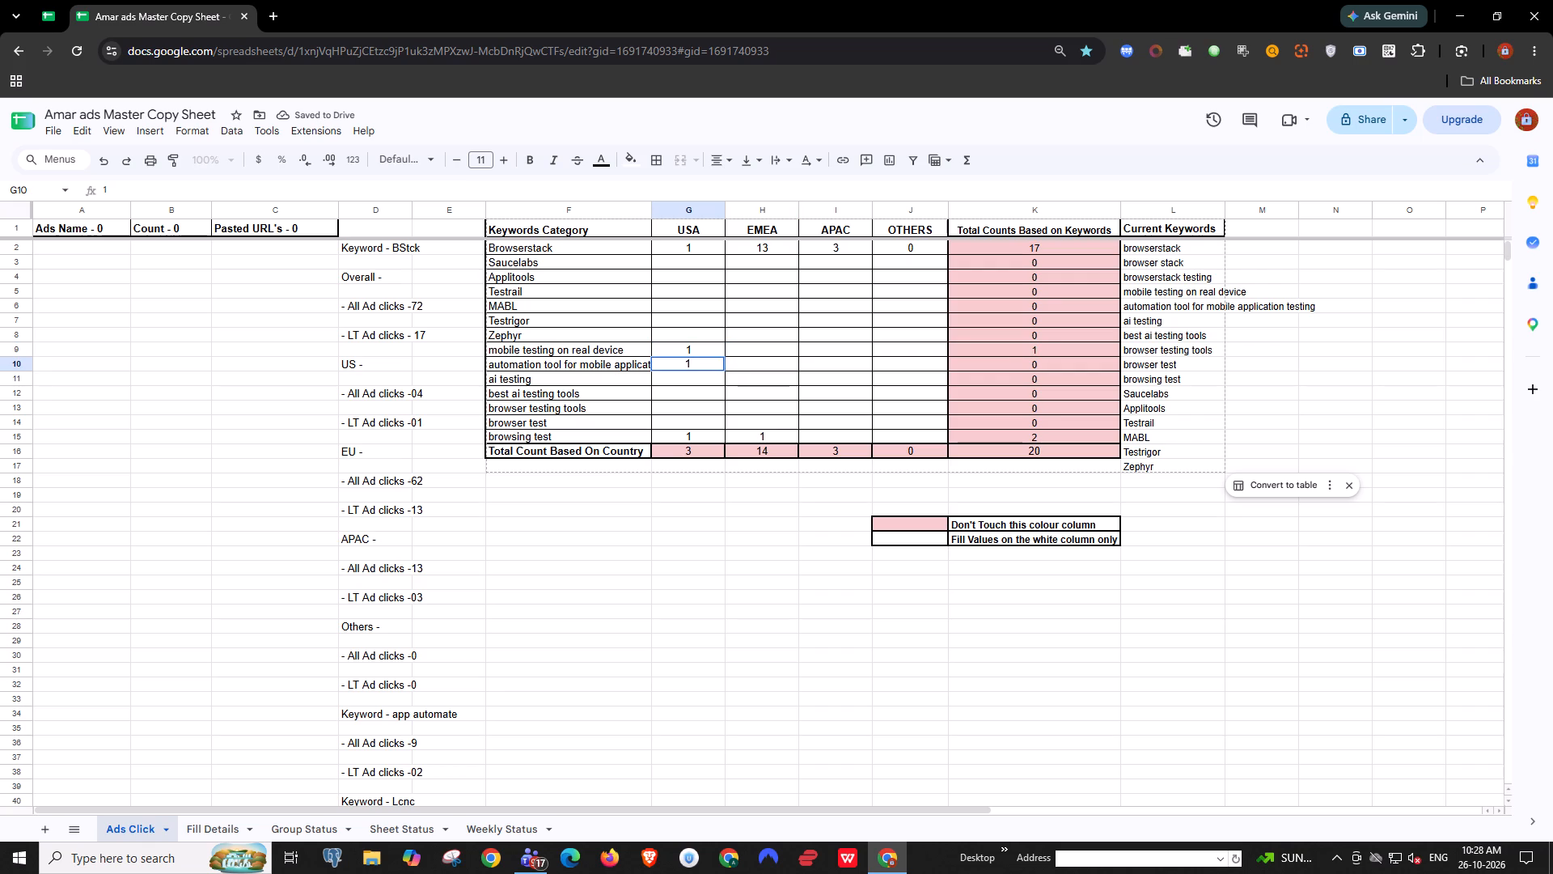
{"action": "key", "text": "Return"}
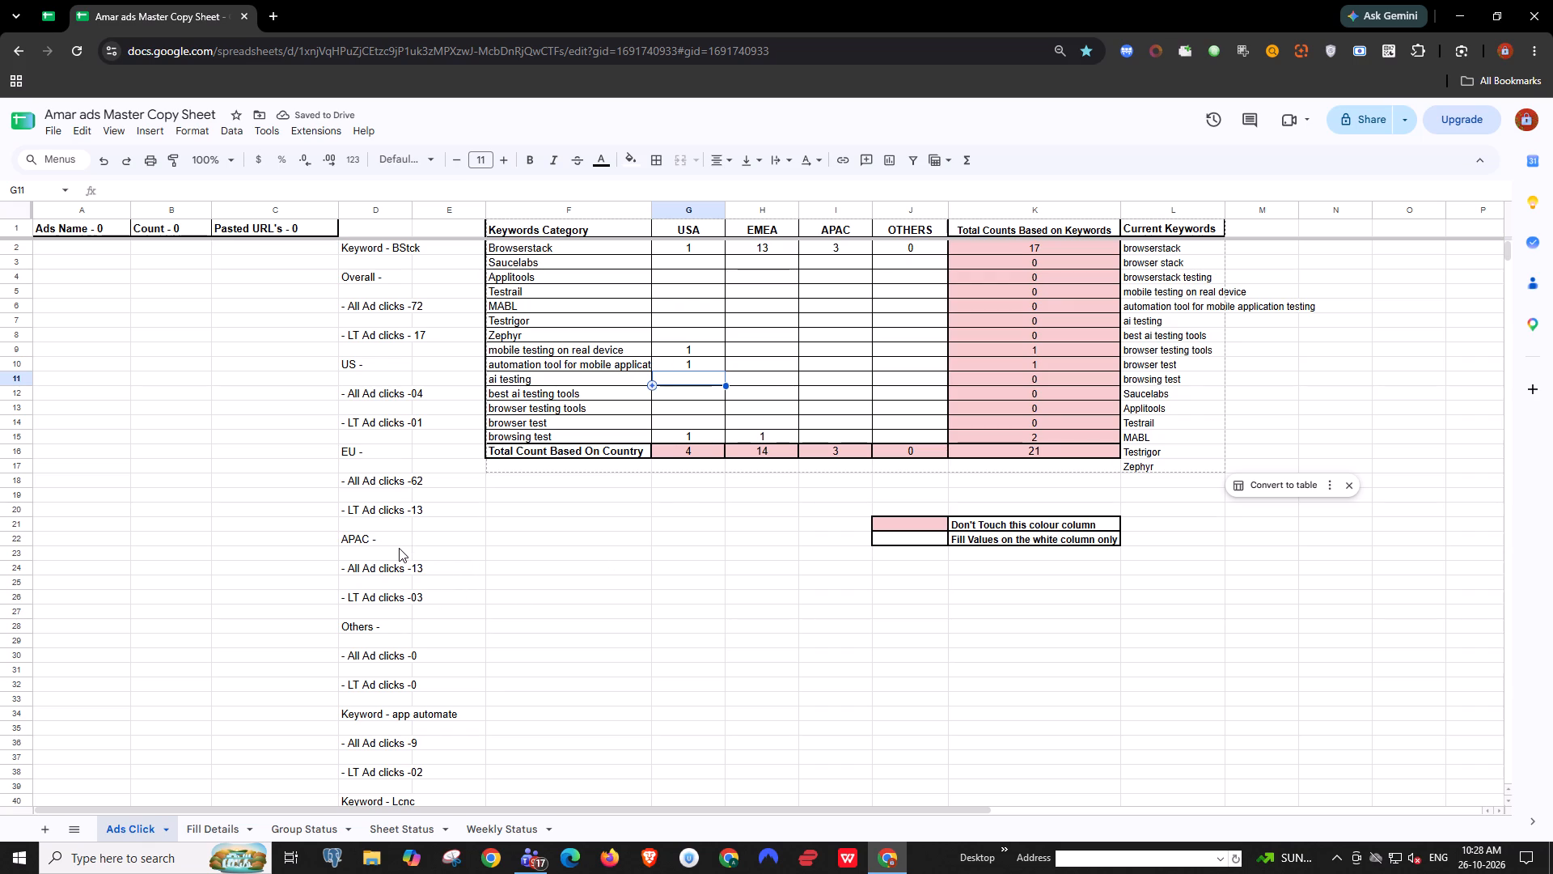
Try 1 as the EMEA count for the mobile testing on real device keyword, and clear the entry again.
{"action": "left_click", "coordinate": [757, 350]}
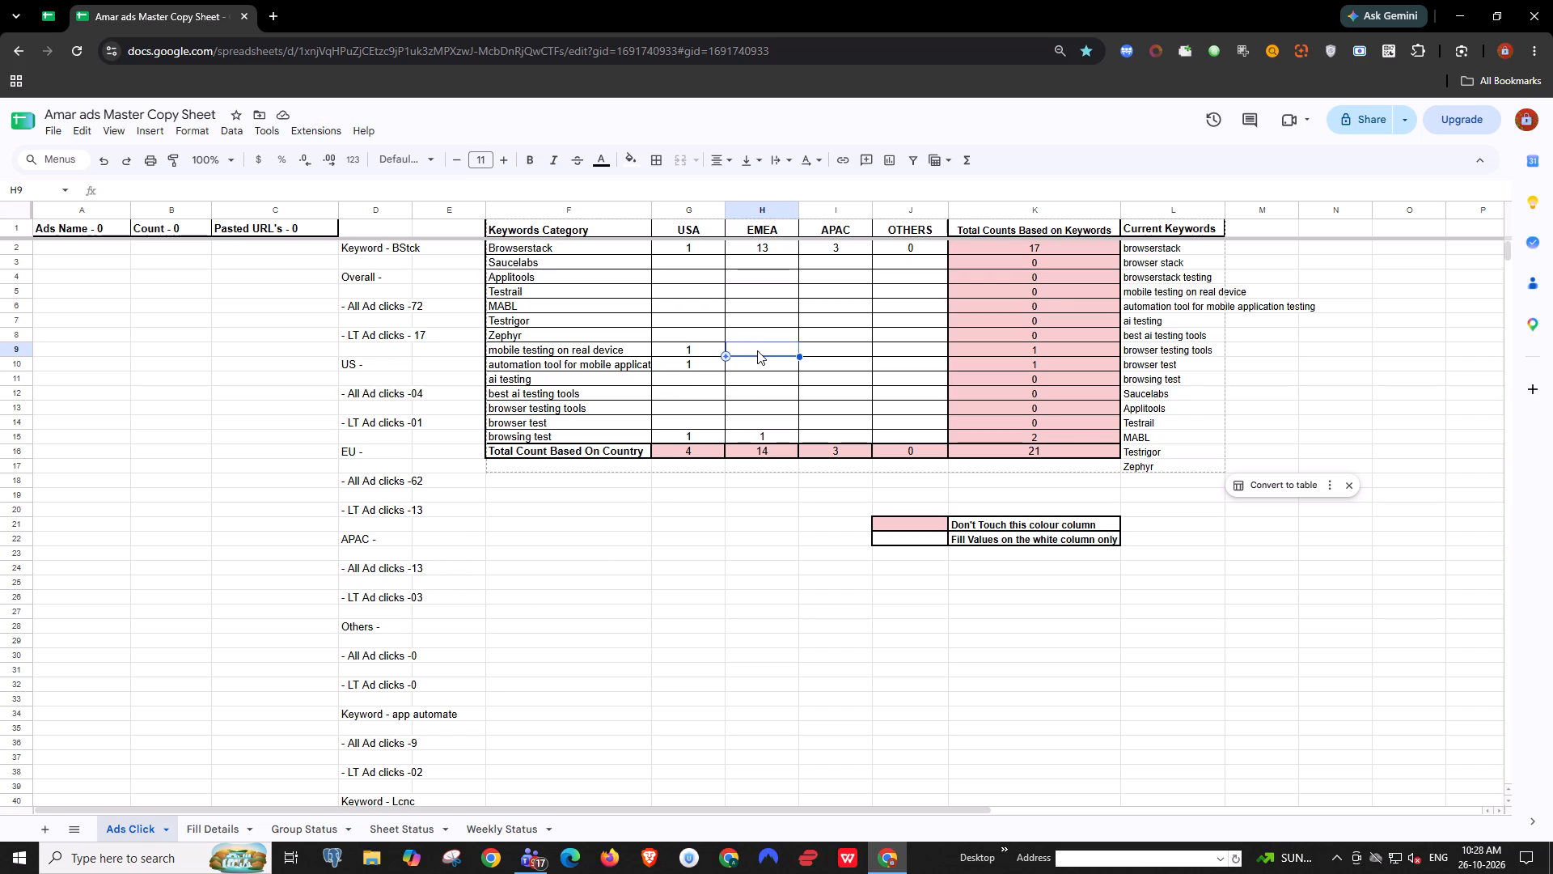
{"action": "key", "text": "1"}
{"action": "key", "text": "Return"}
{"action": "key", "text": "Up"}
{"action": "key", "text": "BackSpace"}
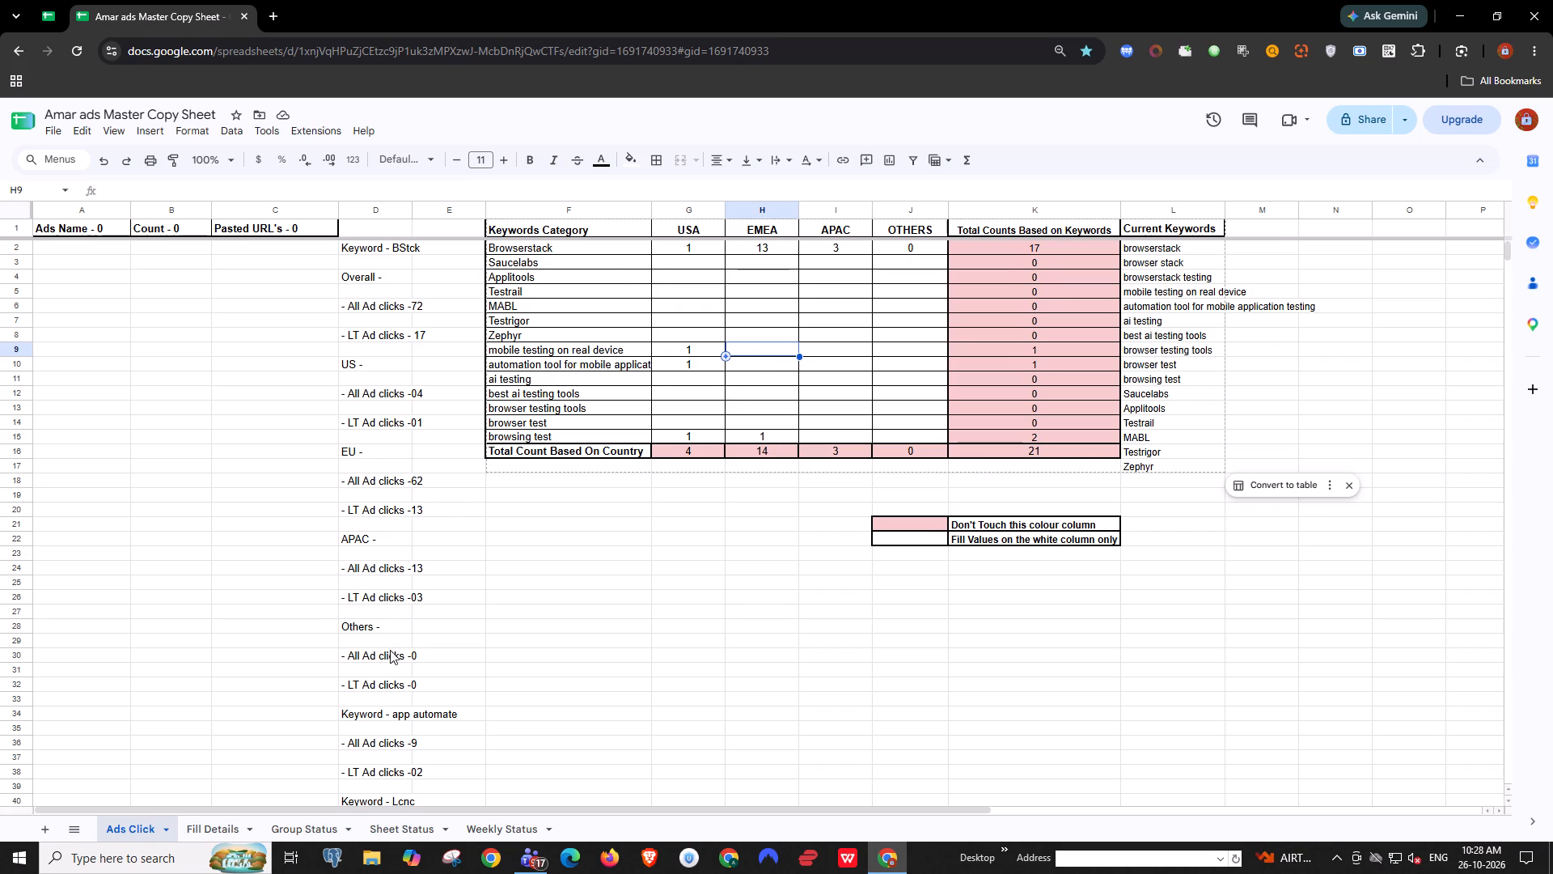
Review the LT ad clicks listed for the app automate, Lcnc and Live keywords in the pasted status list.
{"action": "scroll", "coordinate": [384, 673], "scroll_direction": "down", "scroll_amount": 1}
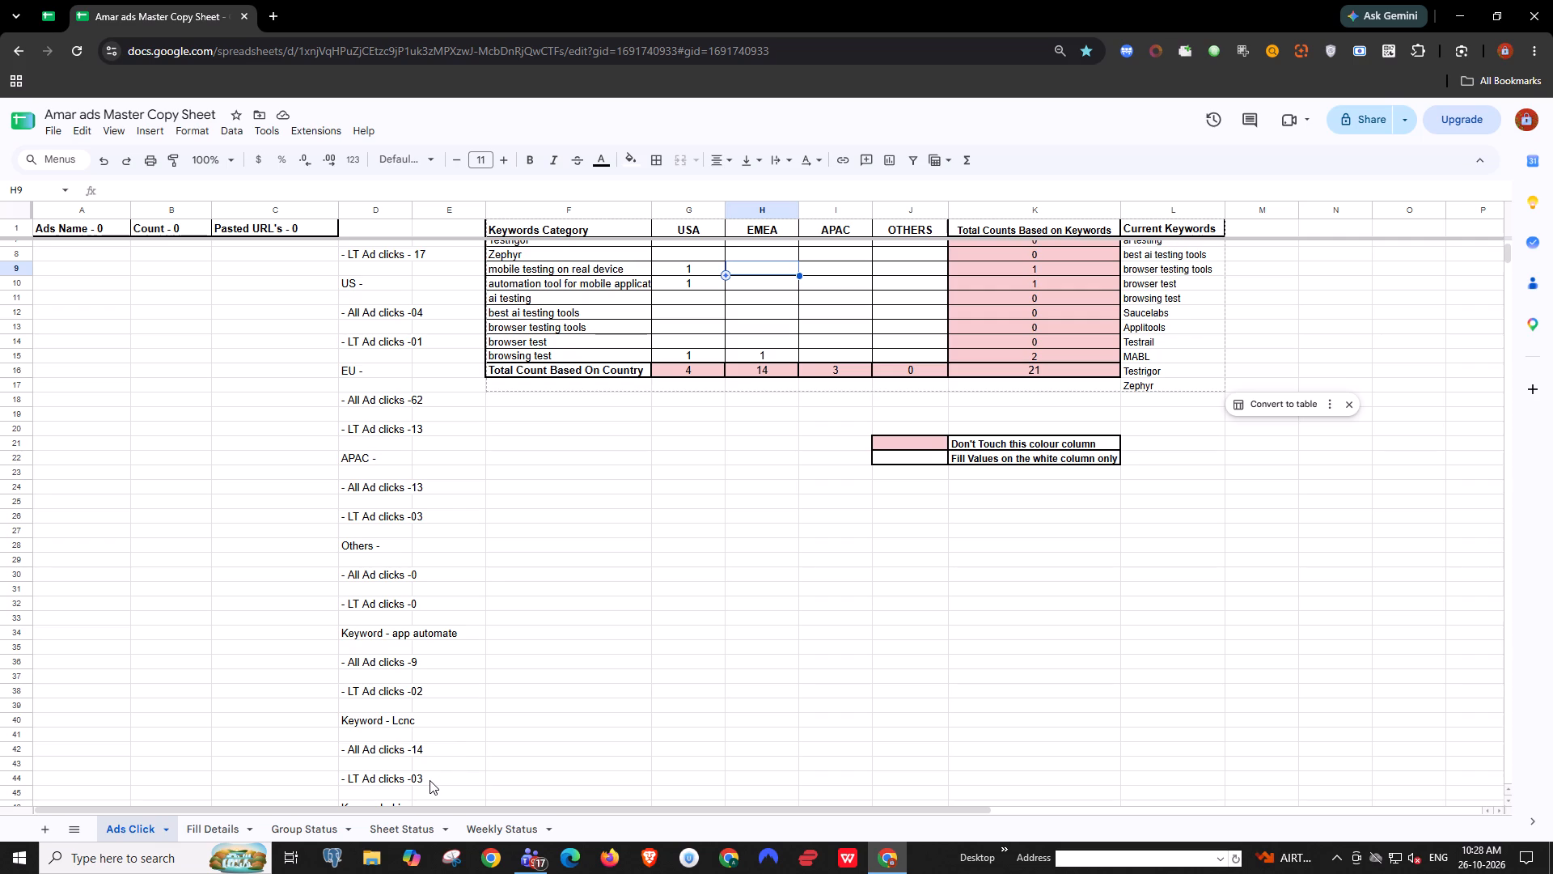
{"action": "scroll", "coordinate": [531, 695], "scroll_direction": "up", "scroll_amount": 1}
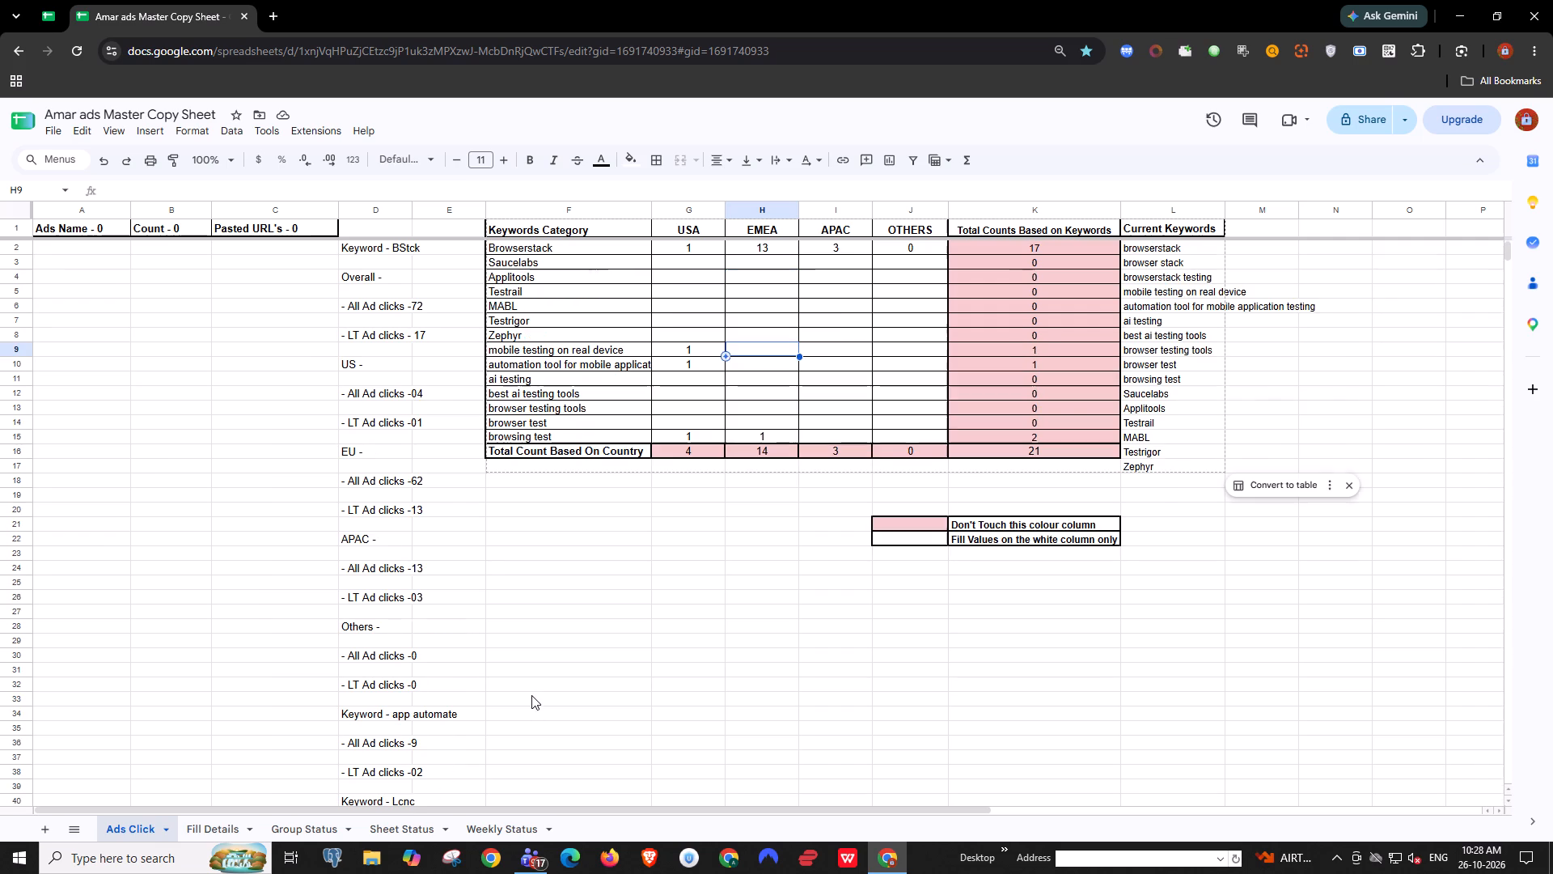
{"action": "scroll", "coordinate": [514, 689], "scroll_direction": "down", "scroll_amount": 1}
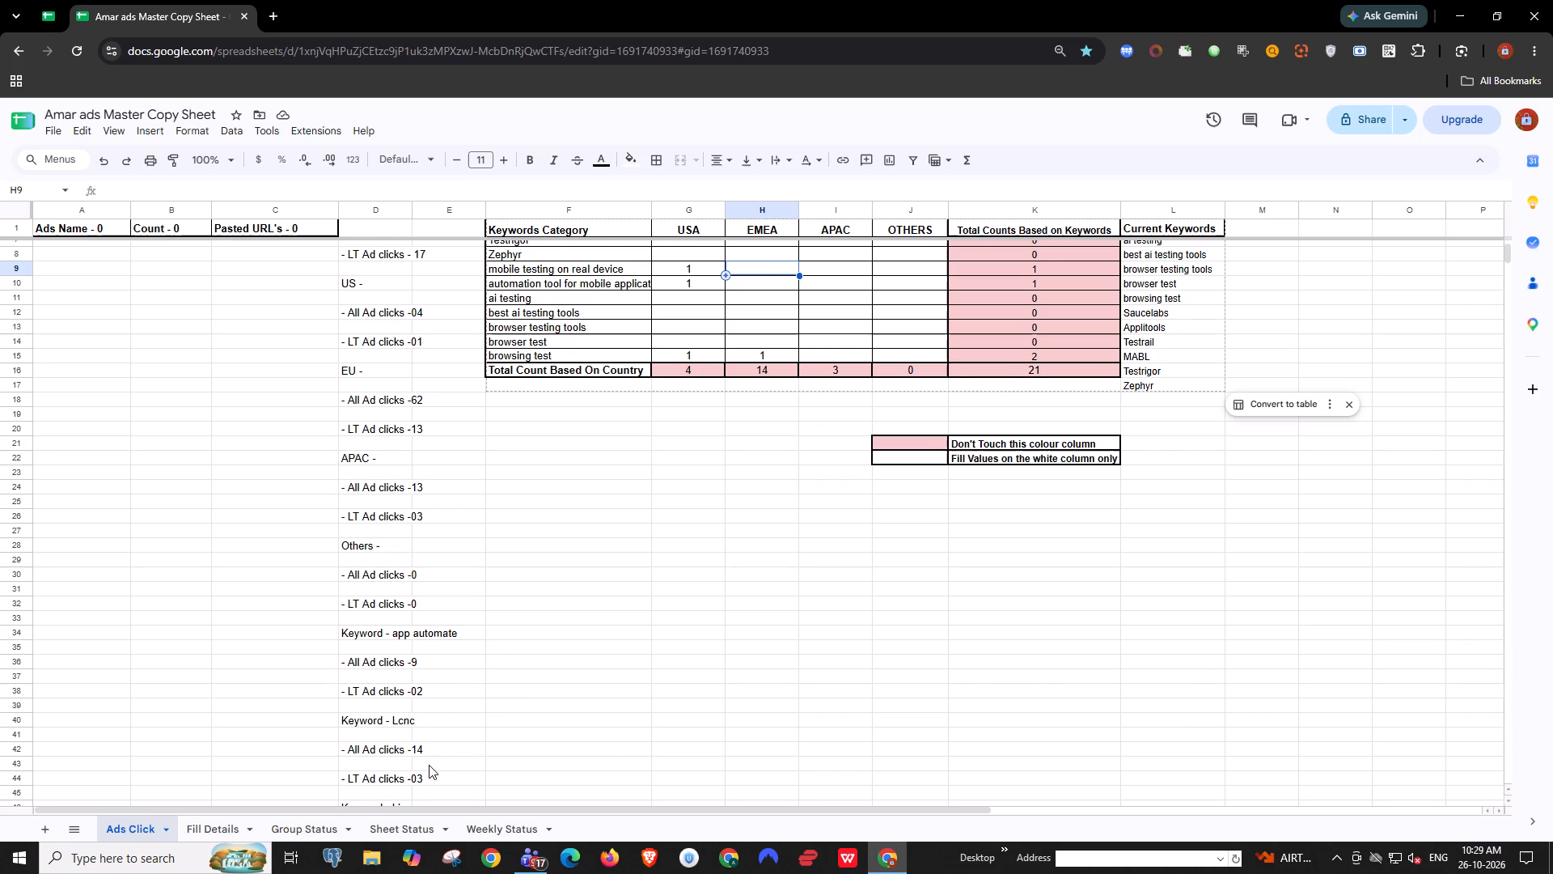
{"action": "scroll", "coordinate": [429, 765], "scroll_direction": "down", "scroll_amount": 1}
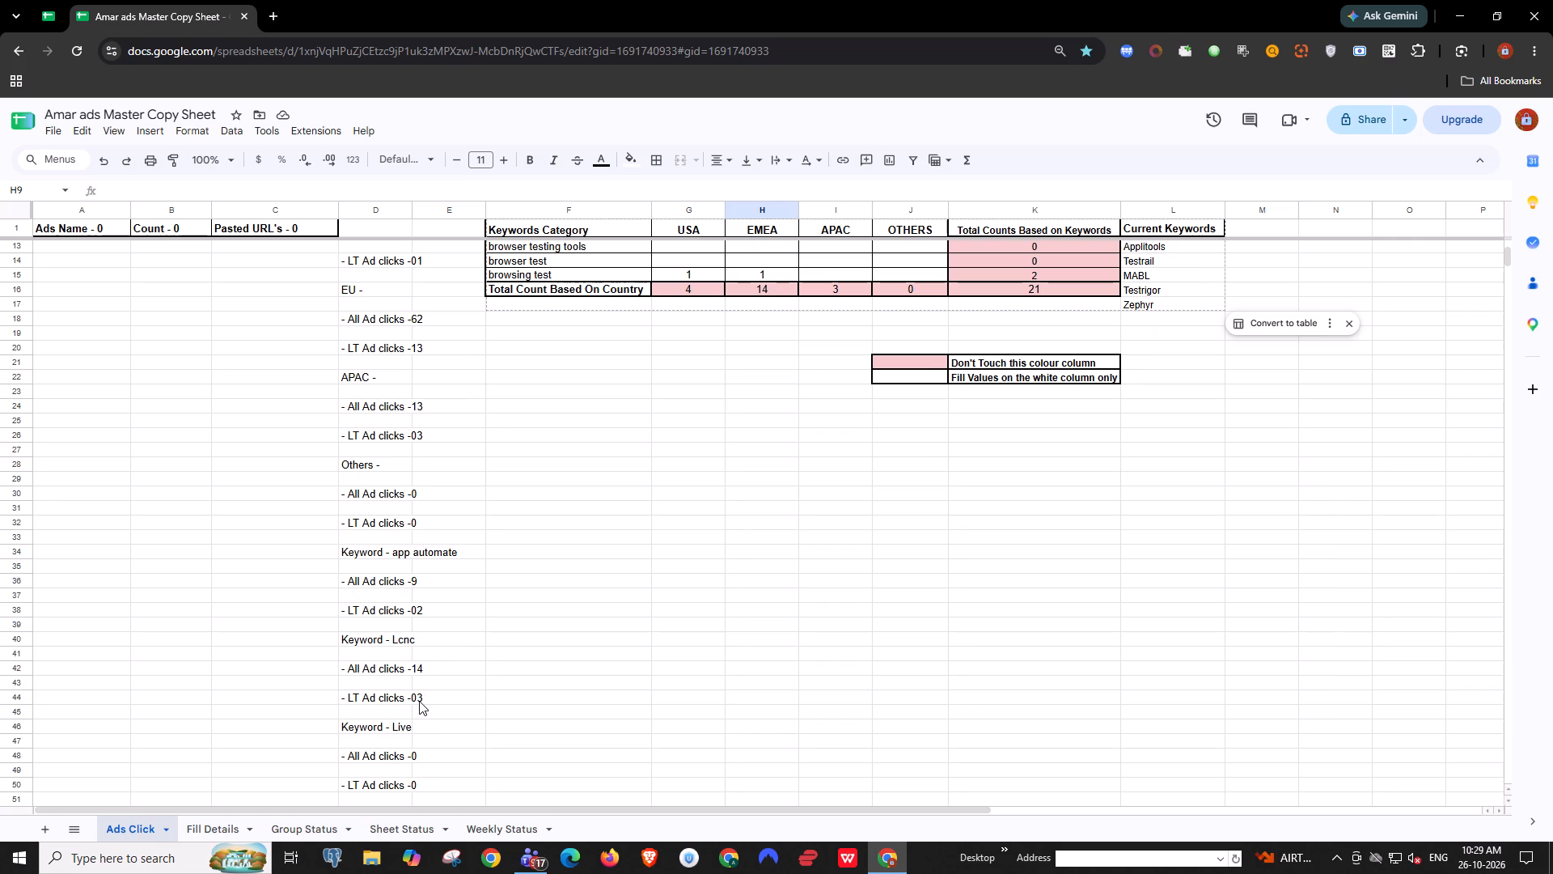
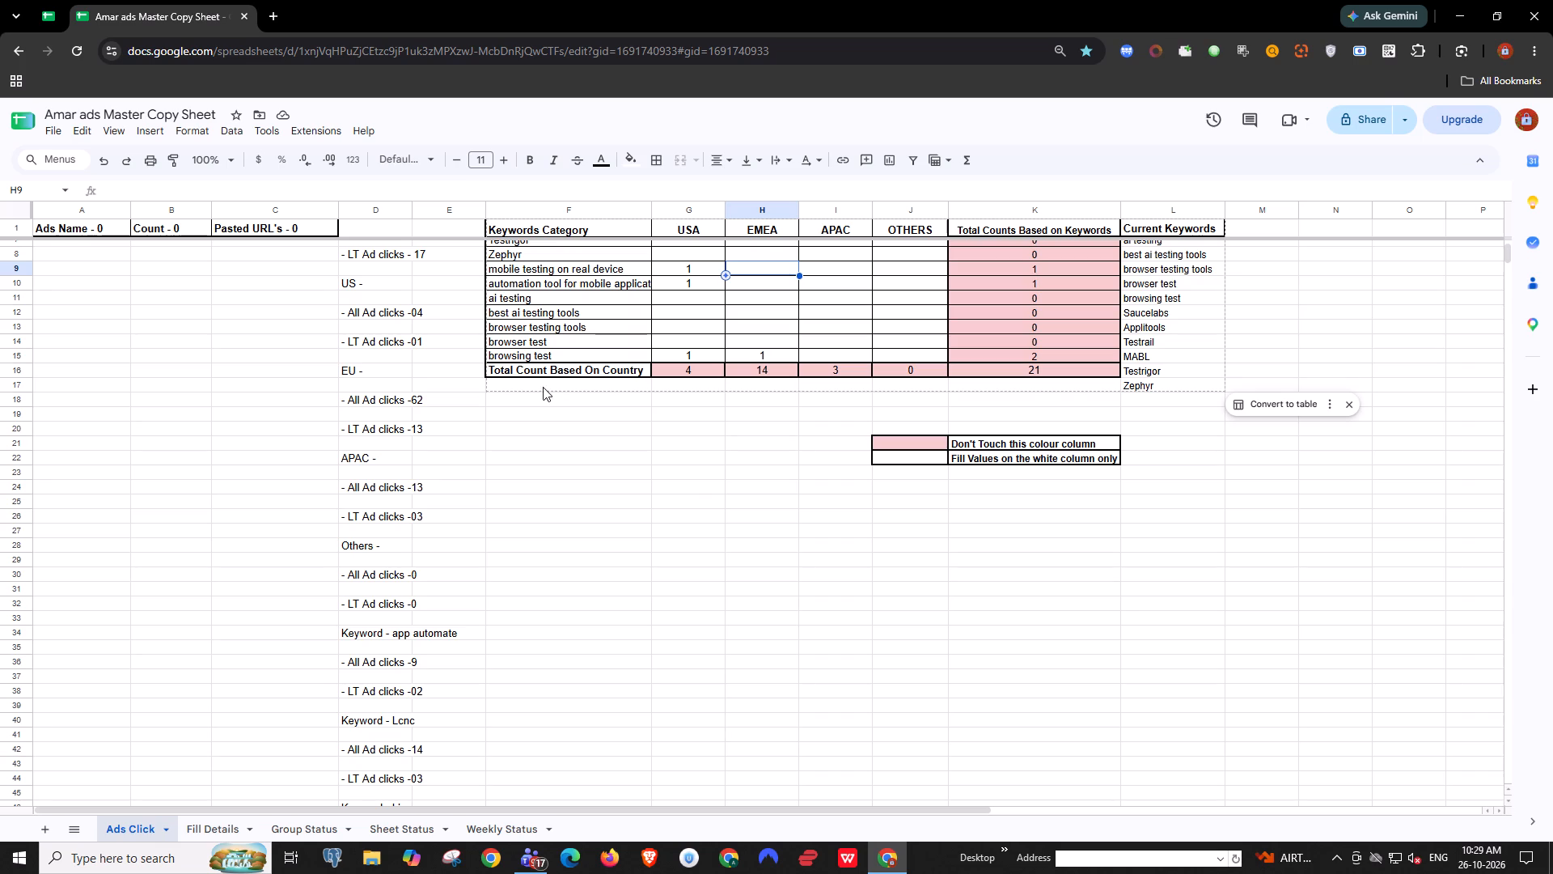
Enter an EMEA count of 1 for both the ai testing and best ai testing tools keywords.
{"action": "left_click", "coordinate": [747, 378]}
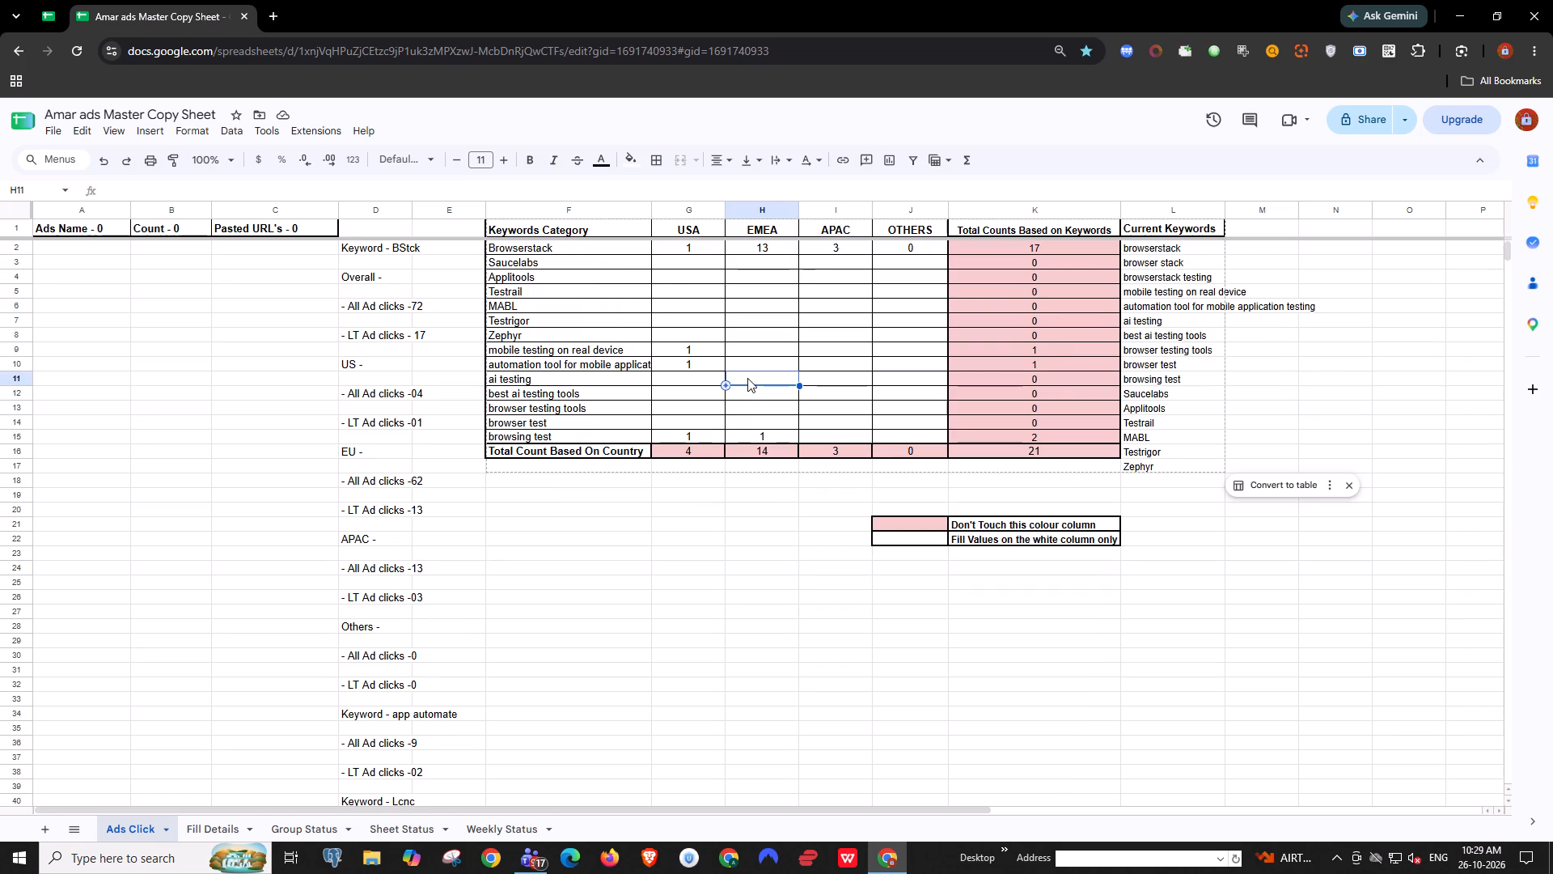
{"action": "key", "text": "1"}
{"action": "left_click", "coordinate": [778, 394]}
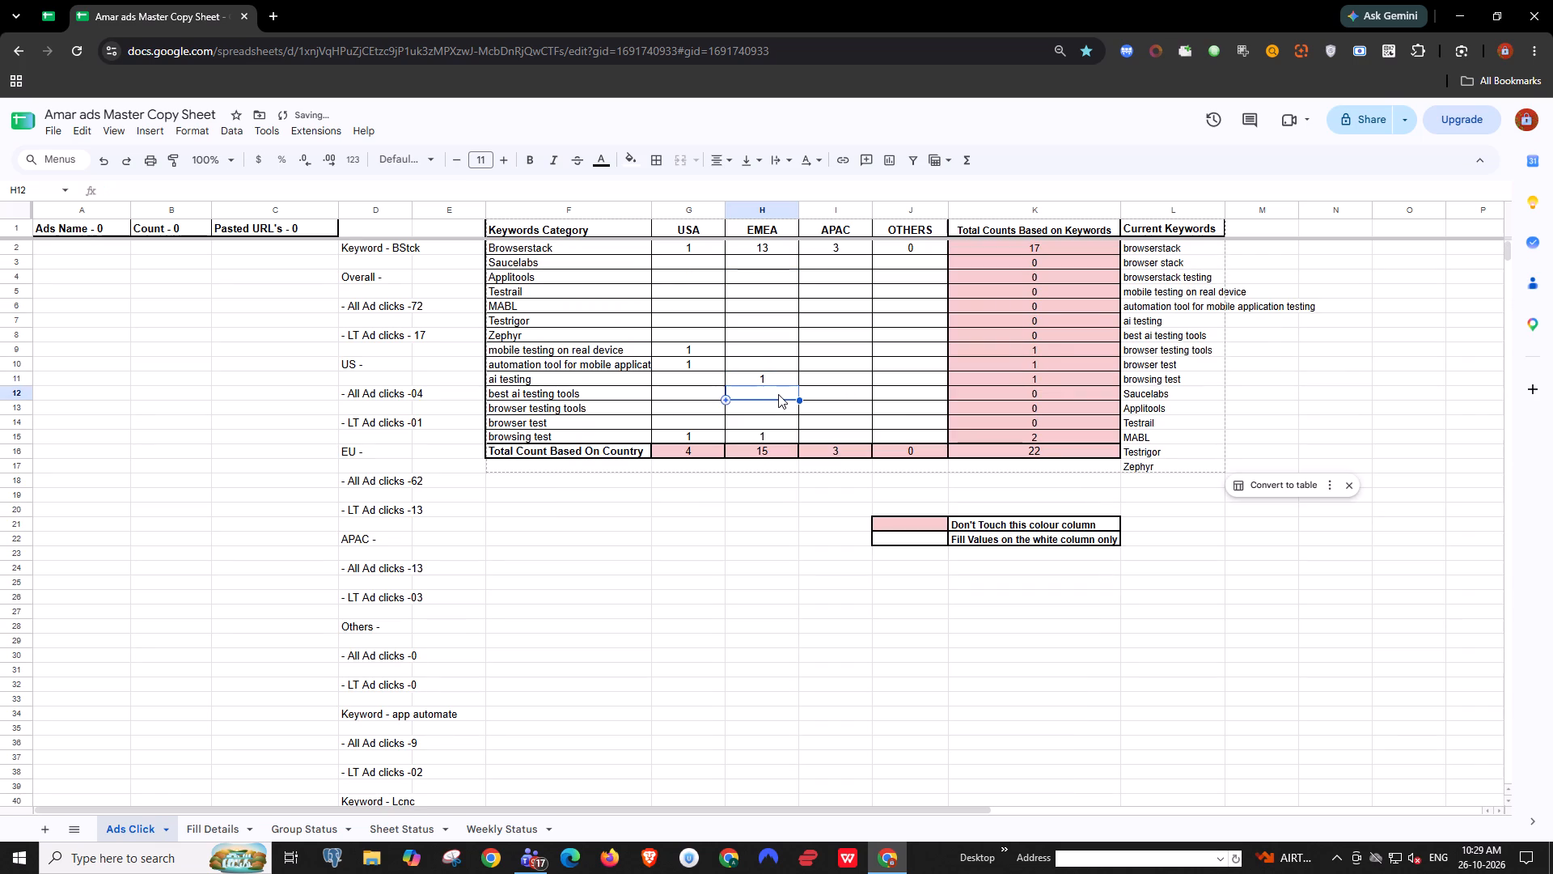
{"action": "key", "text": "1"}
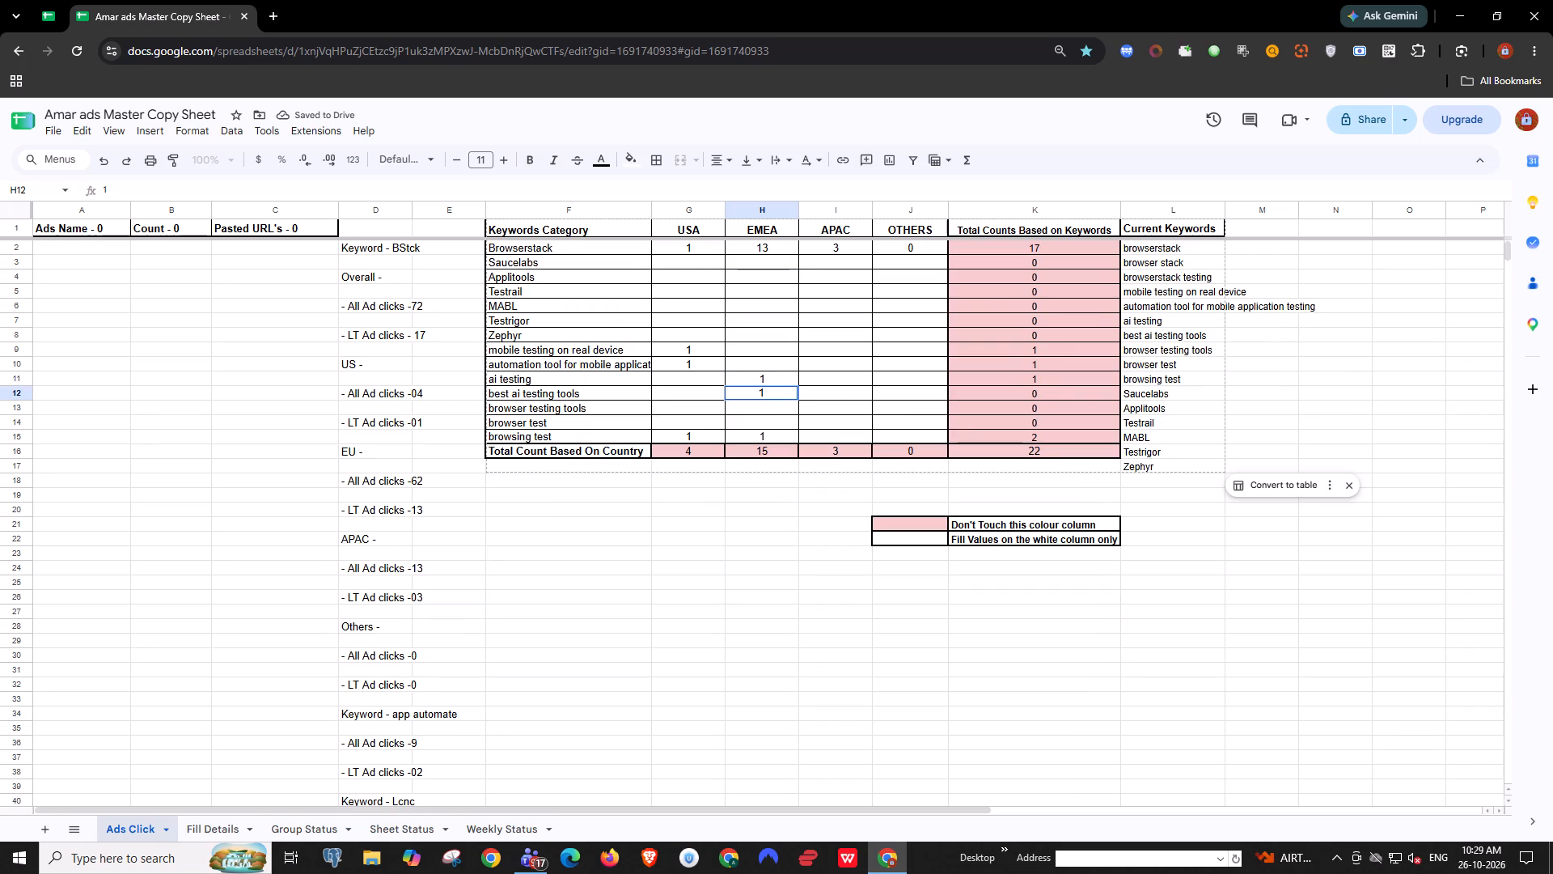
{"action": "key", "text": "Return"}
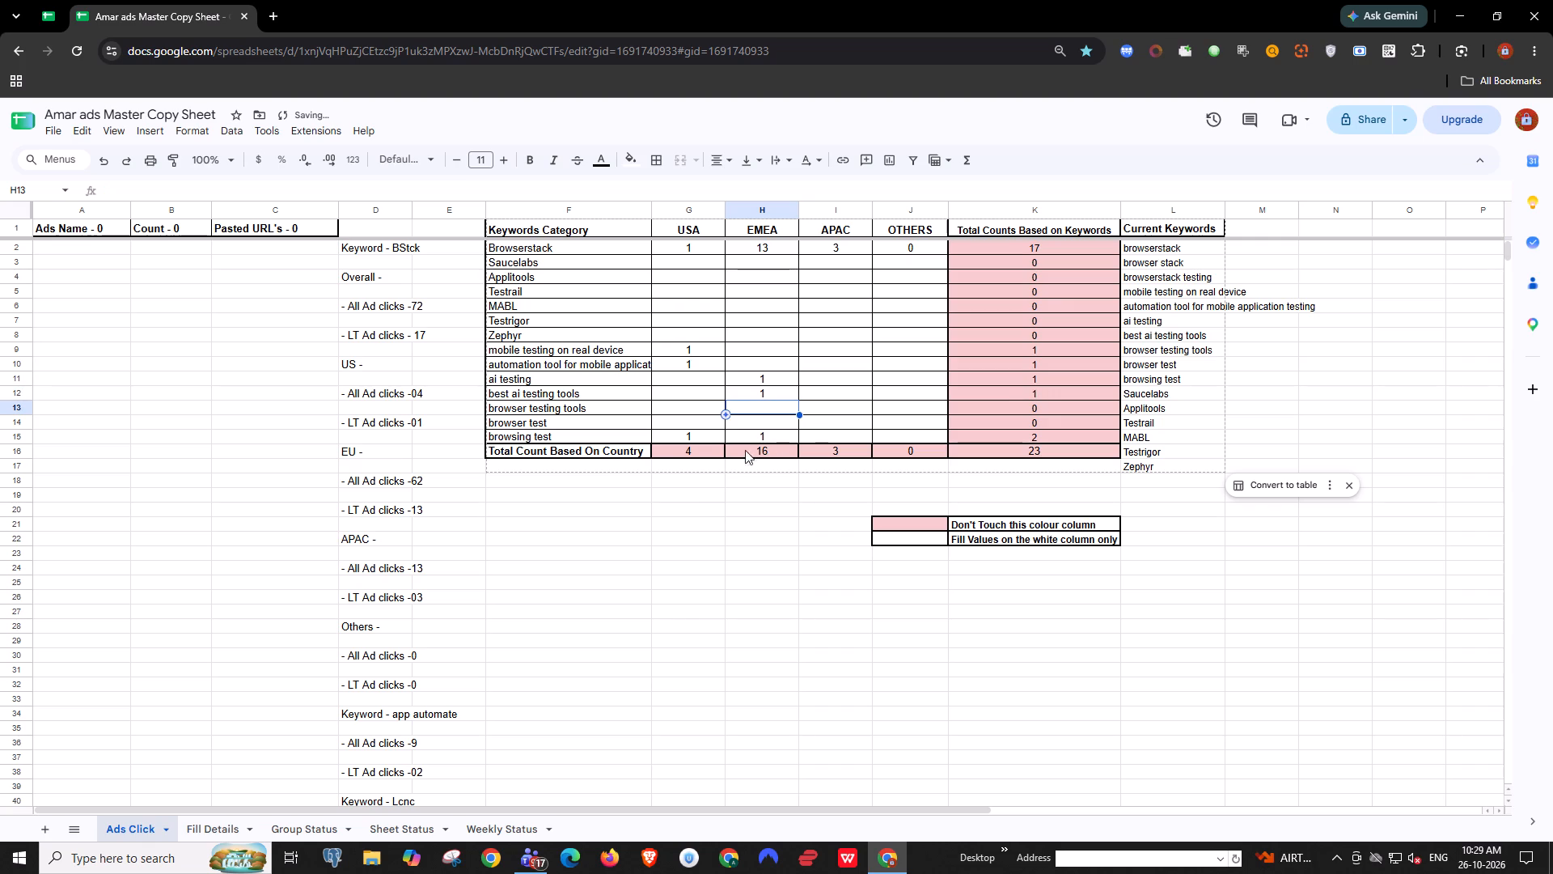
Find the Saucelabs LT ad clicks in the pasted status list and enter 5 as the Saucelabs EMEA count.
{"action": "scroll", "coordinate": [409, 728], "scroll_direction": "down", "scroll_amount": 1}
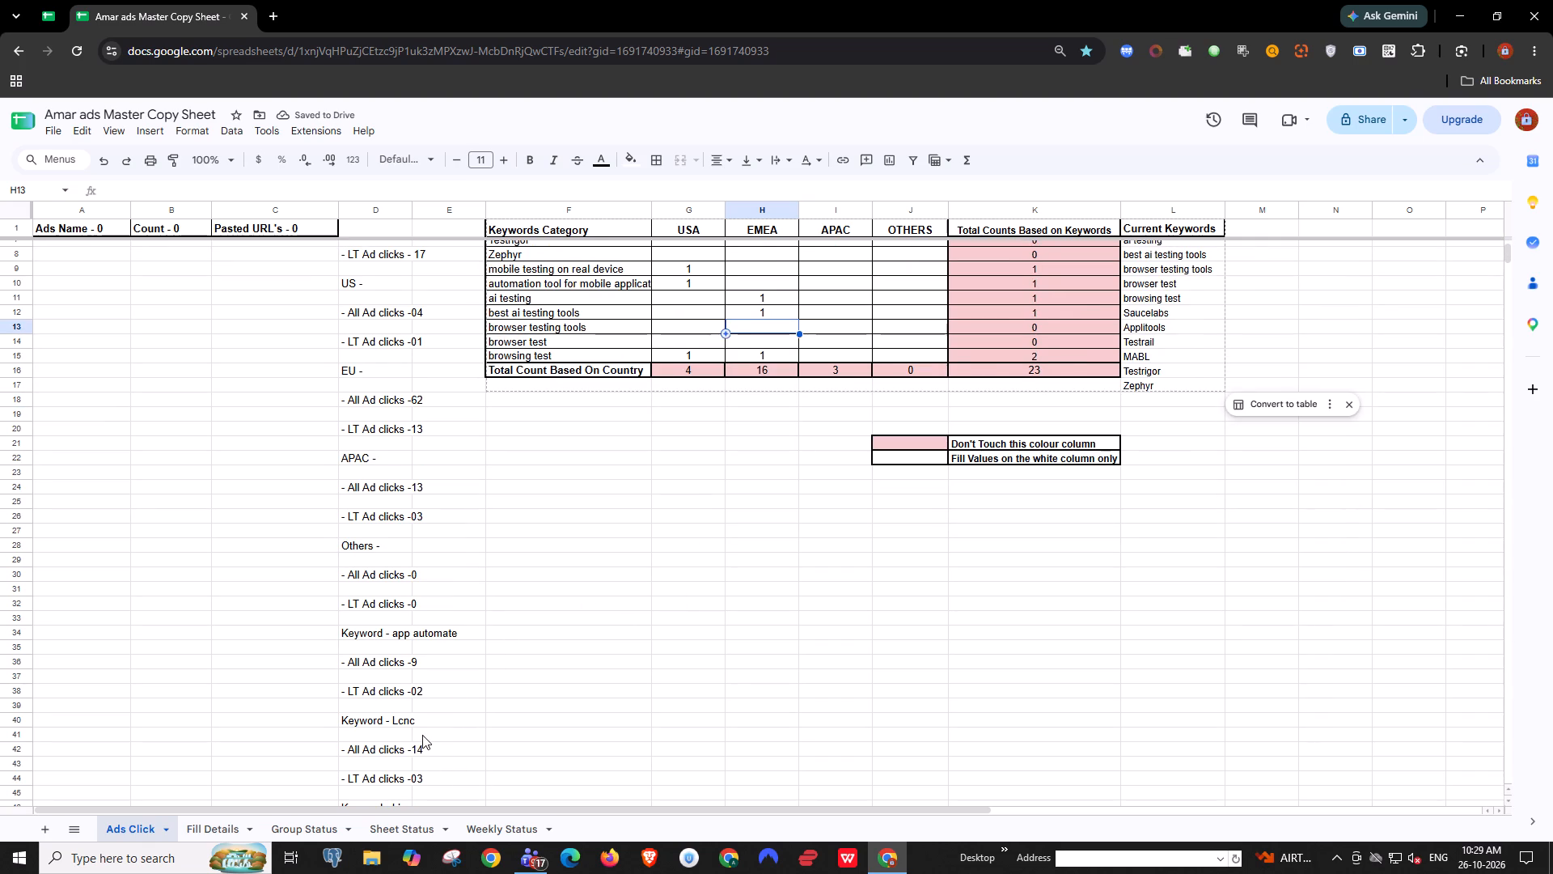
{"action": "scroll", "coordinate": [422, 735], "scroll_direction": "down", "scroll_amount": 2}
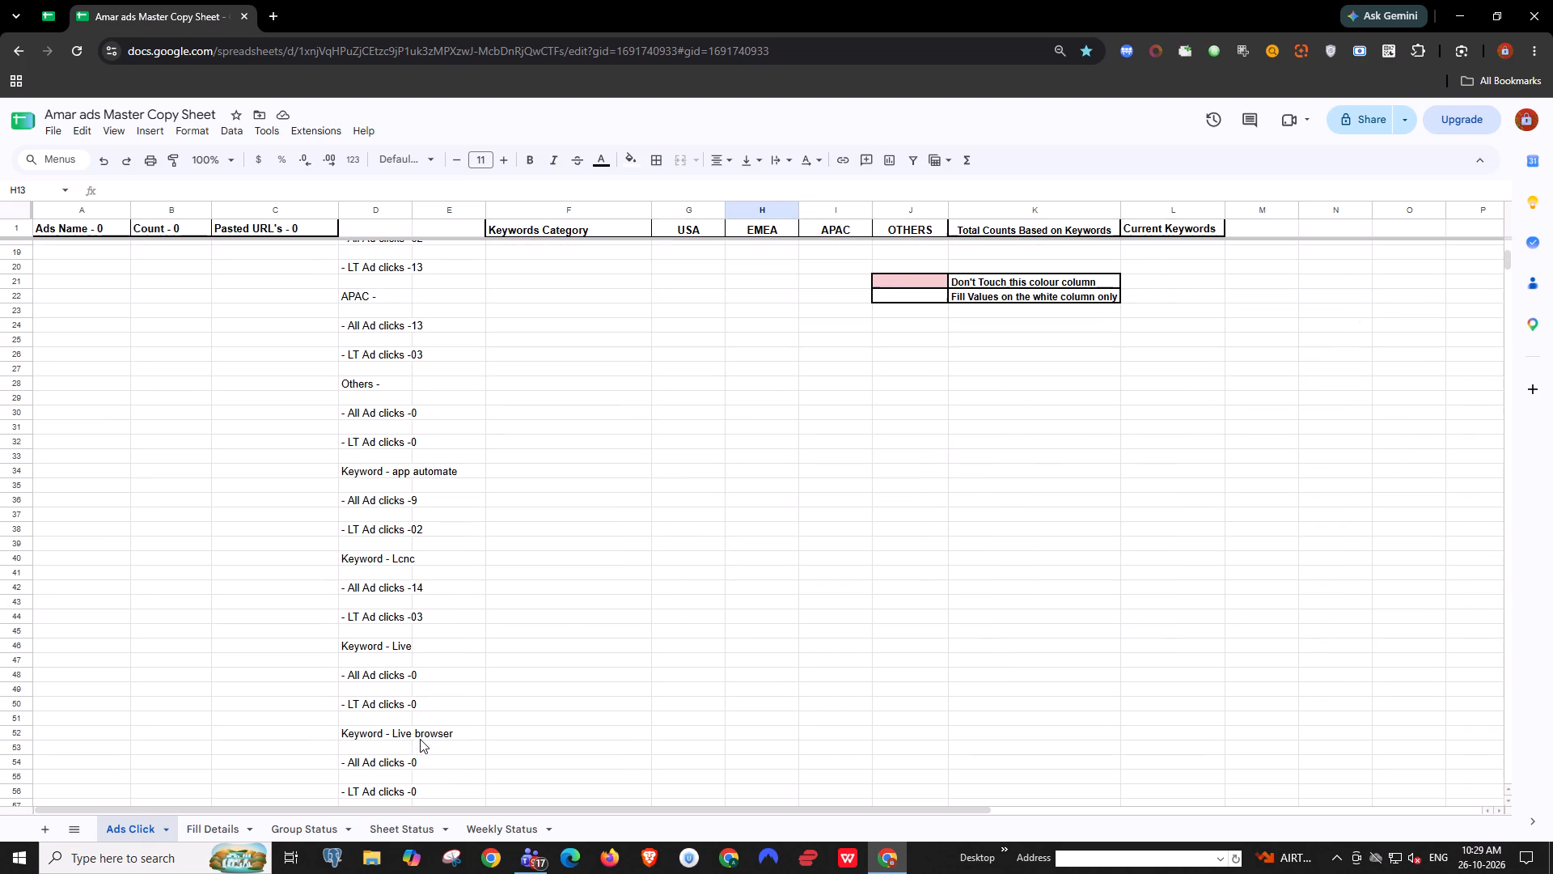
{"action": "scroll", "coordinate": [550, 678], "scroll_direction": "down", "scroll_amount": 1}
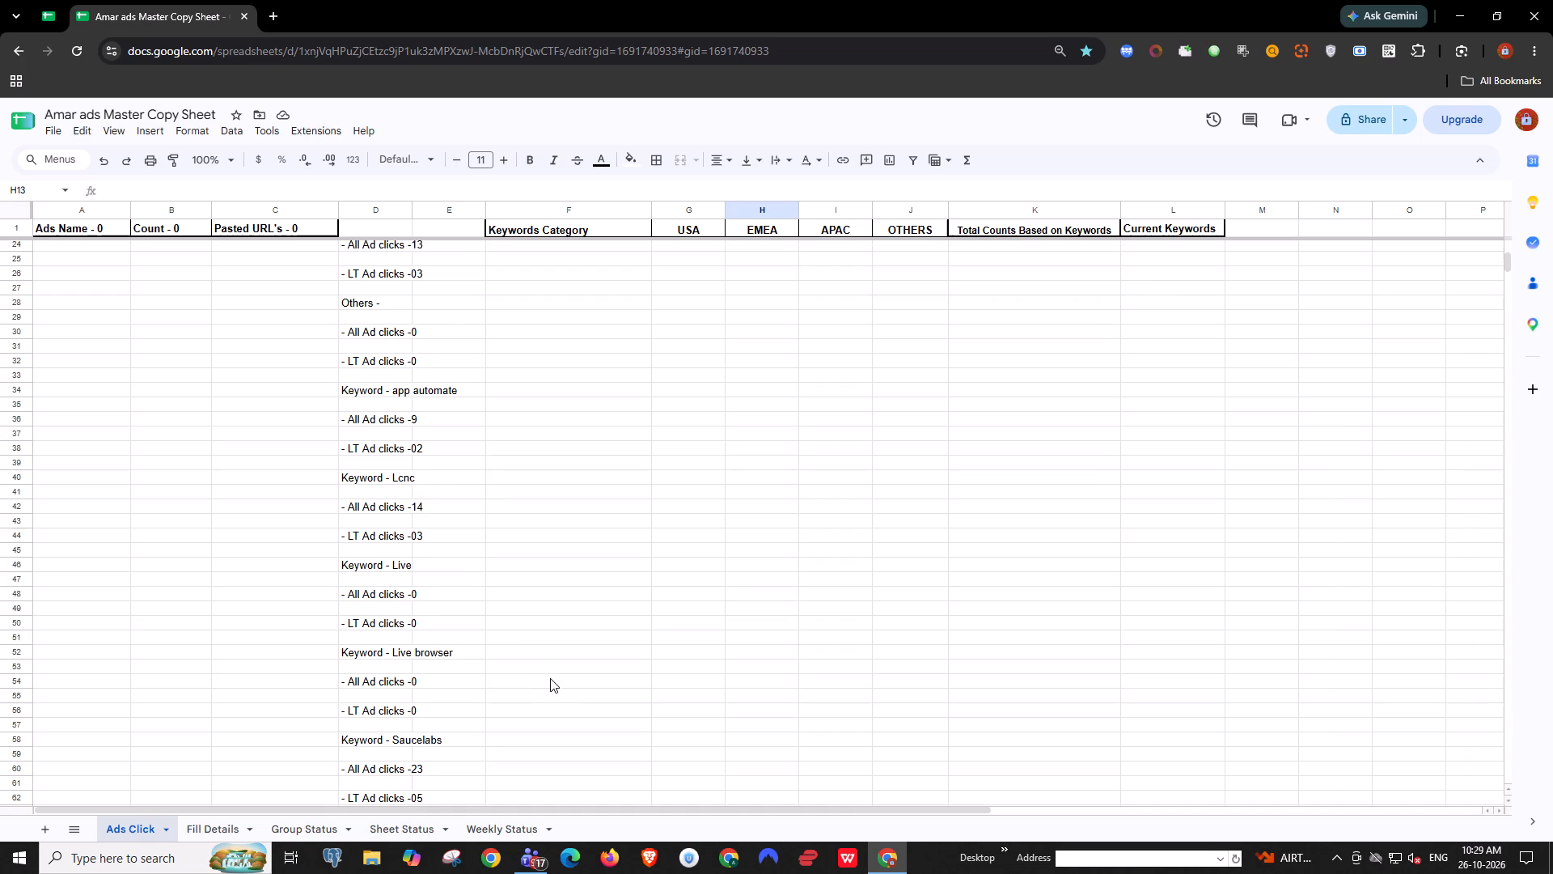
{"action": "scroll", "coordinate": [434, 770], "scroll_direction": "down", "scroll_amount": 1}
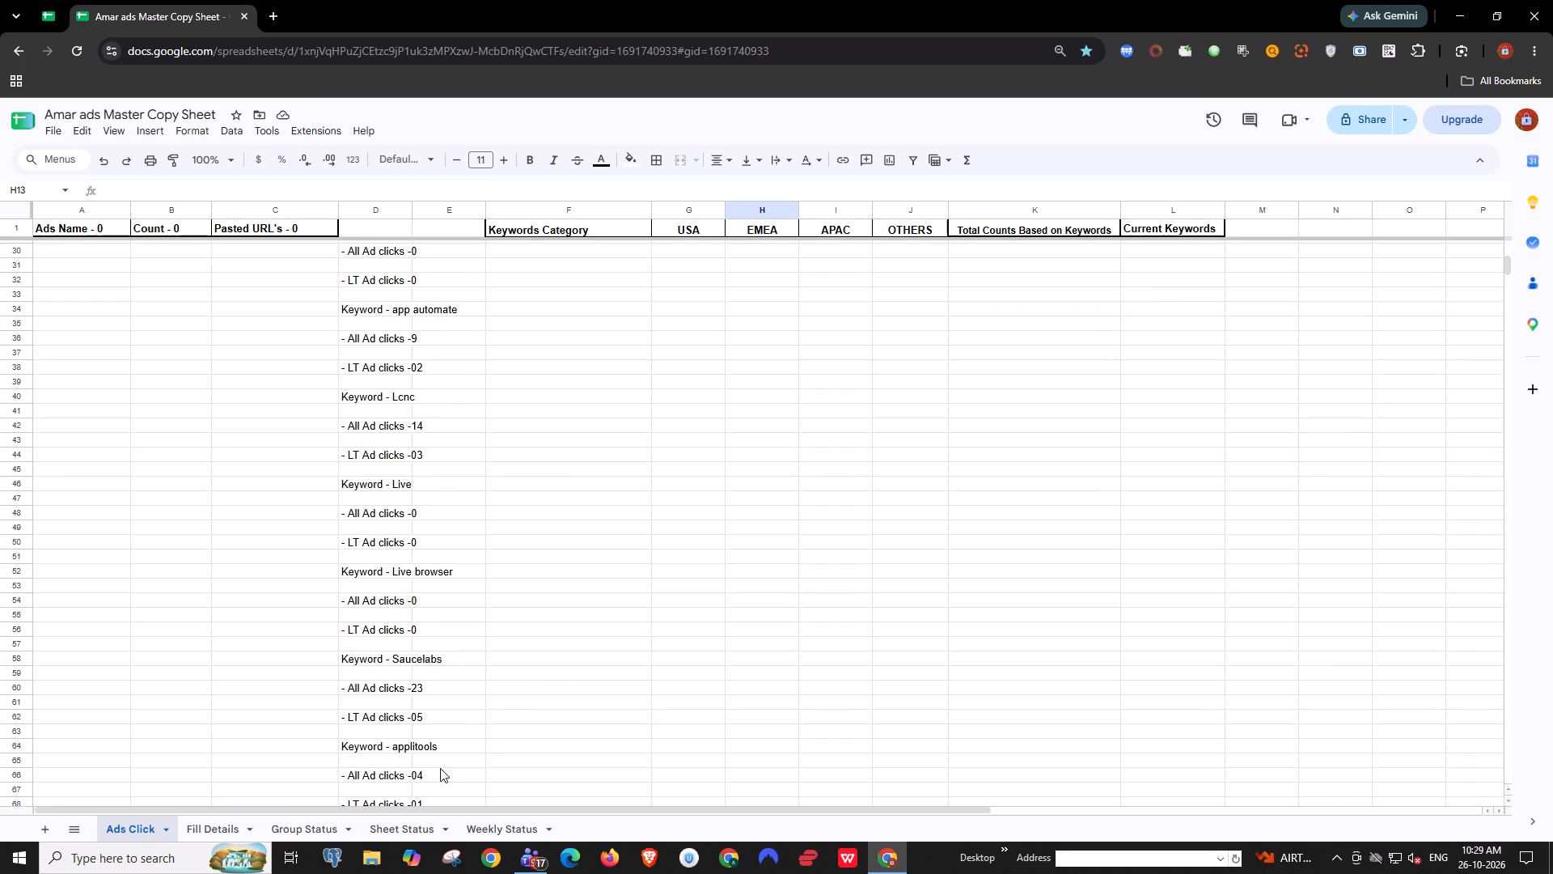
{"action": "scroll", "coordinate": [633, 546], "scroll_direction": "up", "scroll_amount": 9}
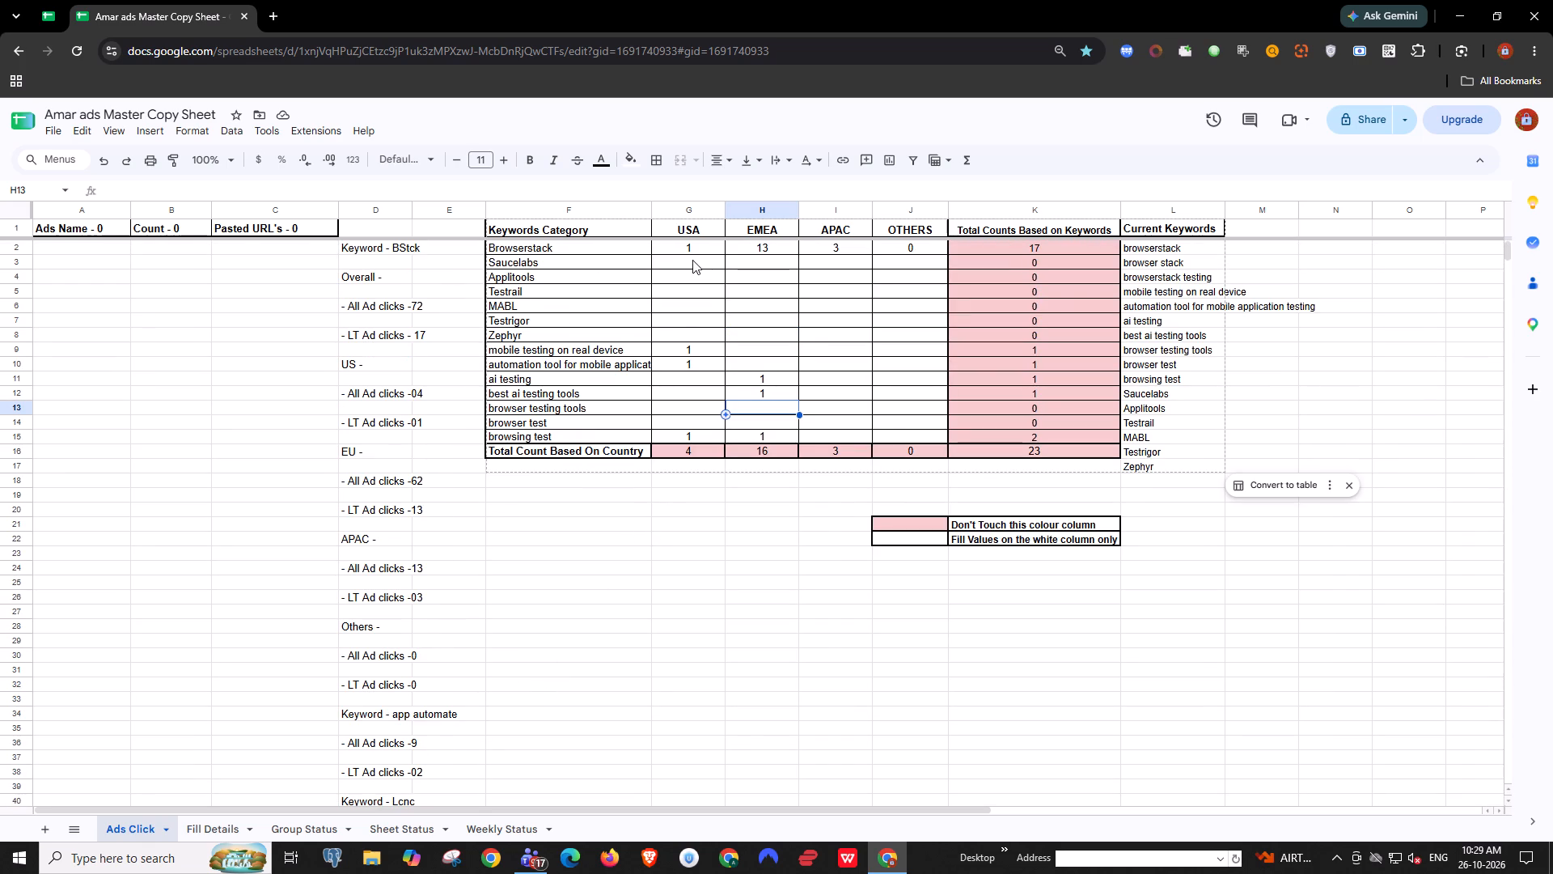
{"action": "left_click", "coordinate": [693, 261]}
{"action": "left_click", "coordinate": [751, 264]}
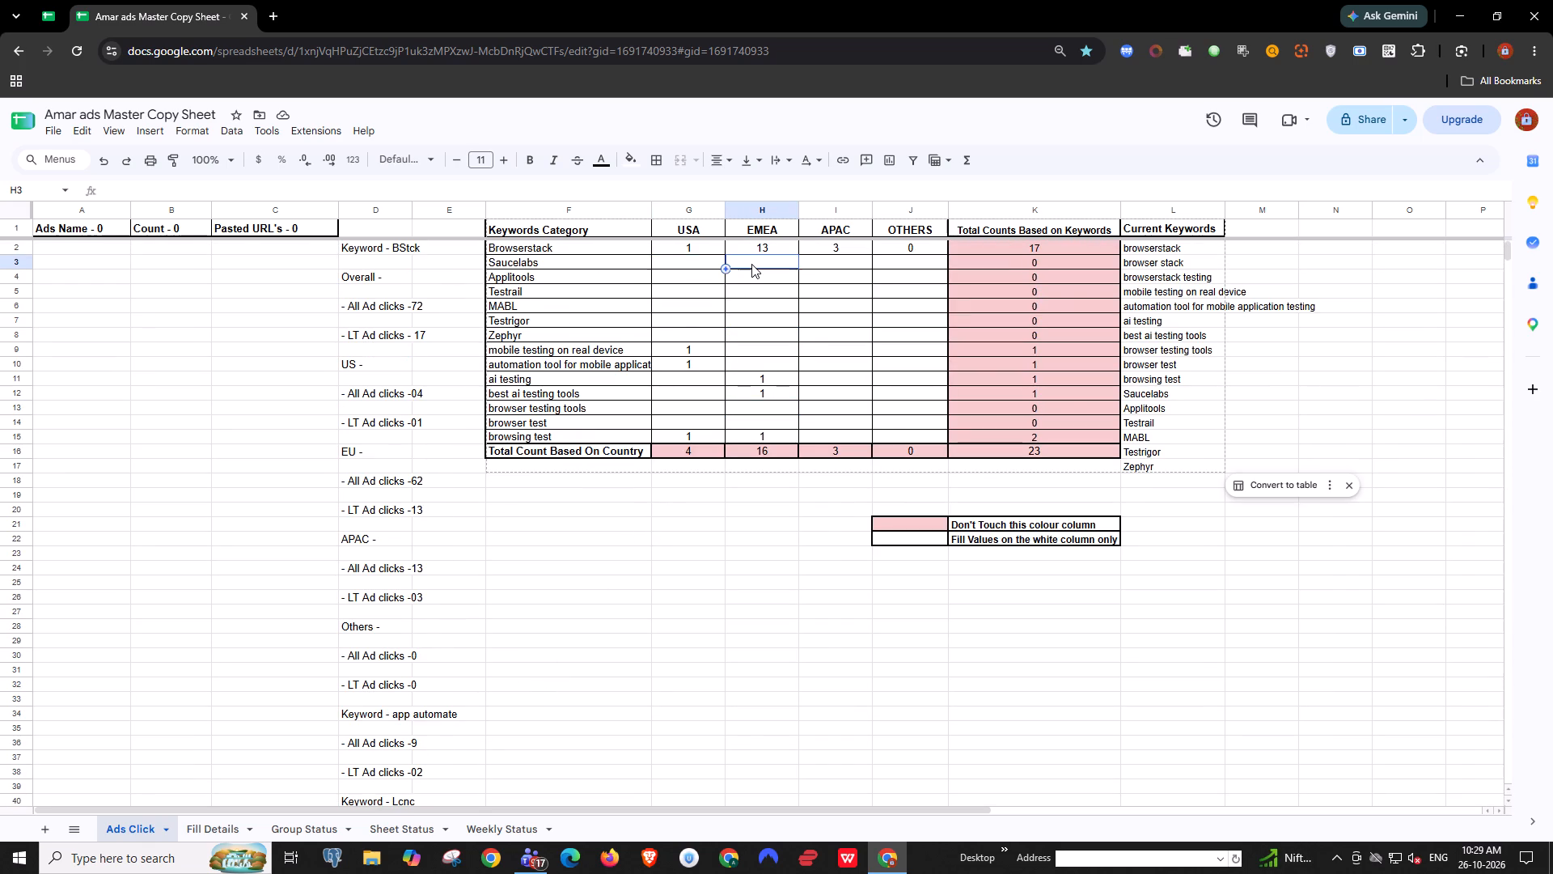
{"action": "key", "text": "5"}
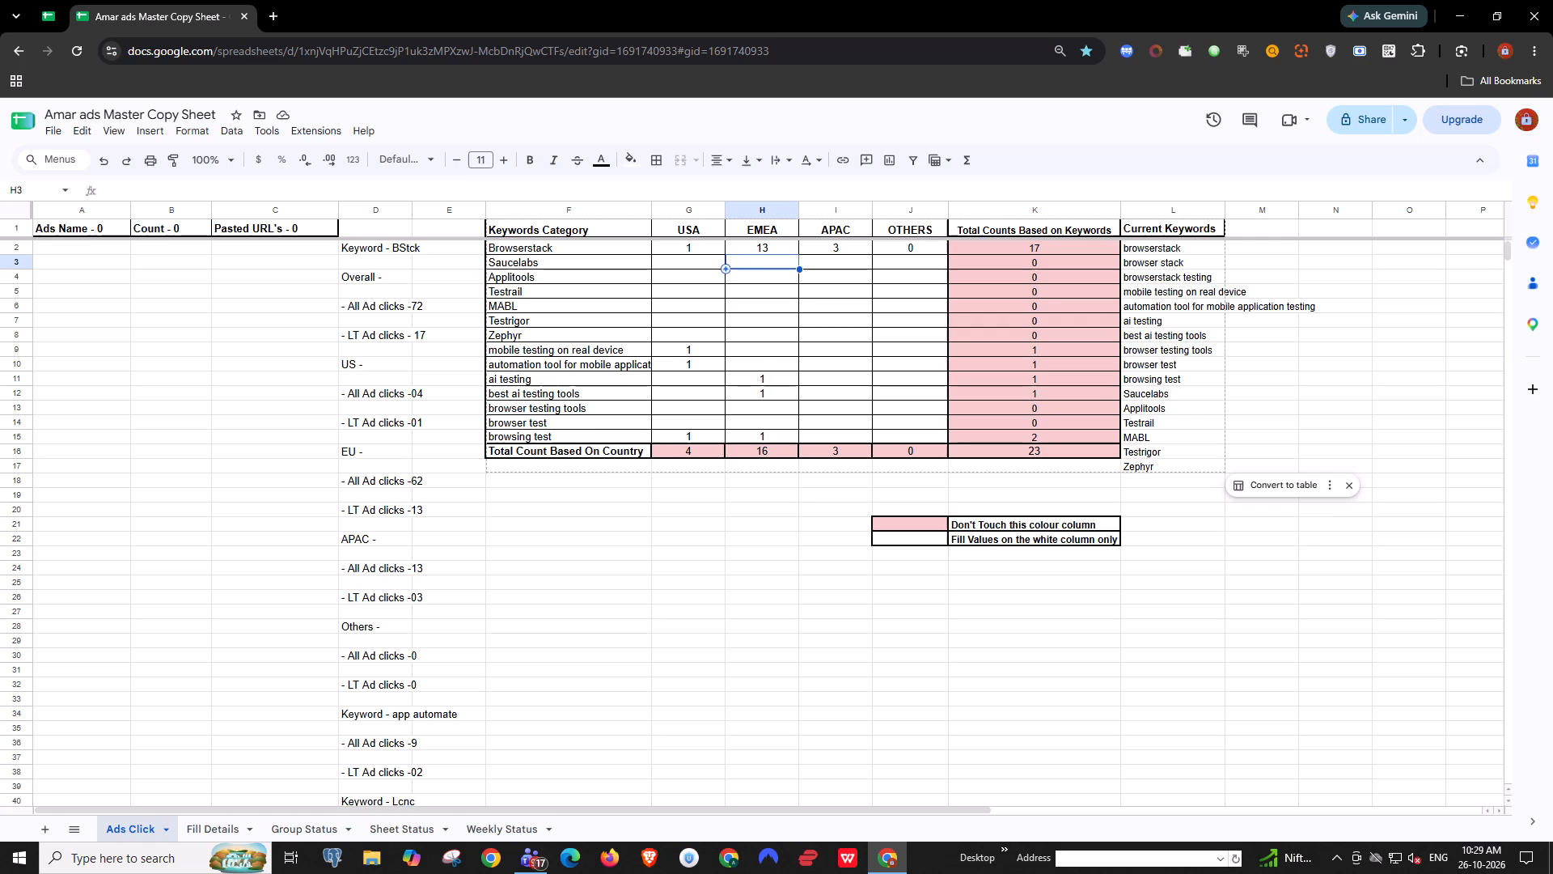
{"action": "key", "text": "Return"}
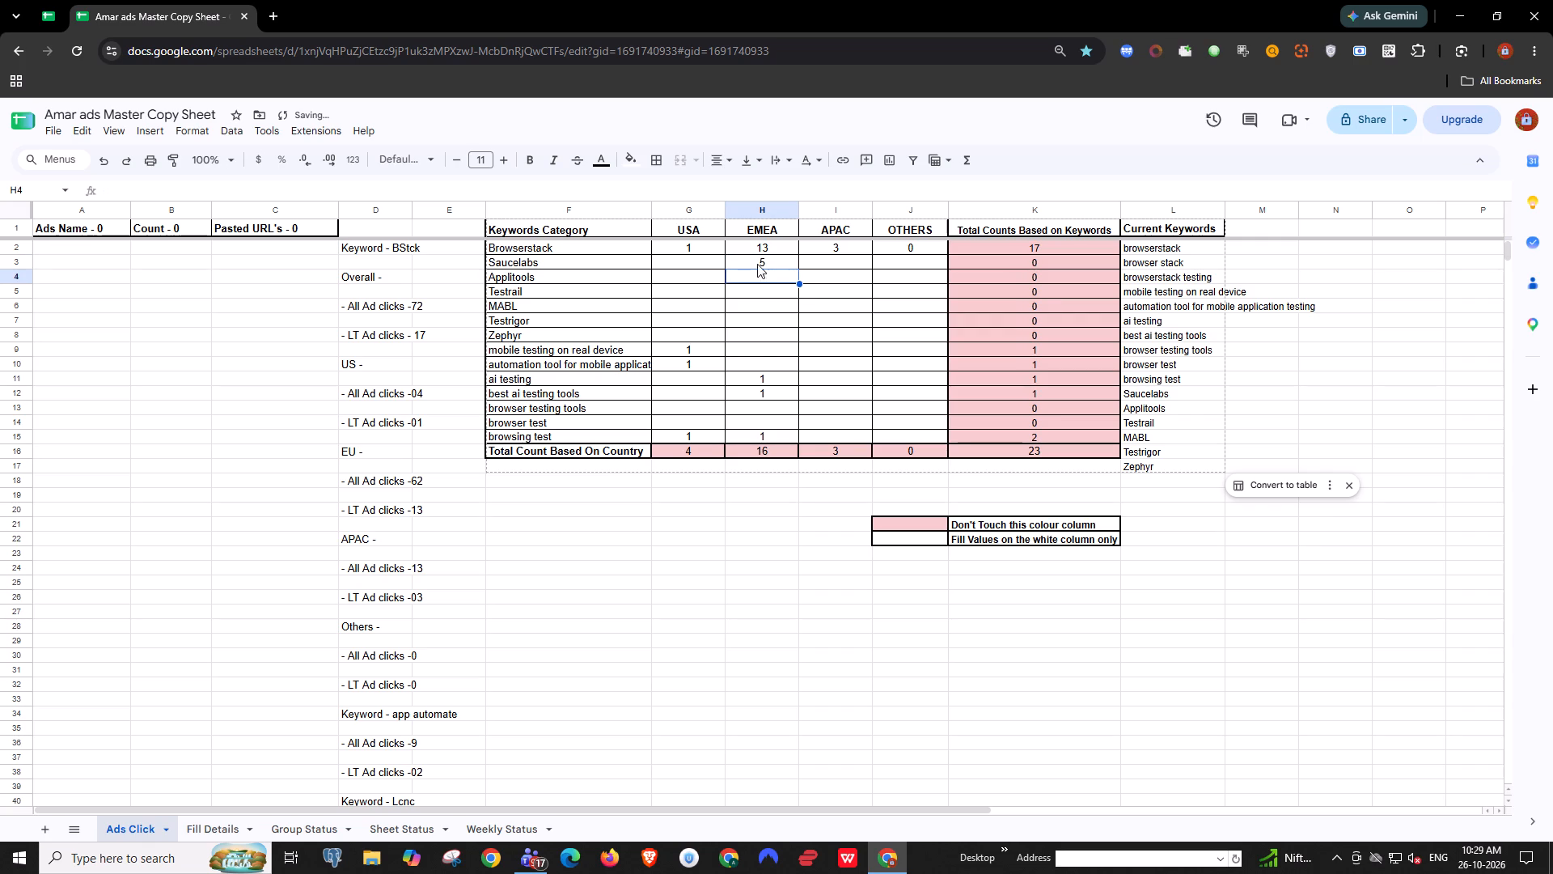
{"action": "left_click", "coordinate": [780, 262]}
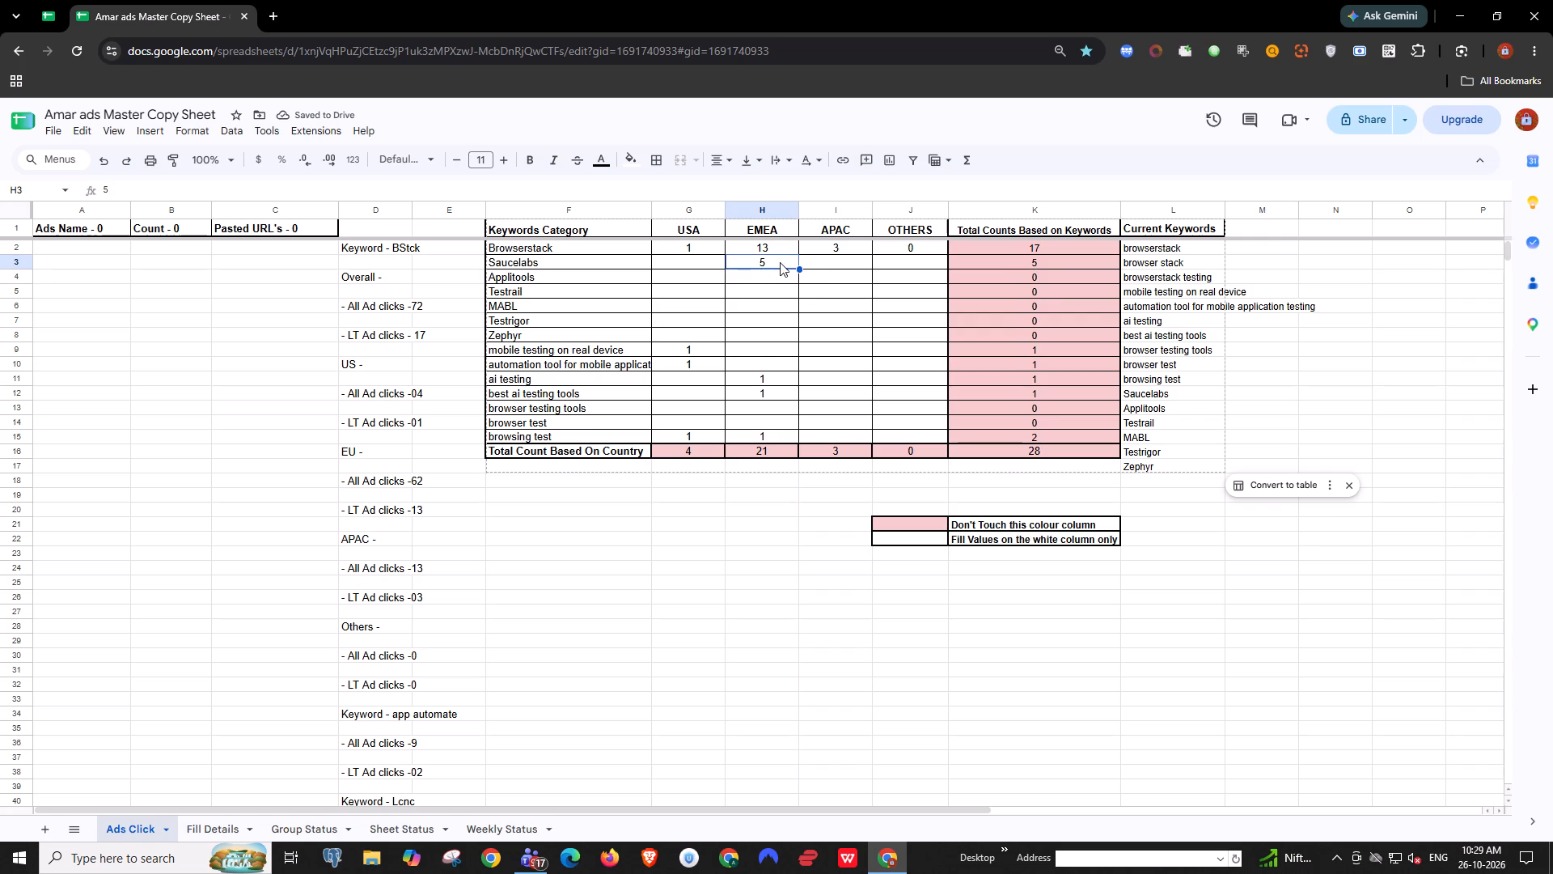
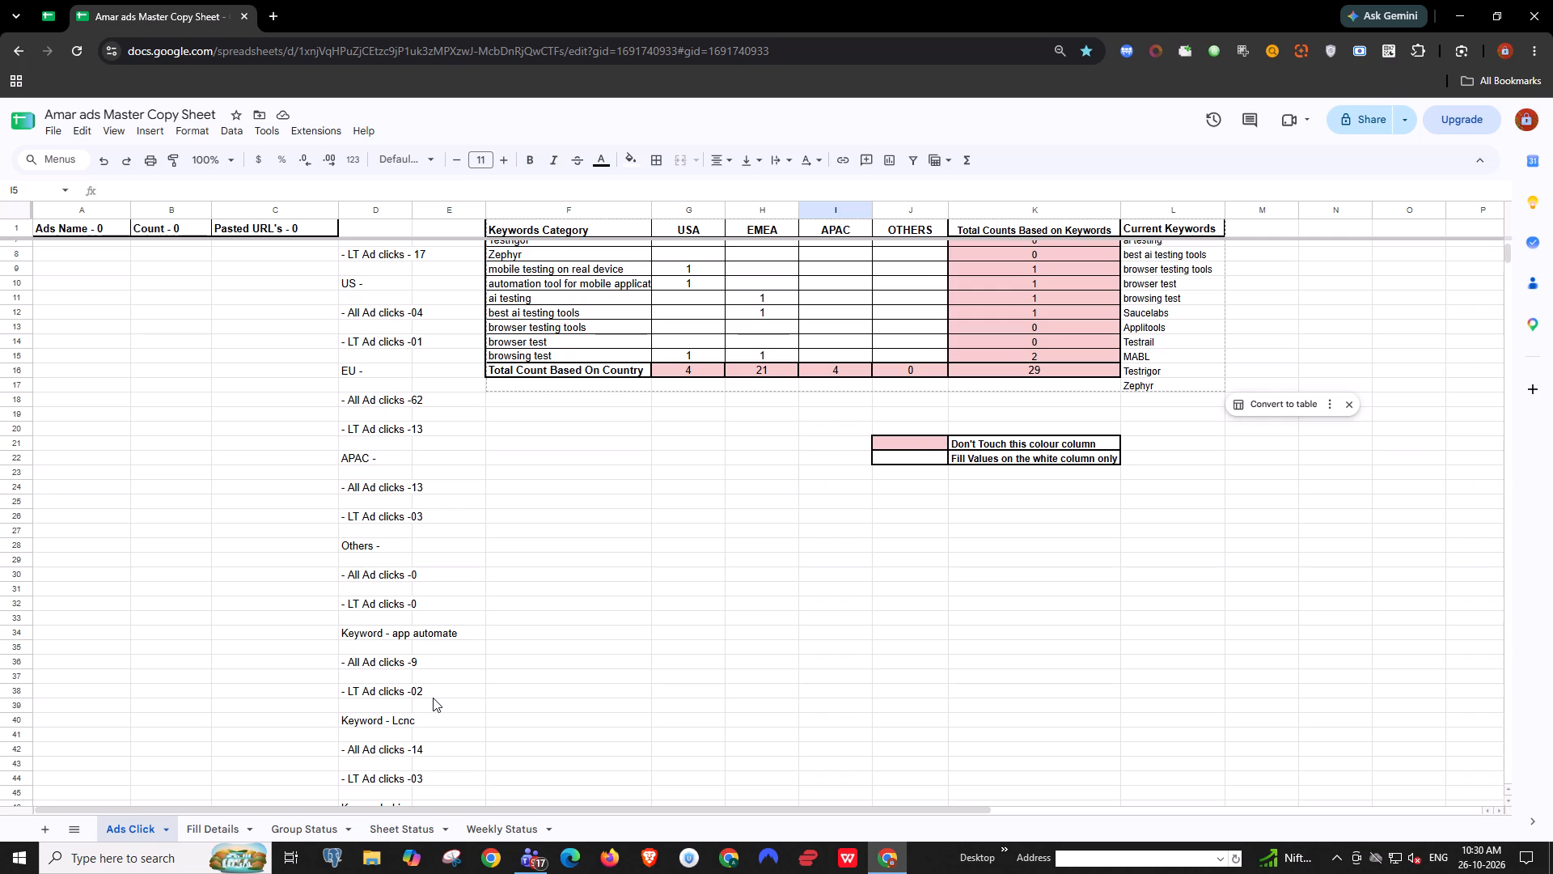
Find the testrail LT ad clicks in the pasted status list and enter 1 as the Testrail APAC count.
{"action": "scroll", "coordinate": [446, 753], "scroll_direction": "down", "scroll_amount": 1}
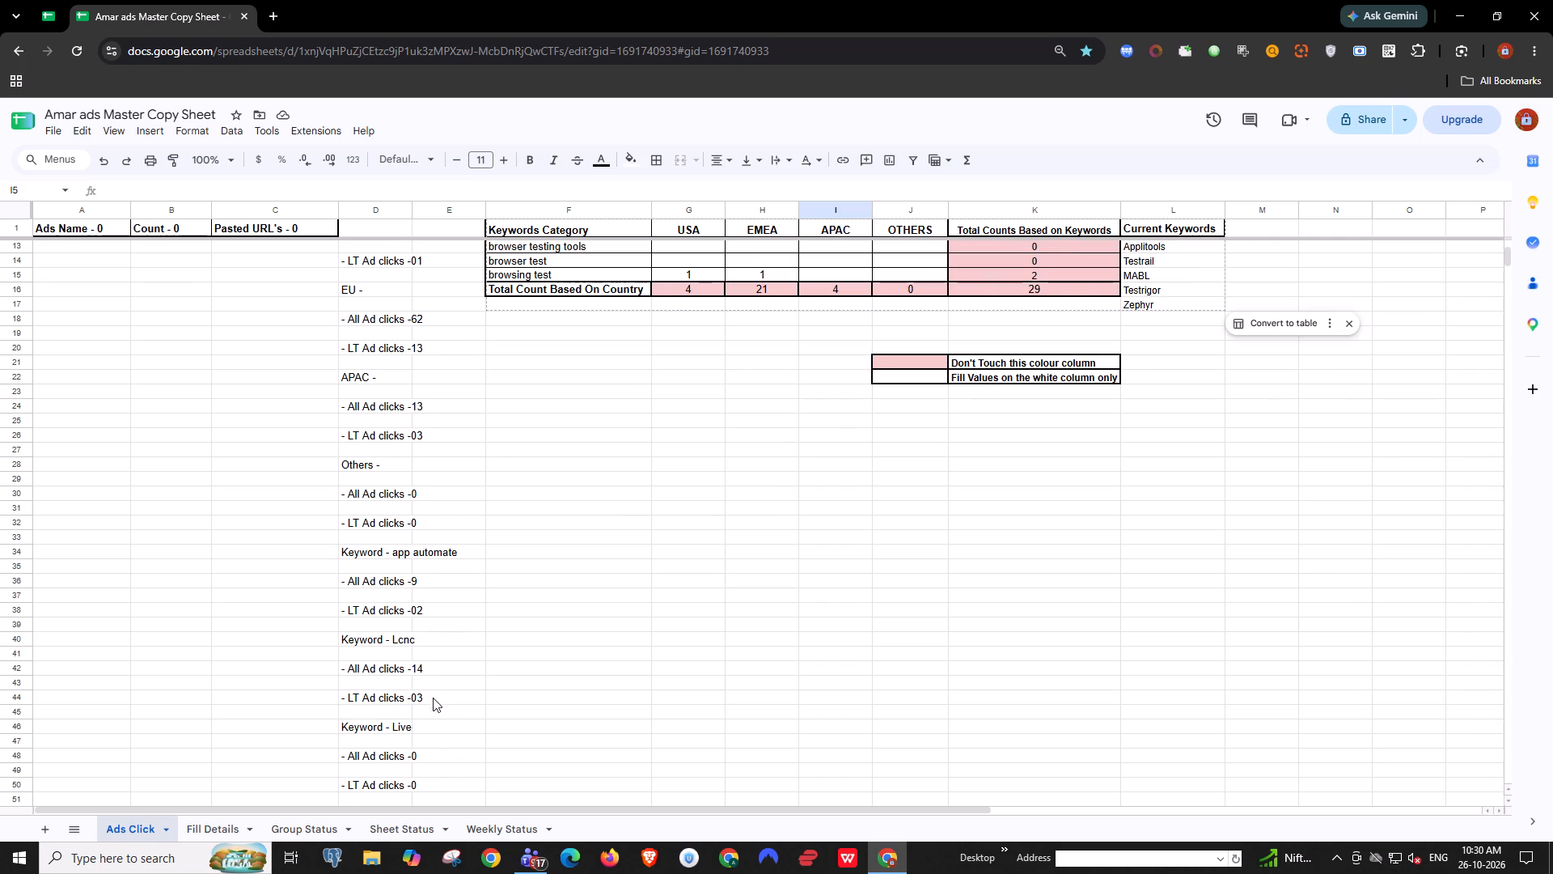
{"action": "scroll", "coordinate": [429, 721], "scroll_direction": "down", "scroll_amount": 3}
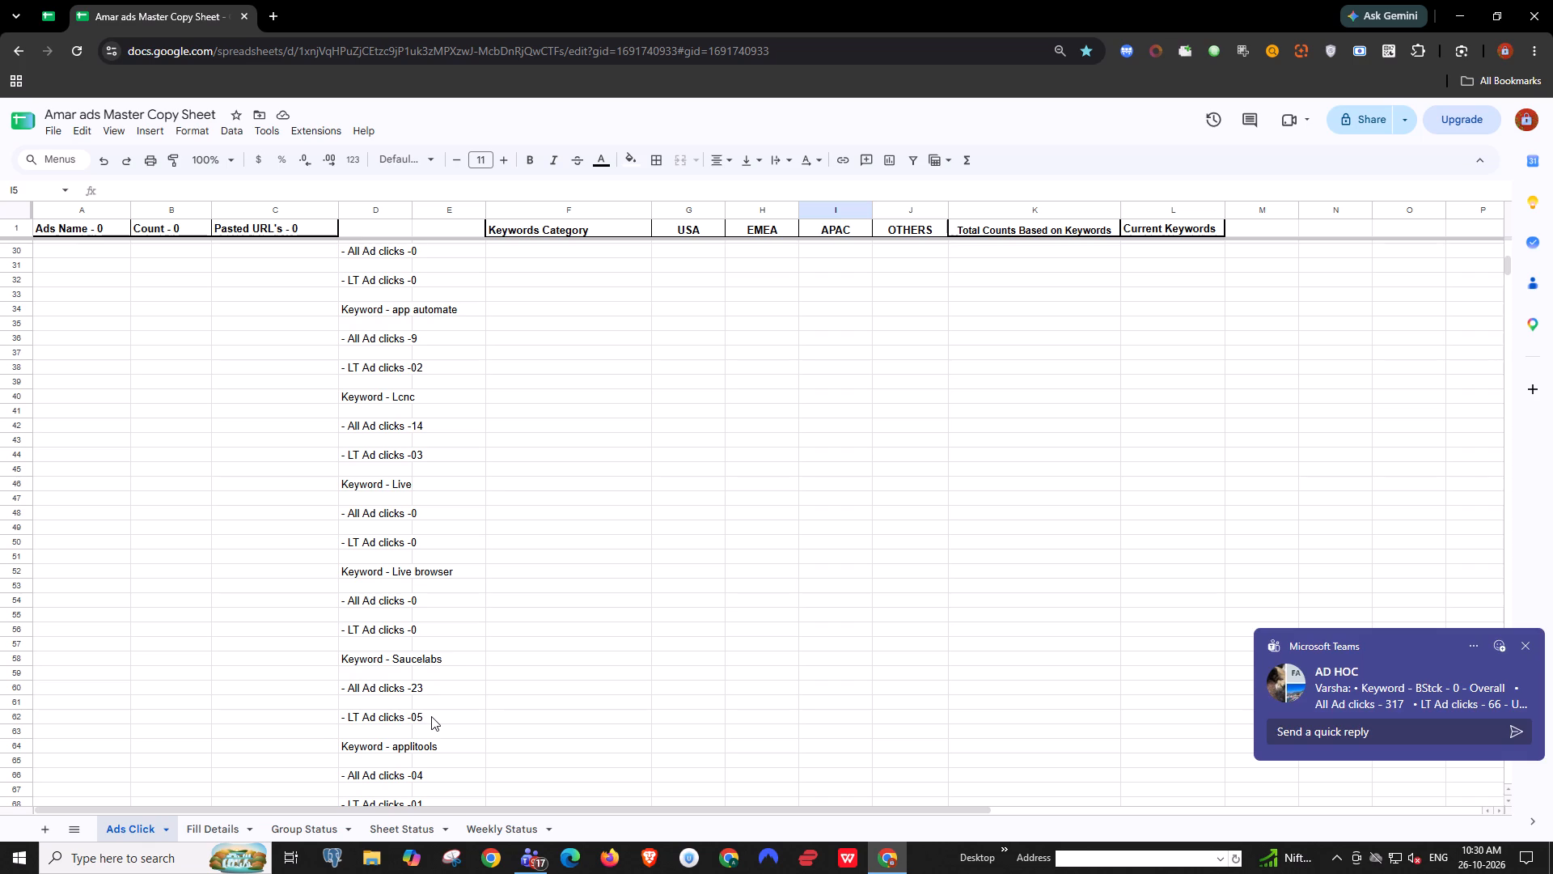
{"action": "scroll", "coordinate": [431, 716], "scroll_direction": "down", "scroll_amount": 1}
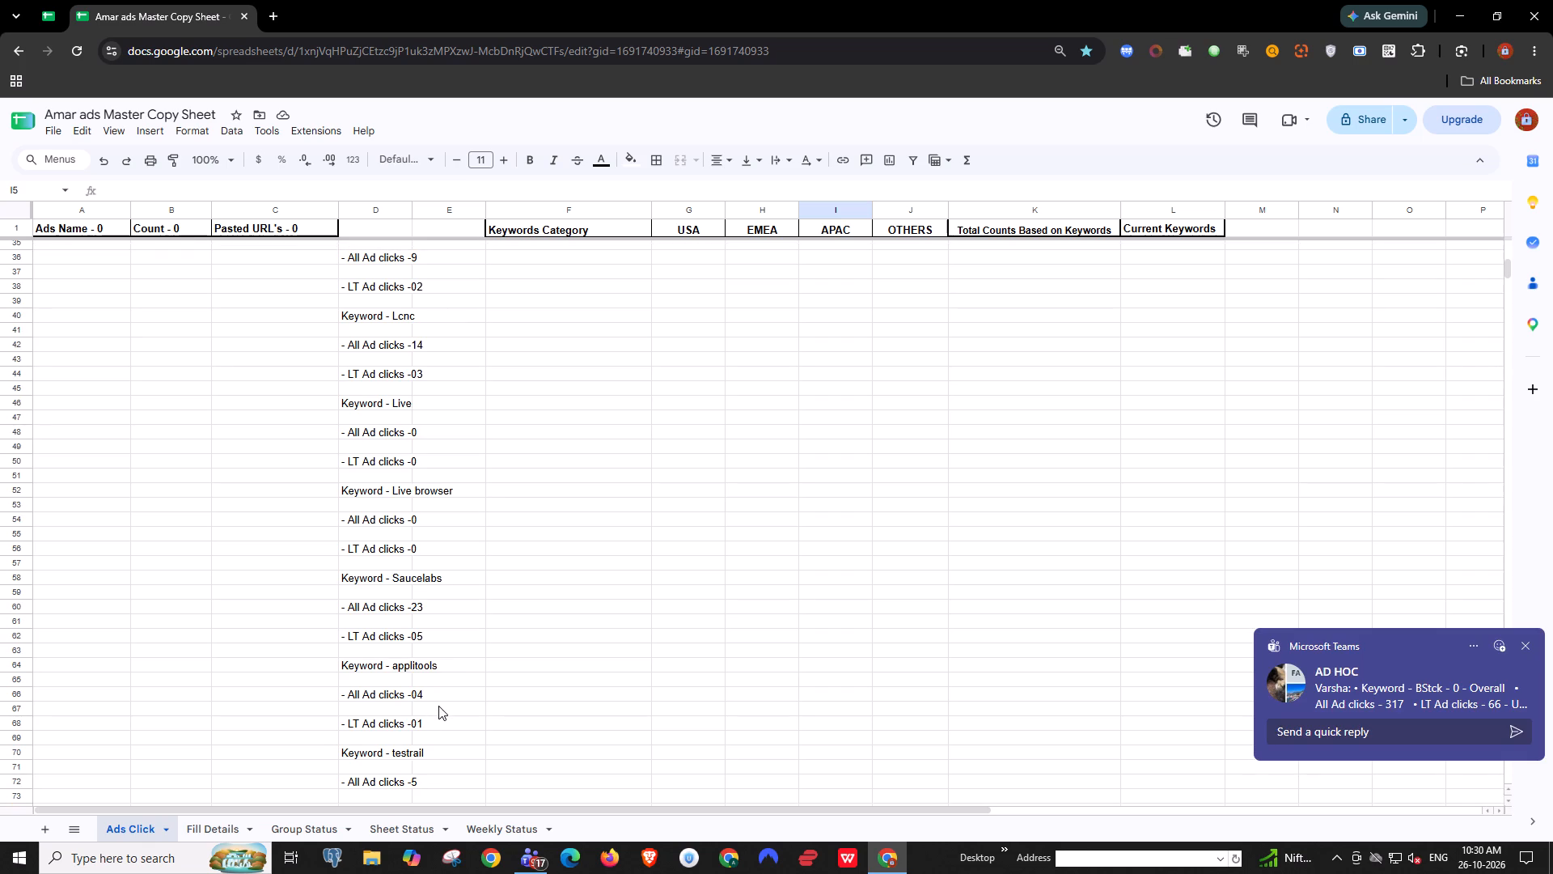
{"action": "scroll", "coordinate": [434, 762], "scroll_direction": "down", "scroll_amount": 1}
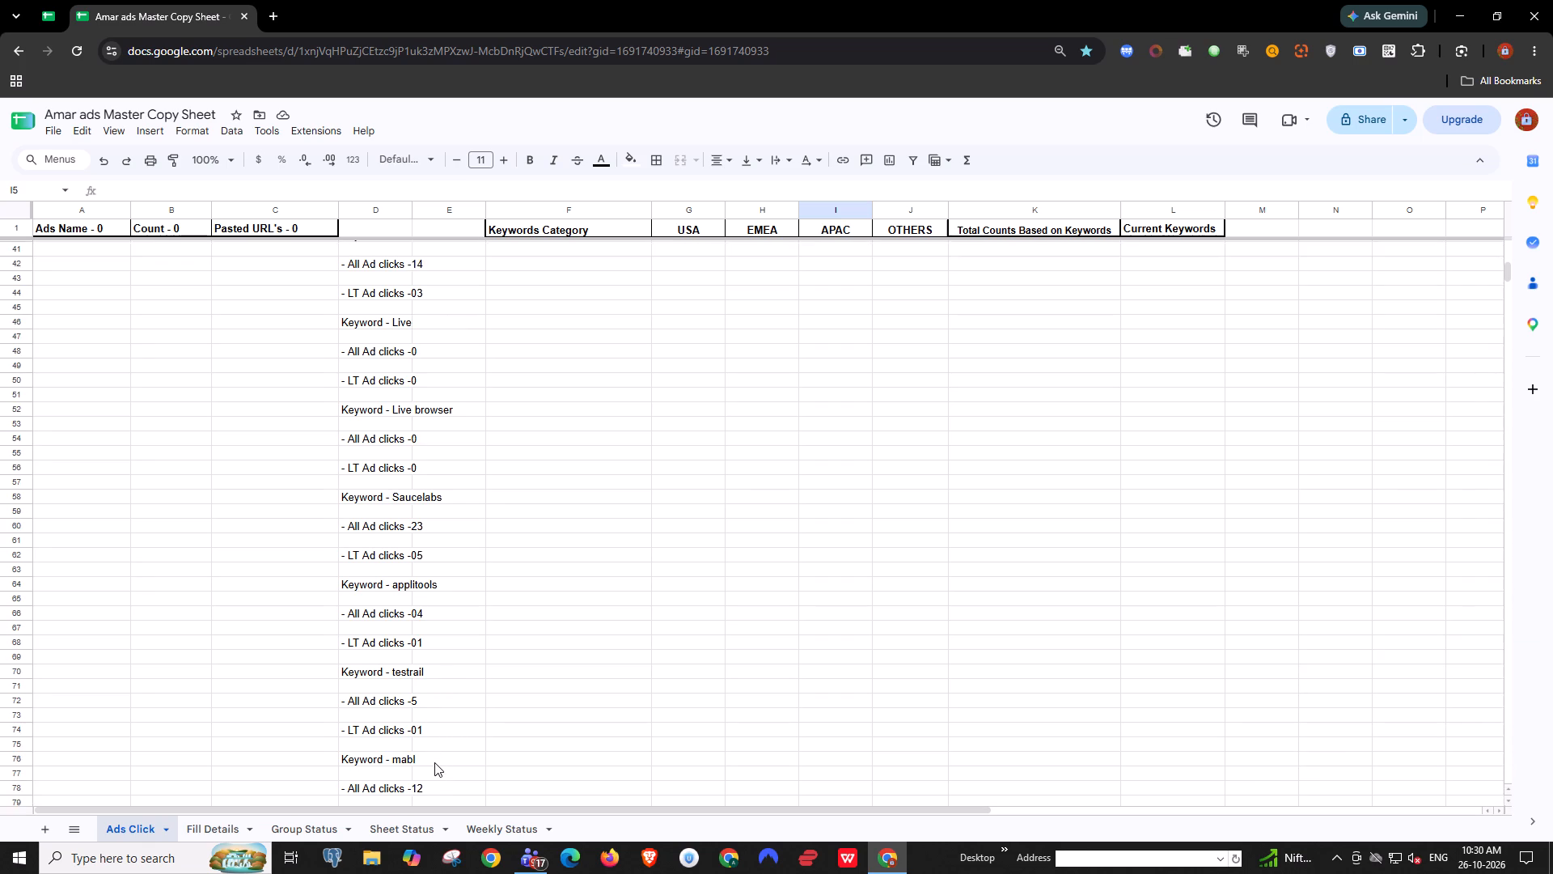
{"action": "scroll", "coordinate": [497, 728], "scroll_direction": "up", "scroll_amount": 7}
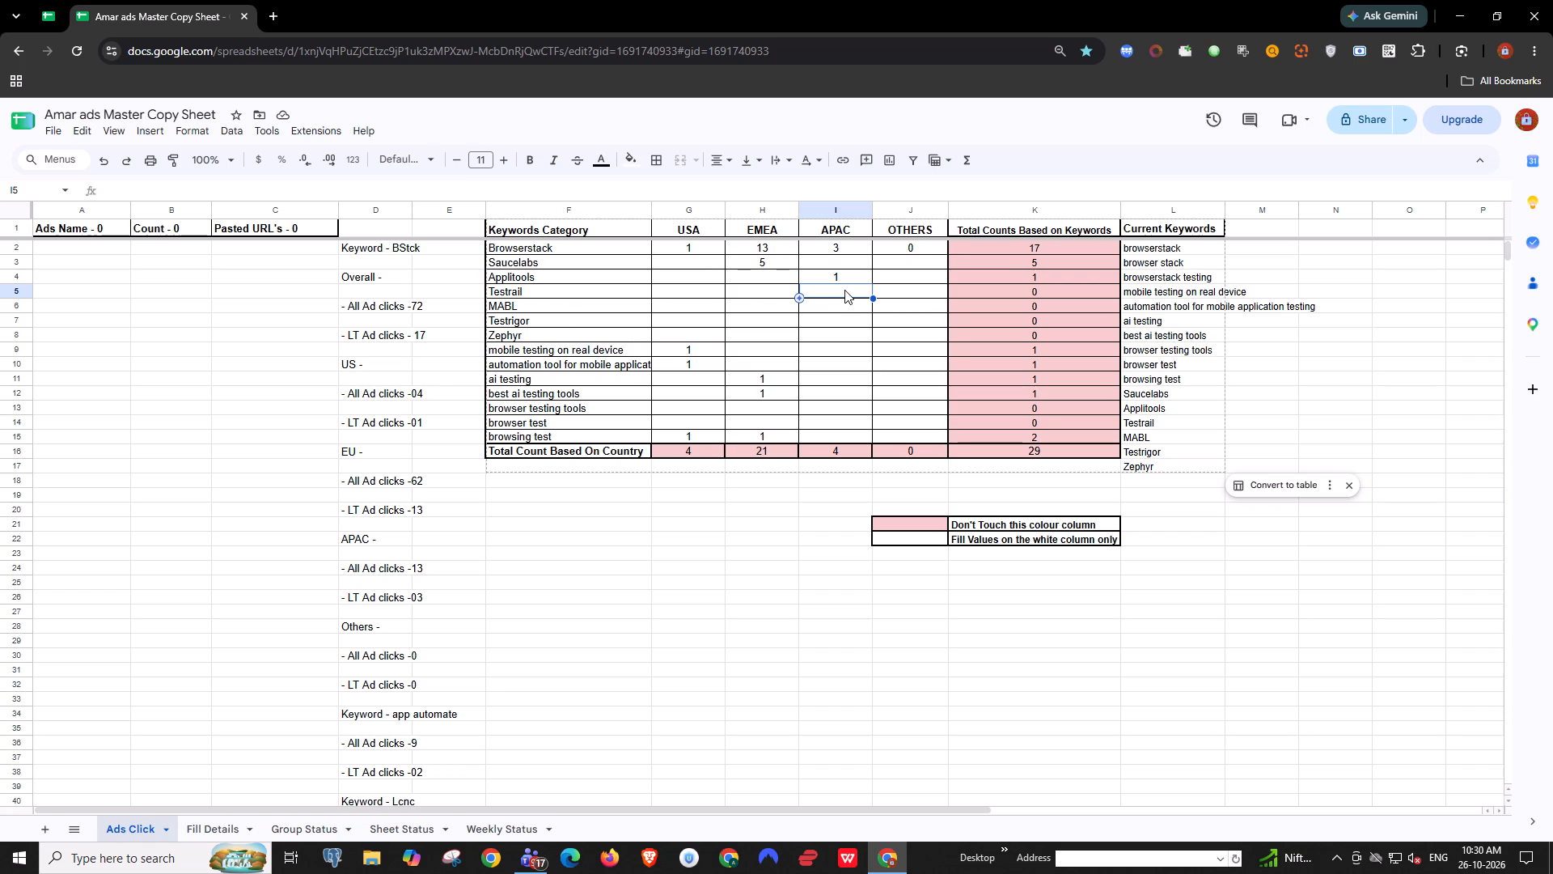
{"action": "key", "text": "1"}
{"action": "key", "text": "Return"}
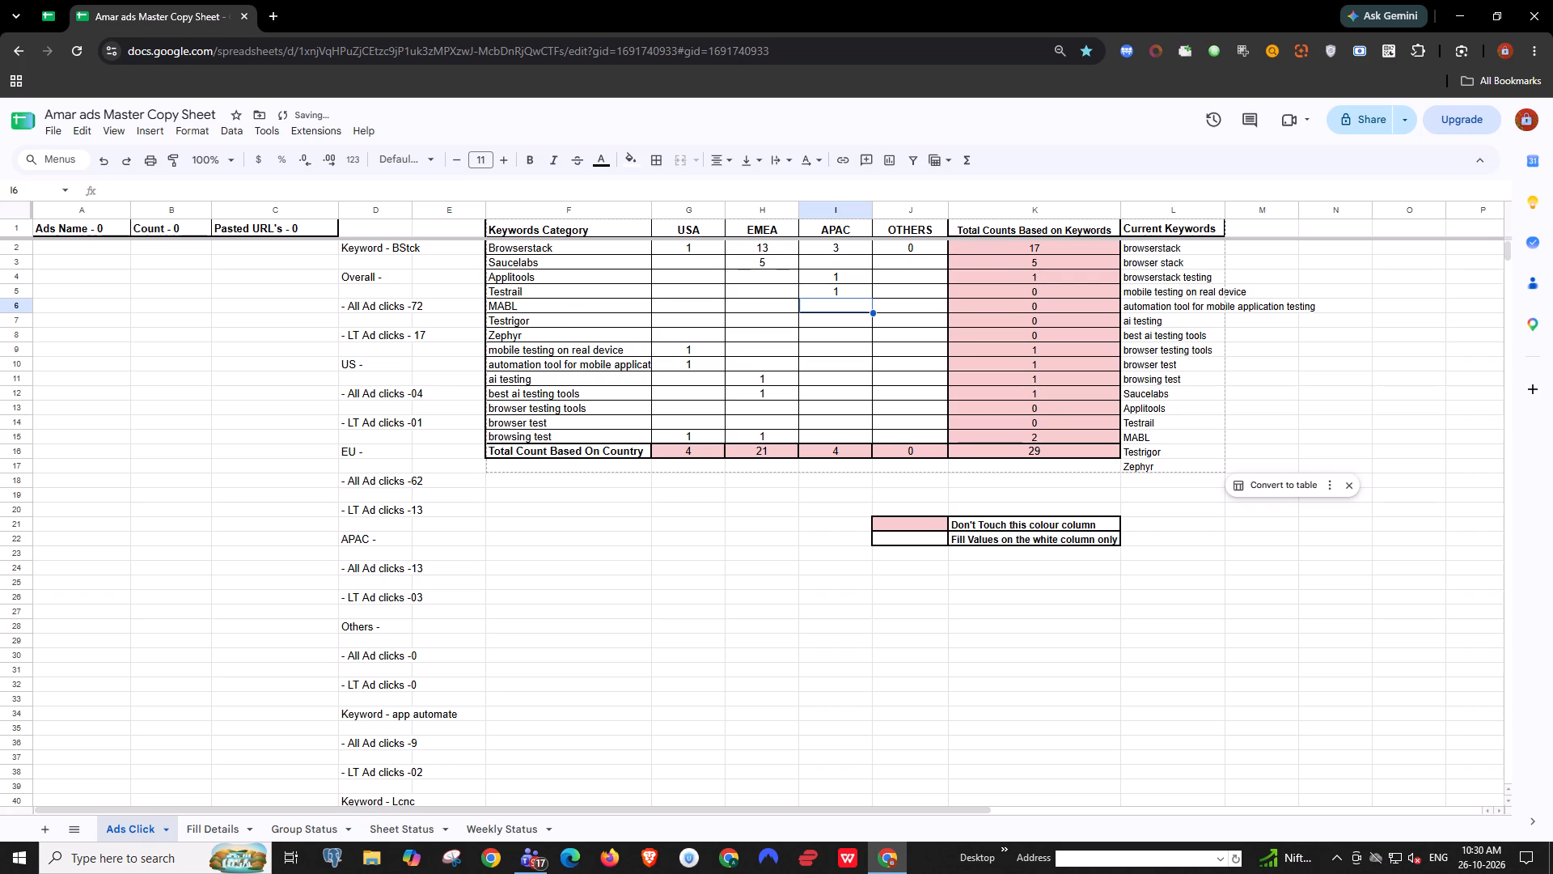
Look up the mabl LT ad clicks in the pasted status list for the keyword table's MABL row.
{"action": "scroll", "coordinate": [475, 710], "scroll_direction": "down", "scroll_amount": 2}
{"action": "scroll", "coordinate": [466, 660], "scroll_direction": "up", "scroll_amount": 4}
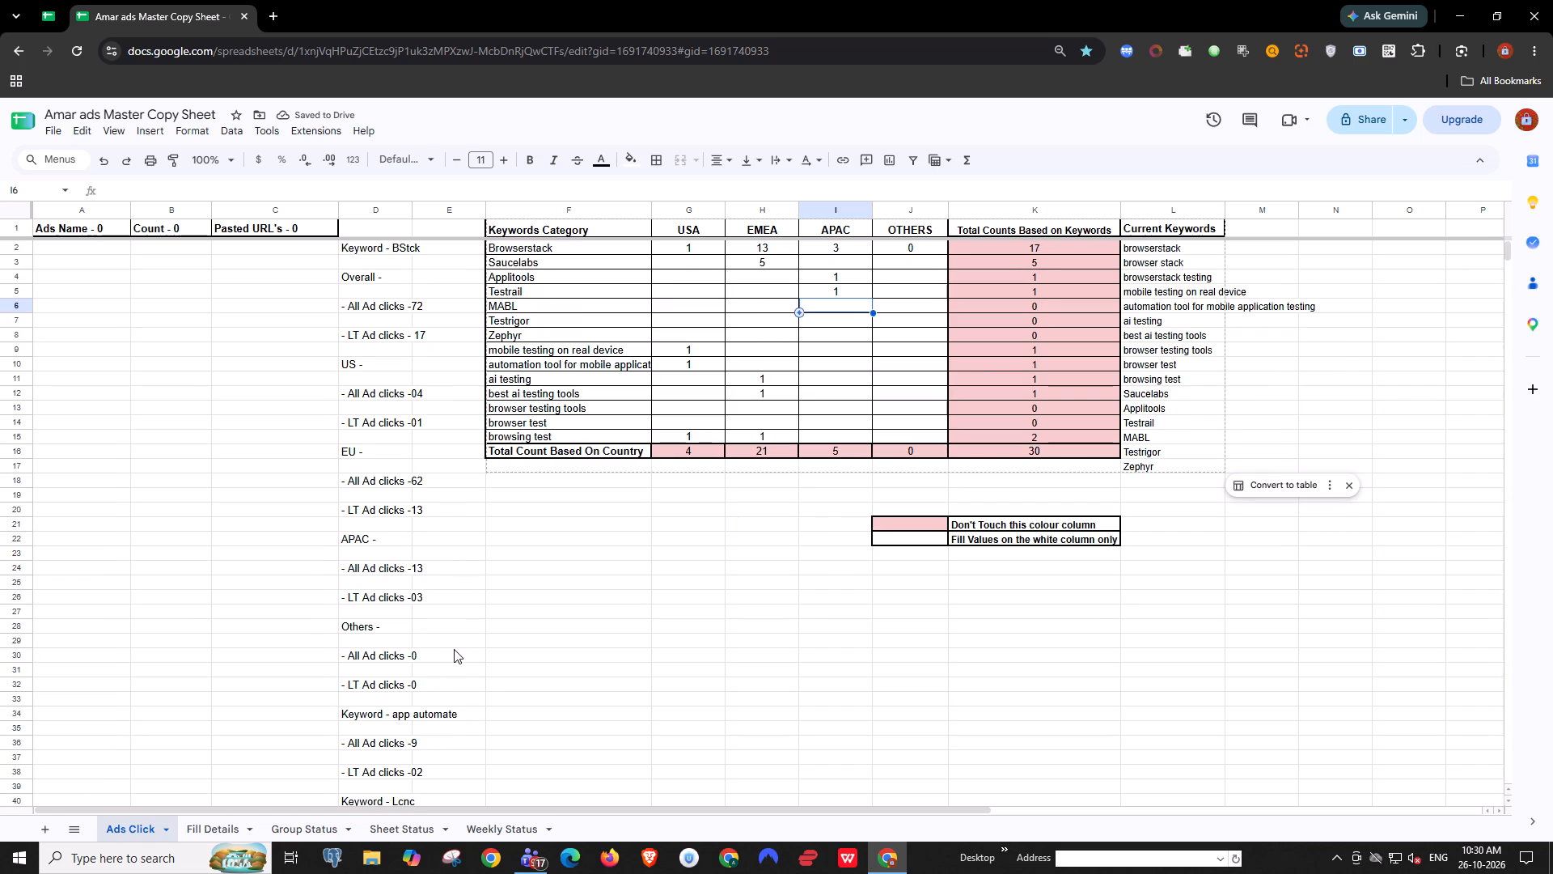
{"action": "scroll", "coordinate": [453, 681], "scroll_direction": "down", "scroll_amount": 6}
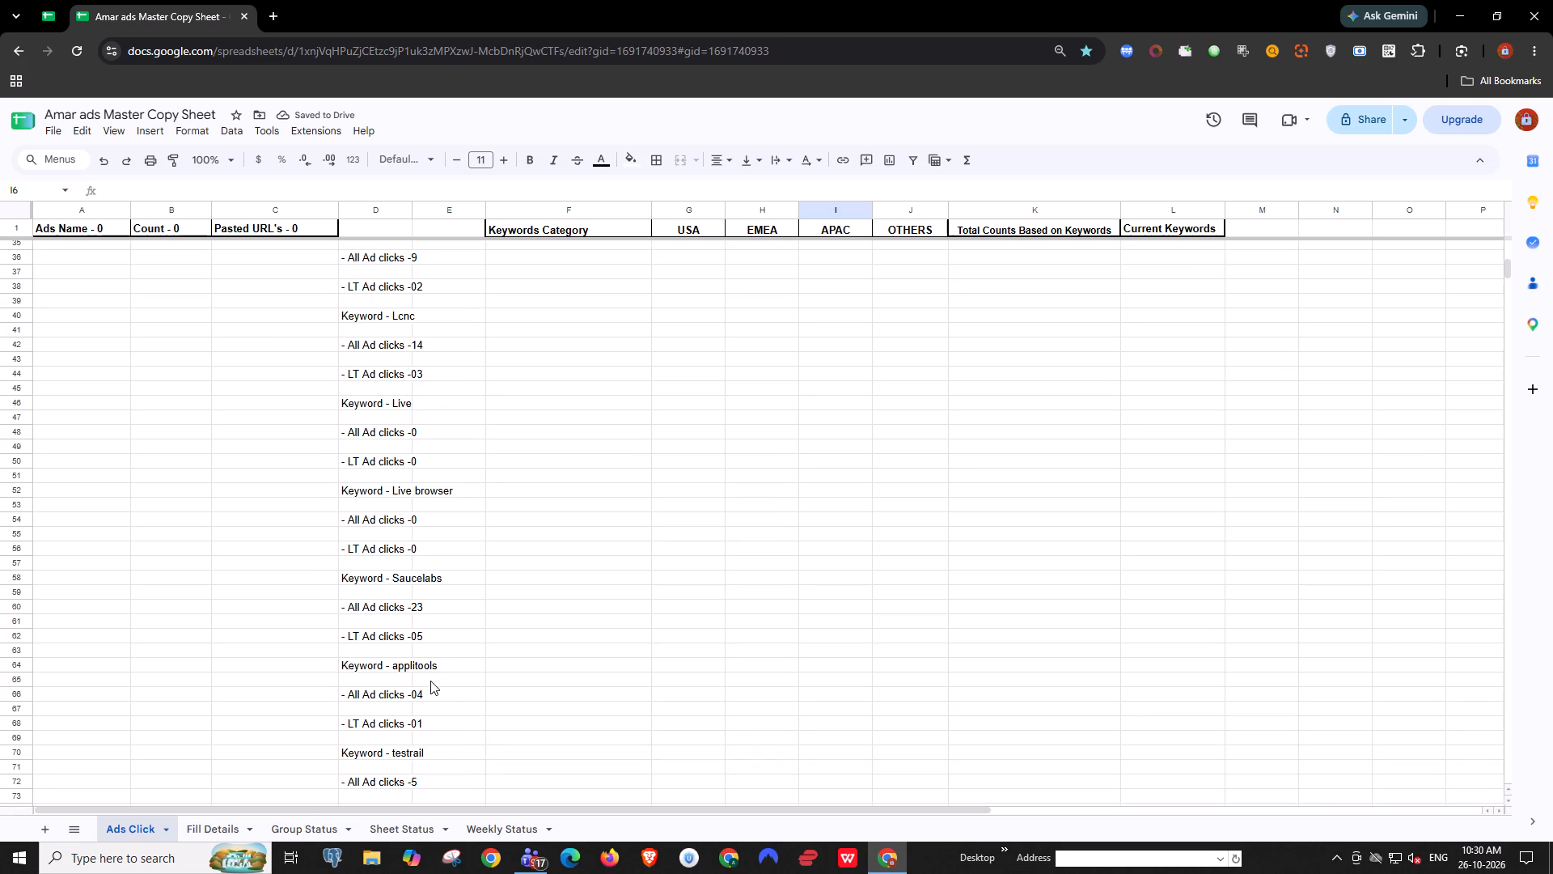
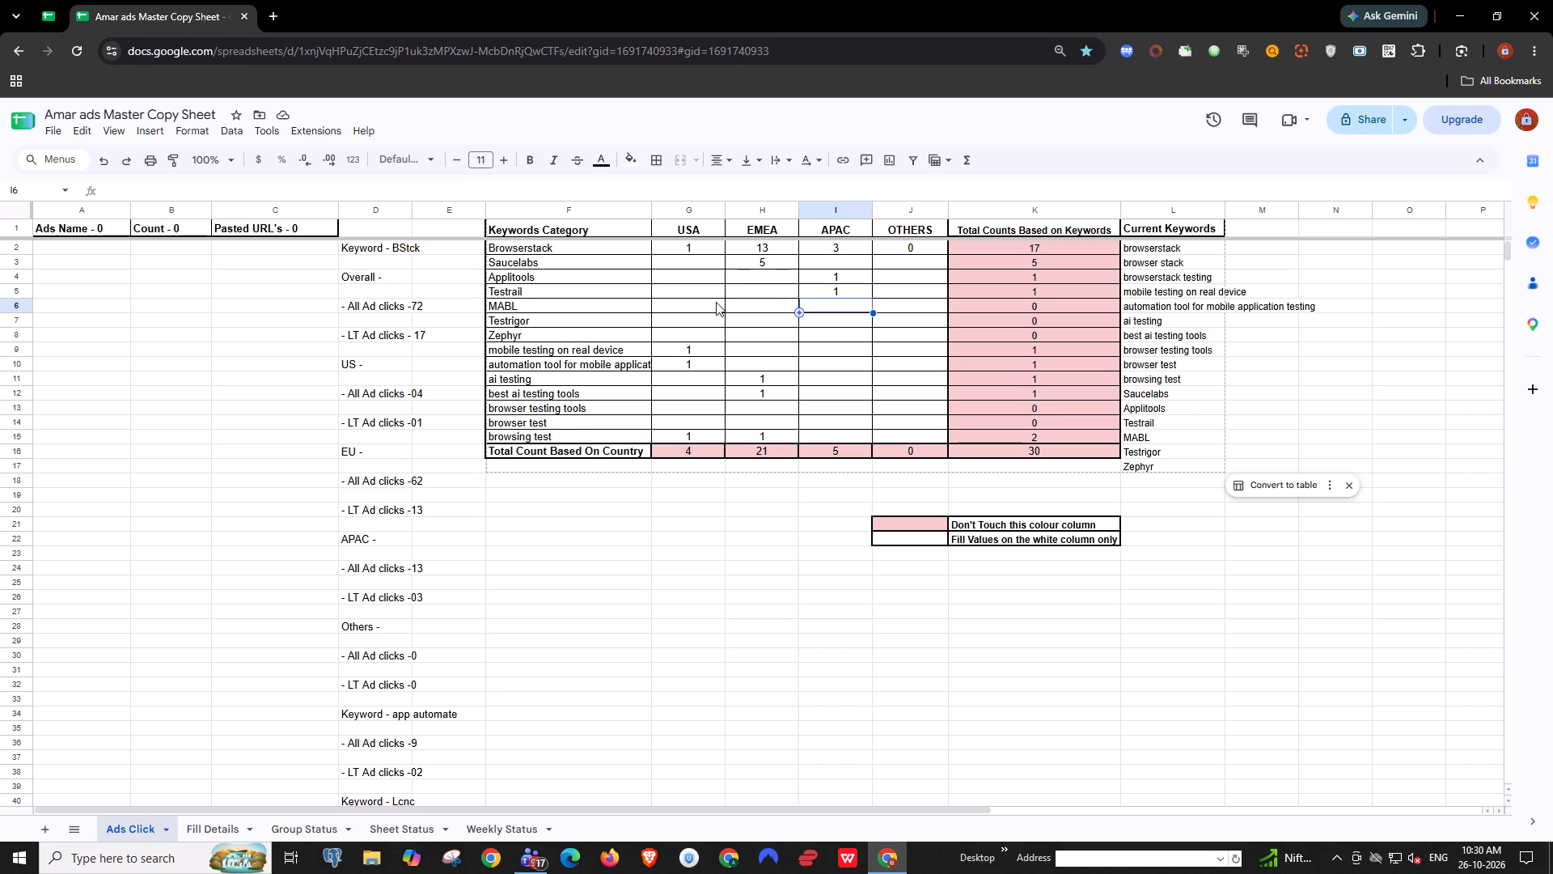
Fill the keyword table's MABL row with a count of 1 each for EMEA, APAC and OTHERS.
{"action": "left_click", "coordinate": [738, 310]}
{"action": "key", "text": "1"}
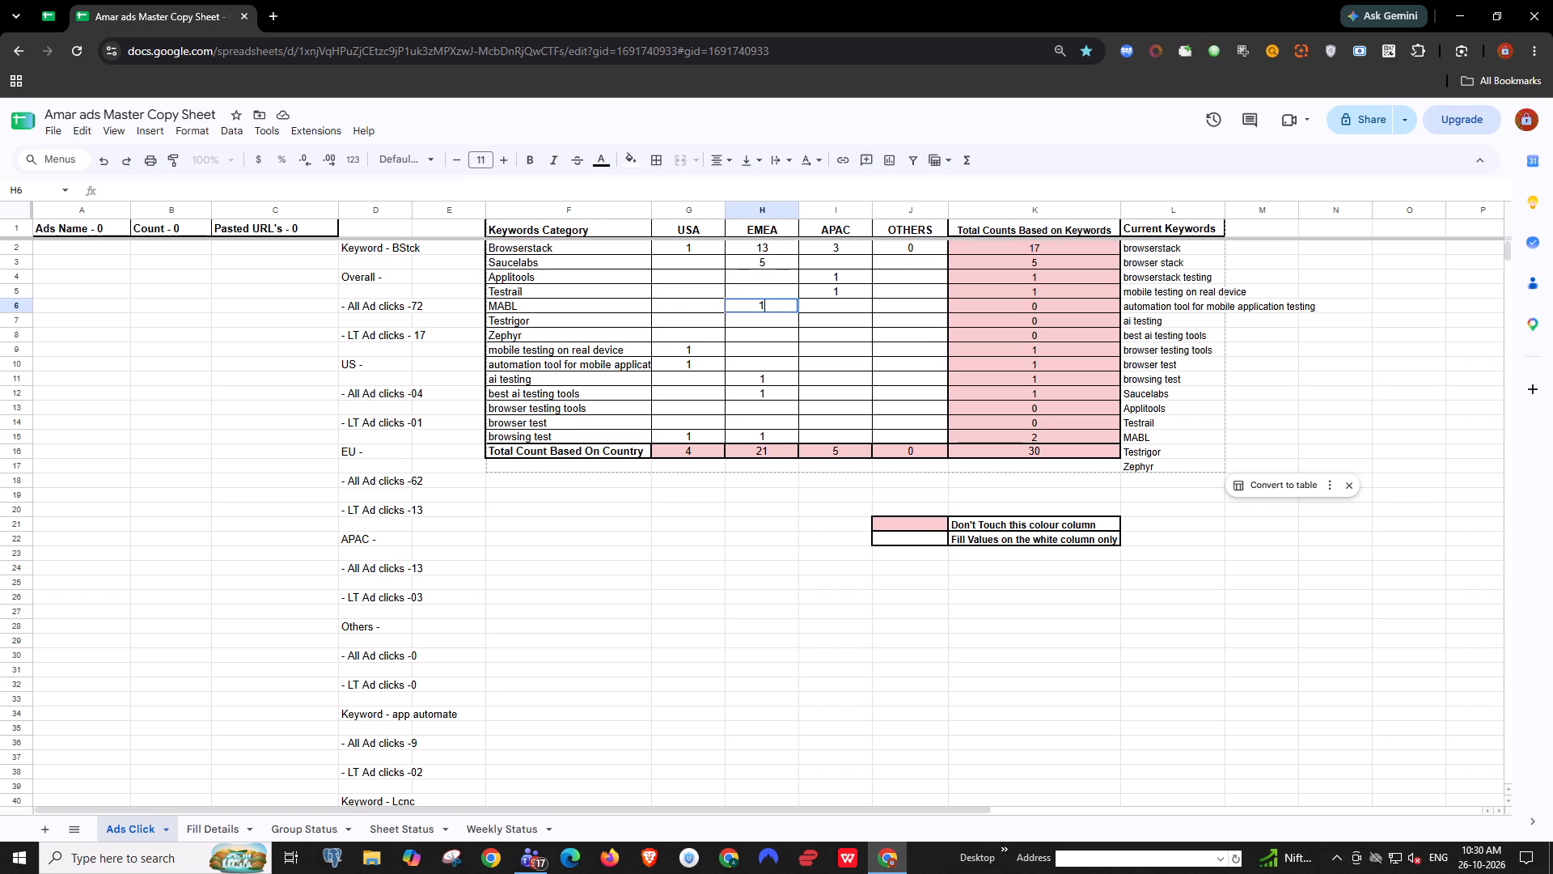
{"action": "key", "text": "Right"}
{"action": "key", "text": "Right"}
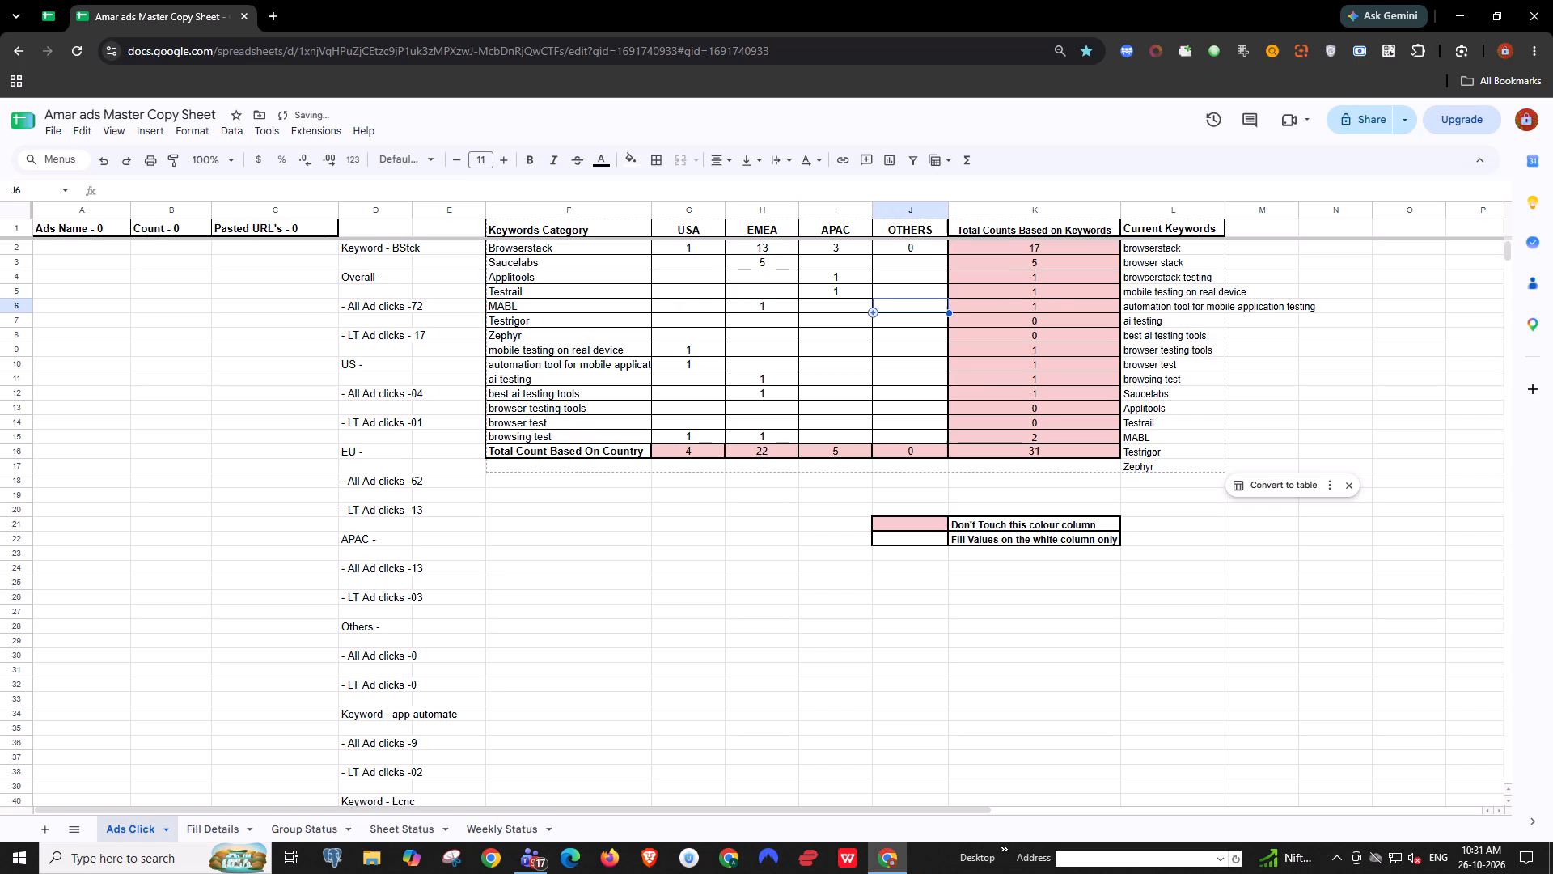
{"action": "key", "text": "1"}
{"action": "key", "text": "Left"}
{"action": "key", "text": "1"}
{"action": "key", "text": "Return"}
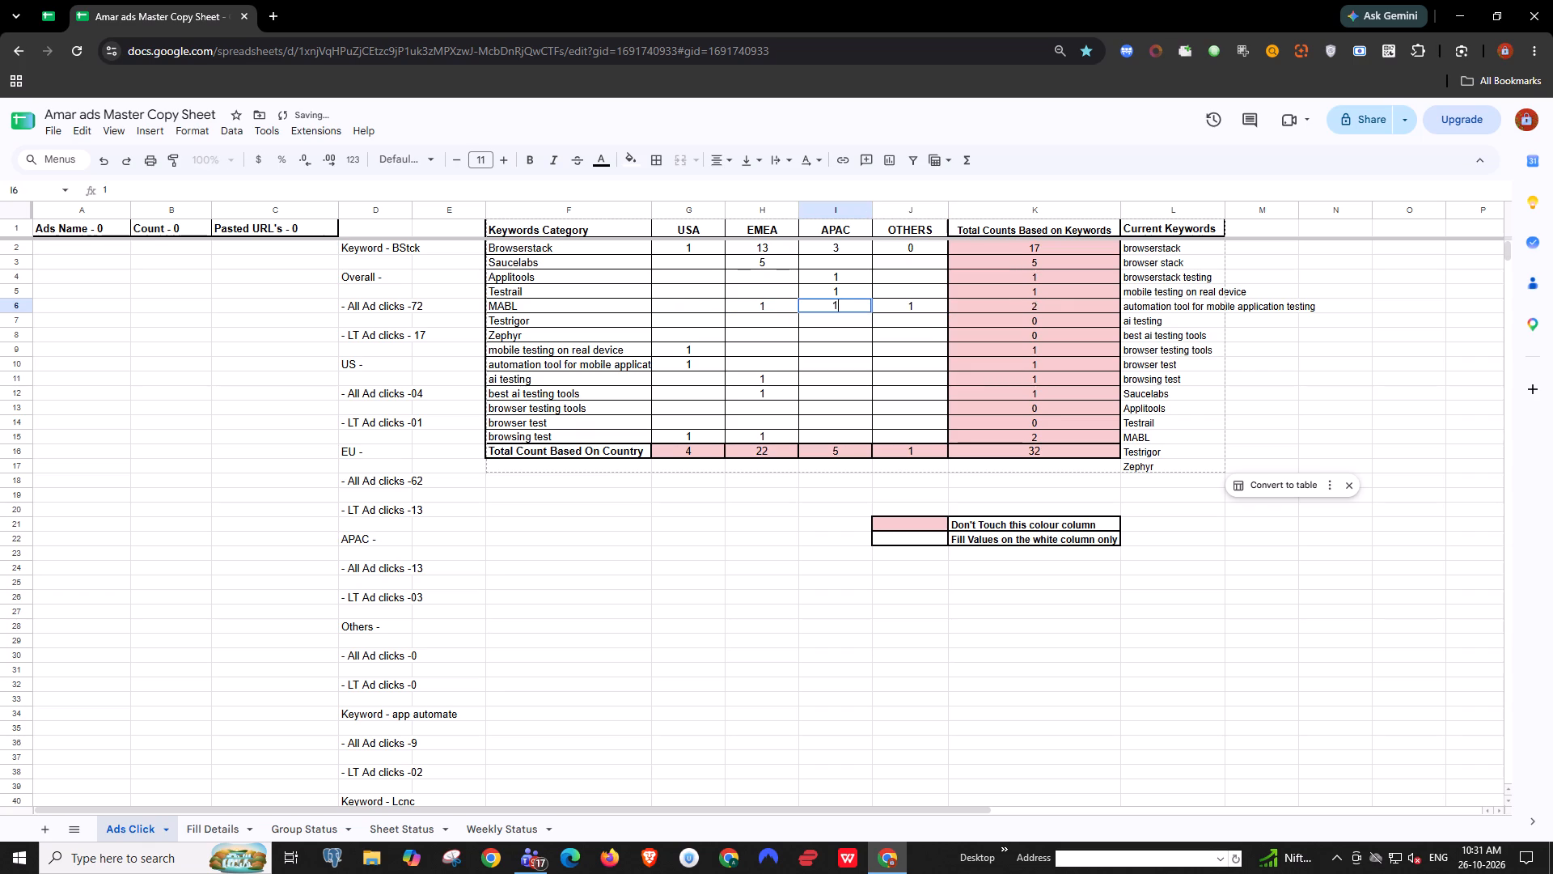
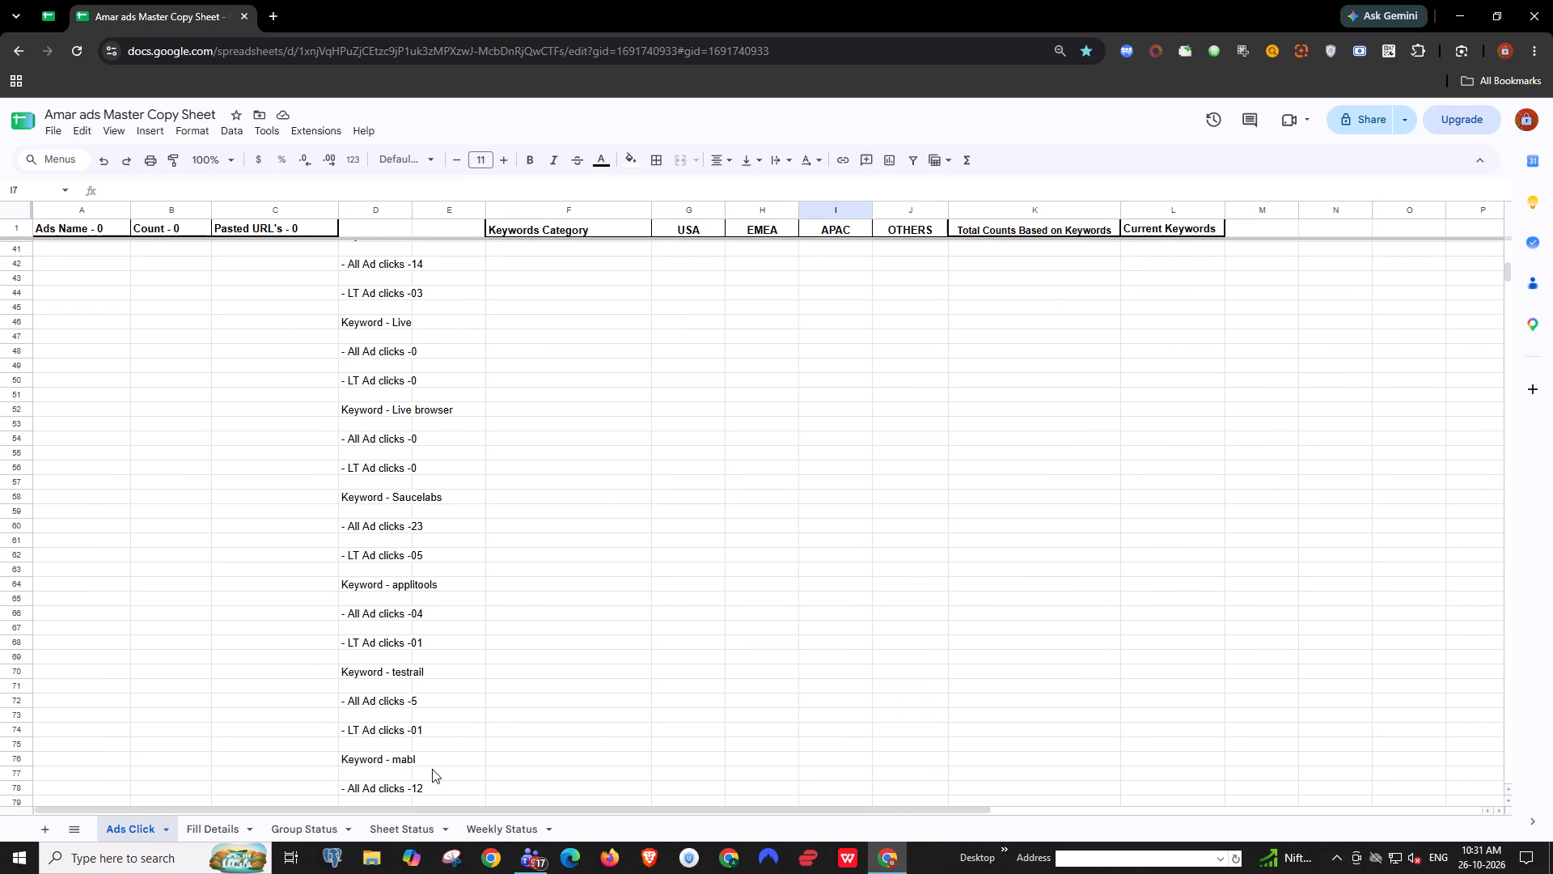
Check the LT ad-click counts of the keywords listed after mabl in the pasted status list.
{"action": "scroll", "coordinate": [431, 770], "scroll_direction": "down", "scroll_amount": 2}
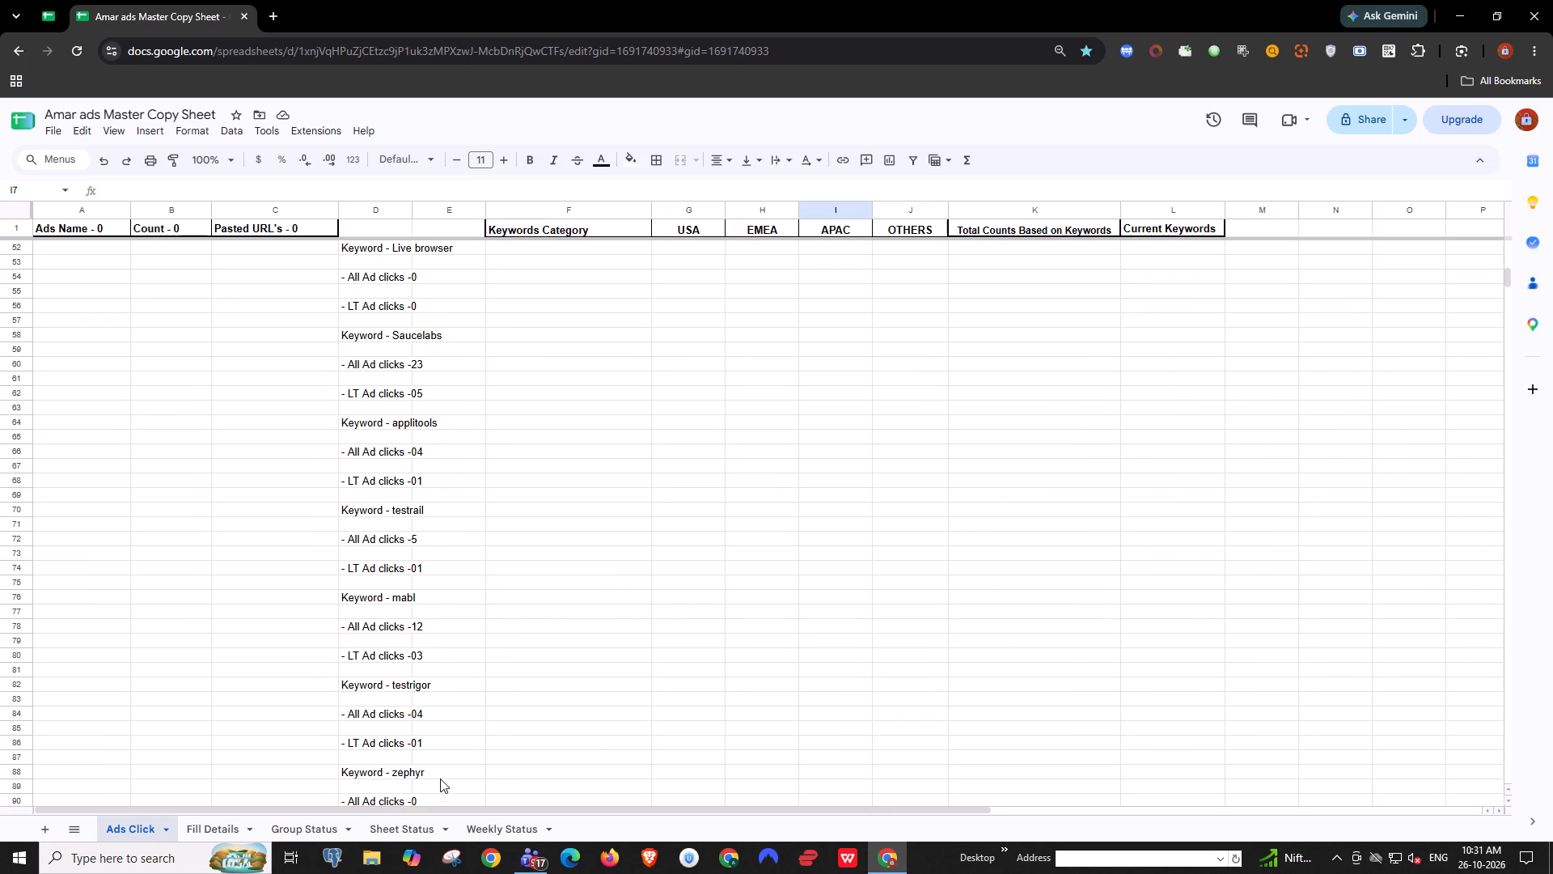
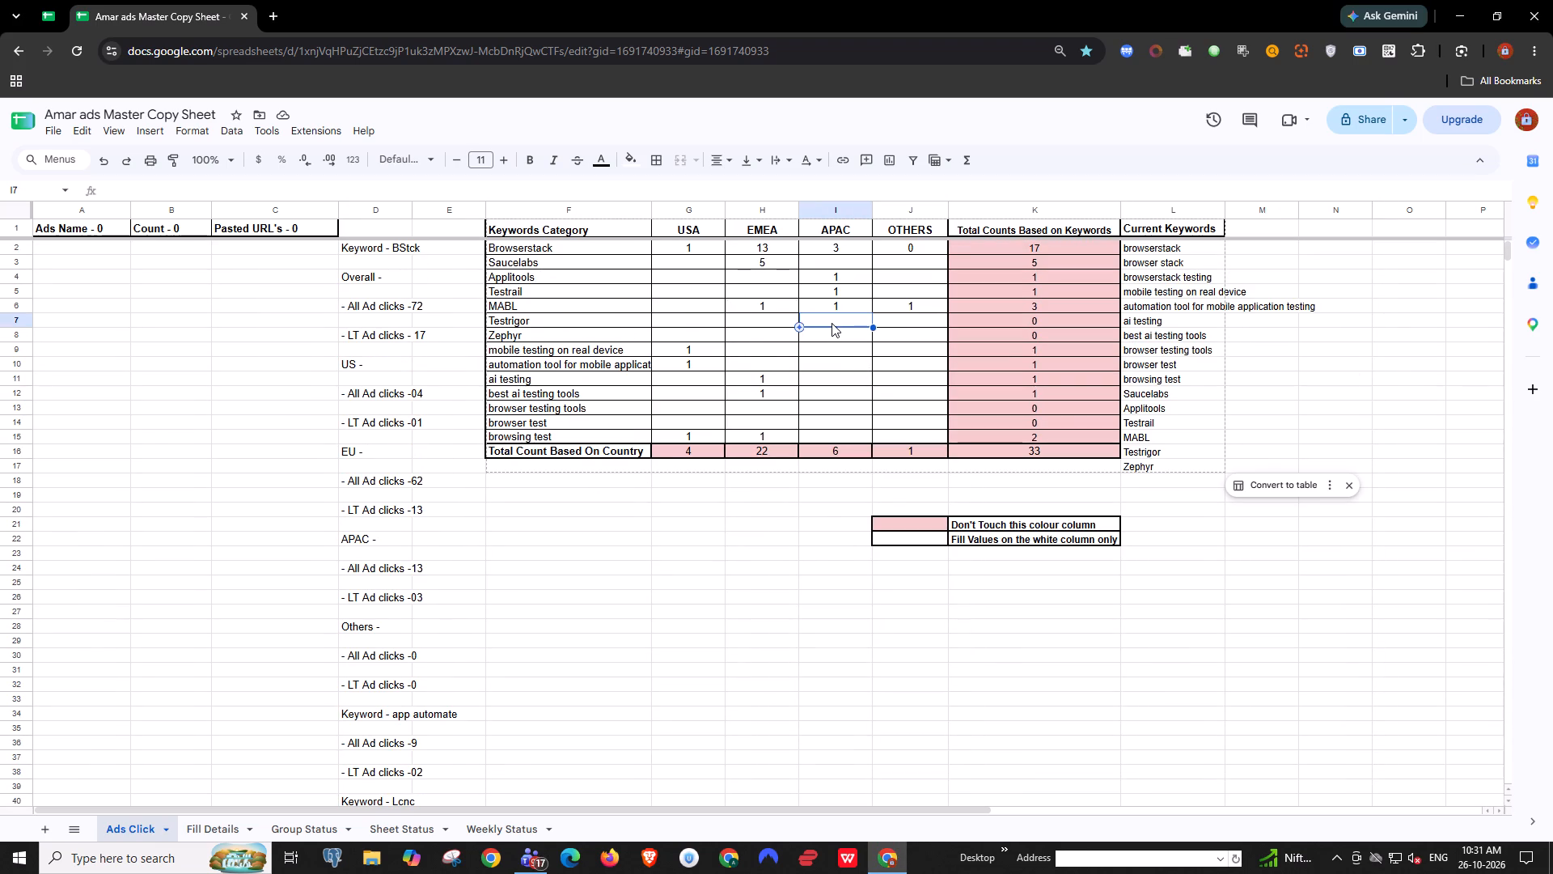
Enter 1 as the APAC count for the Testrigor keyword.
{"action": "key", "text": "1"}
{"action": "key", "text": "Return"}
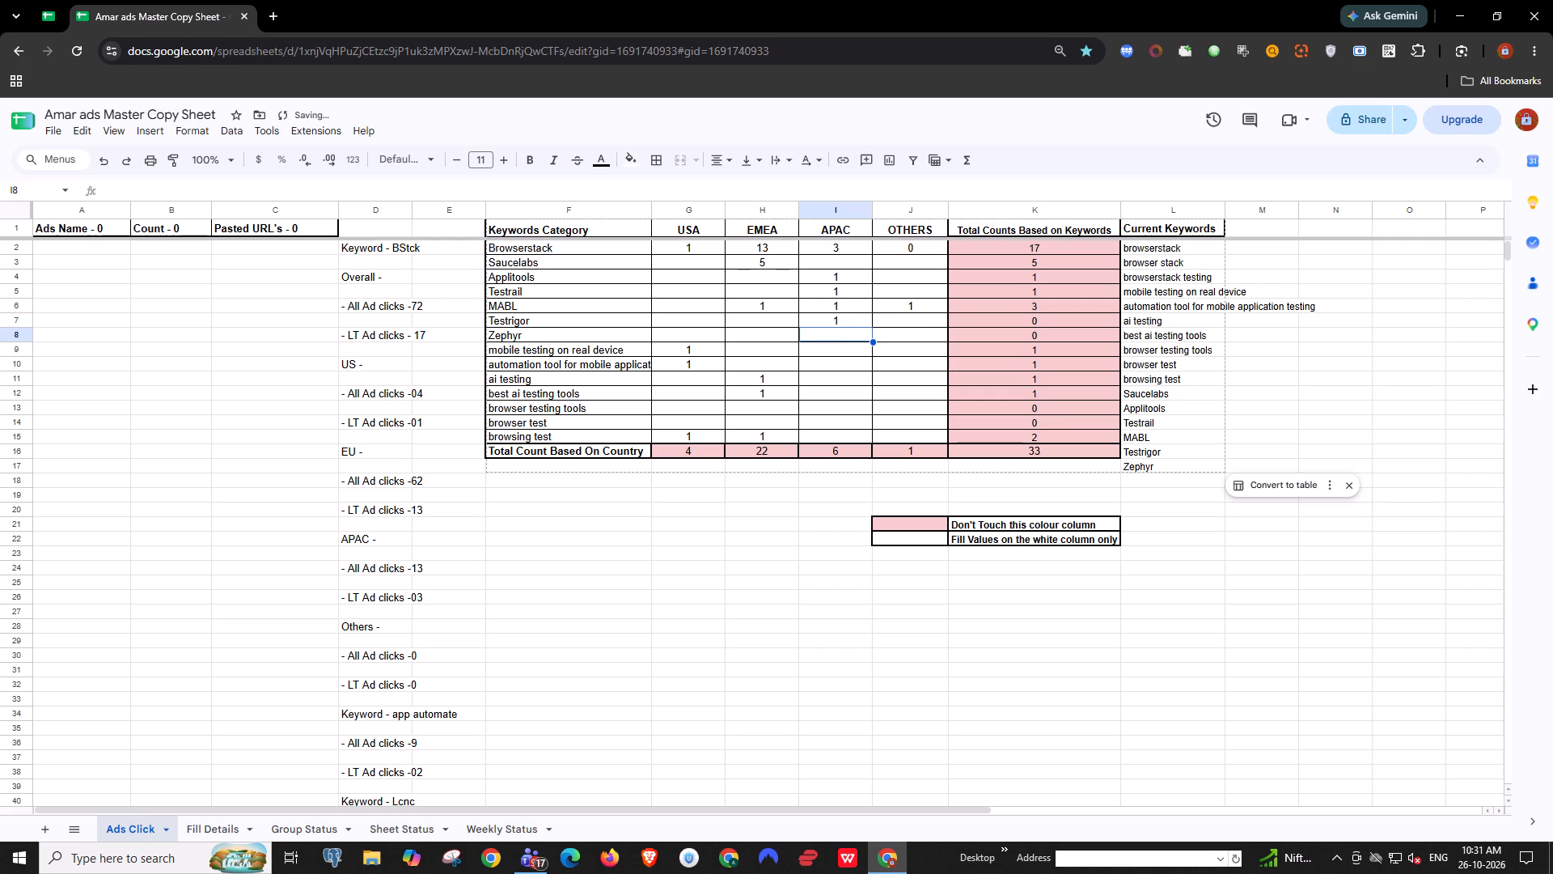
{"action": "left_click", "coordinate": [793, 566]}
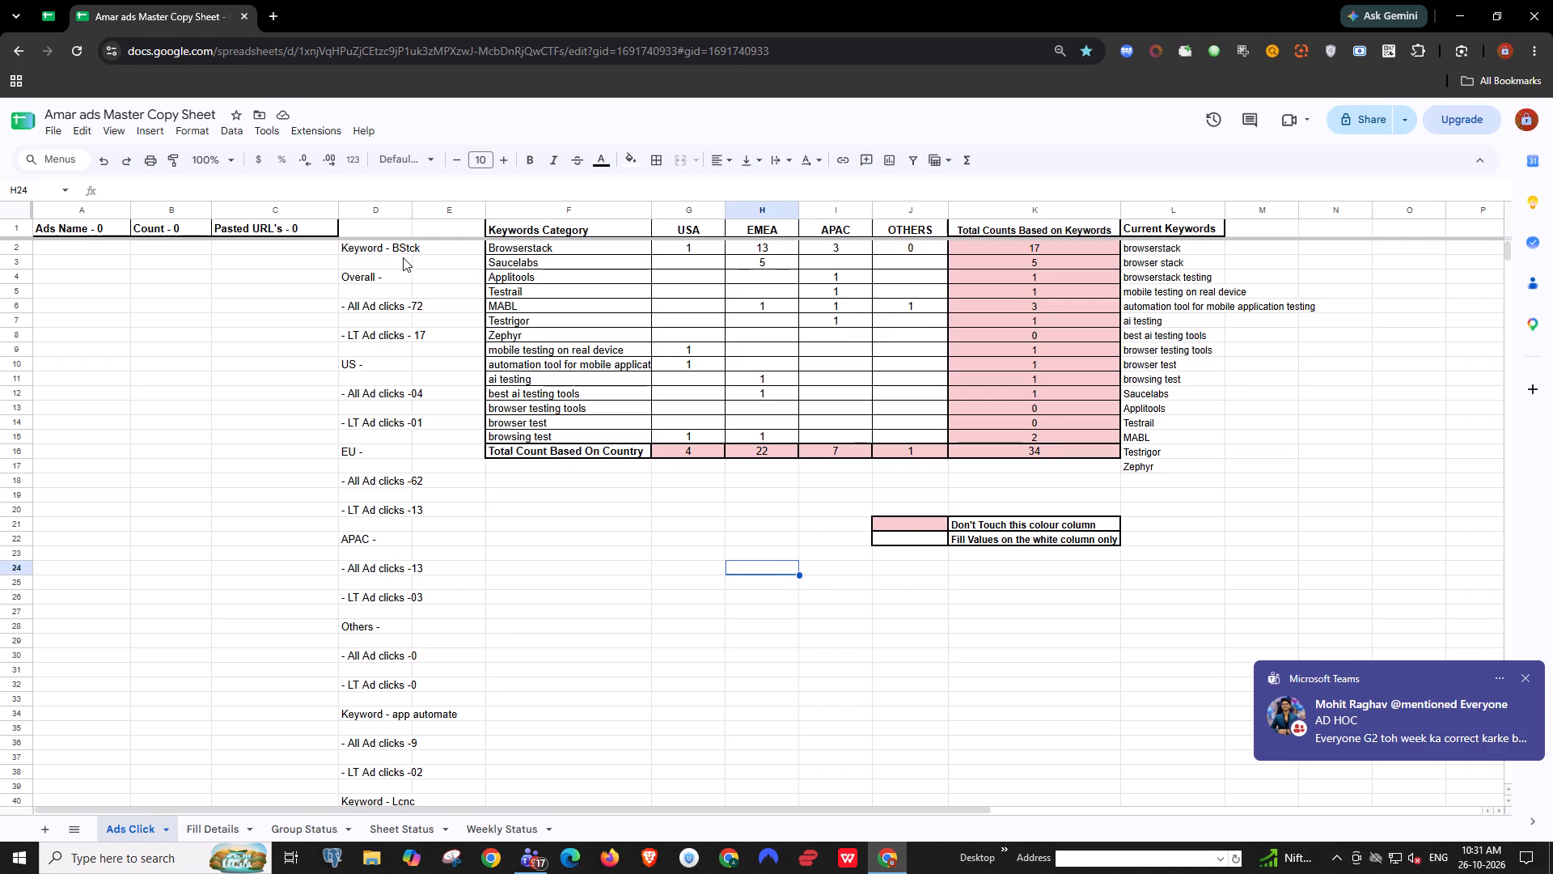
Delete the pasted ad-click status list from column D of the Ads Click sheet, from row 2 through the G2 comparison line.
{"action": "left_click_drag", "start_coordinate": [398, 256], "coordinate": [363, 872]}
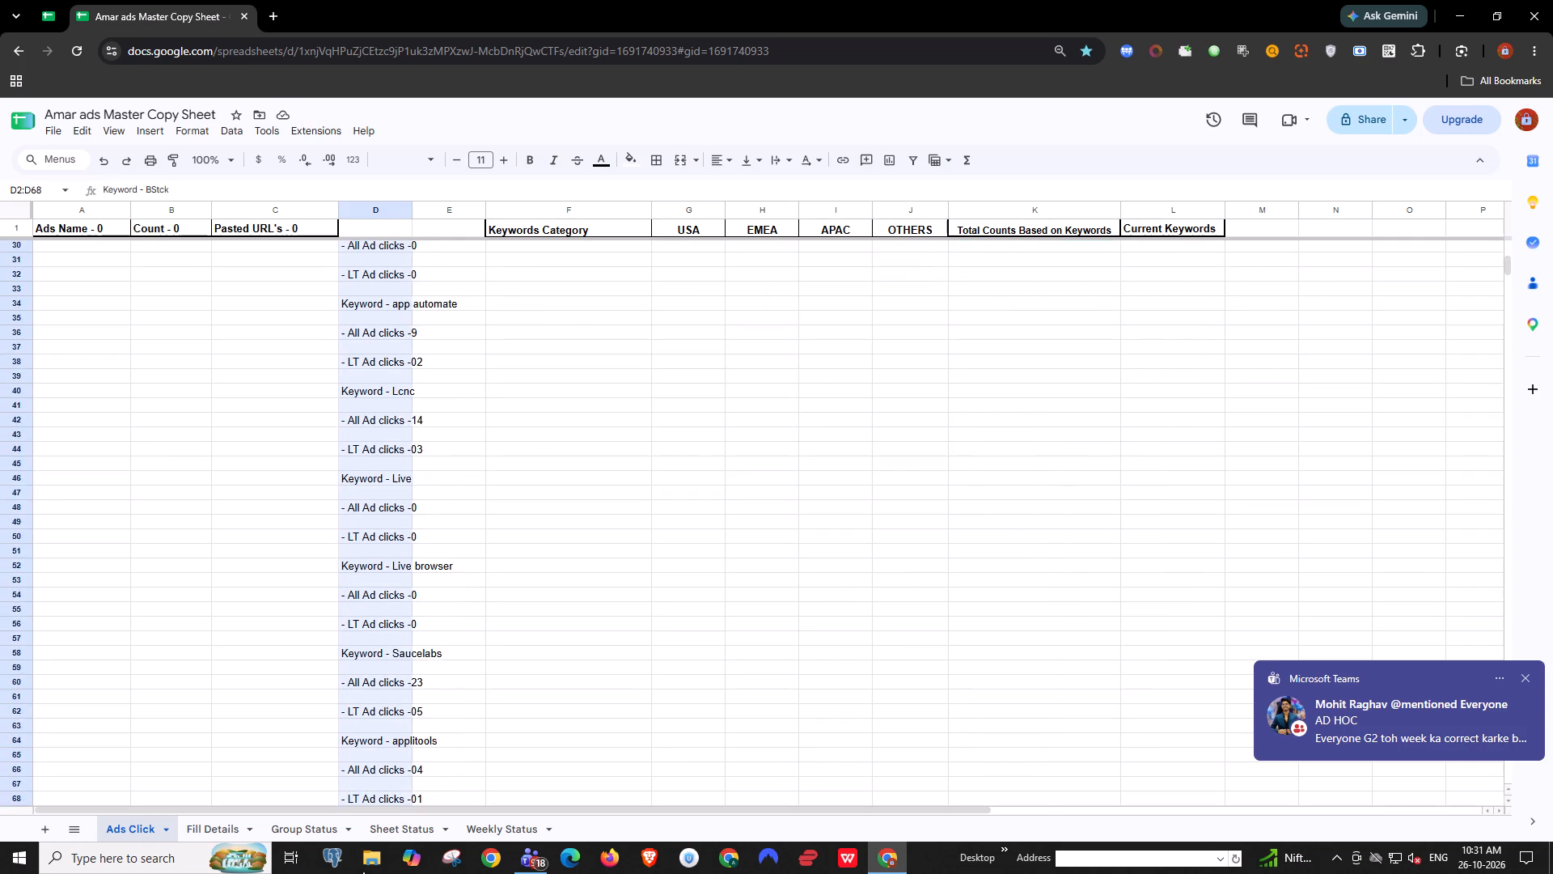
{"action": "left_click_drag", "start_coordinate": [363, 872], "coordinate": [374, 831]}
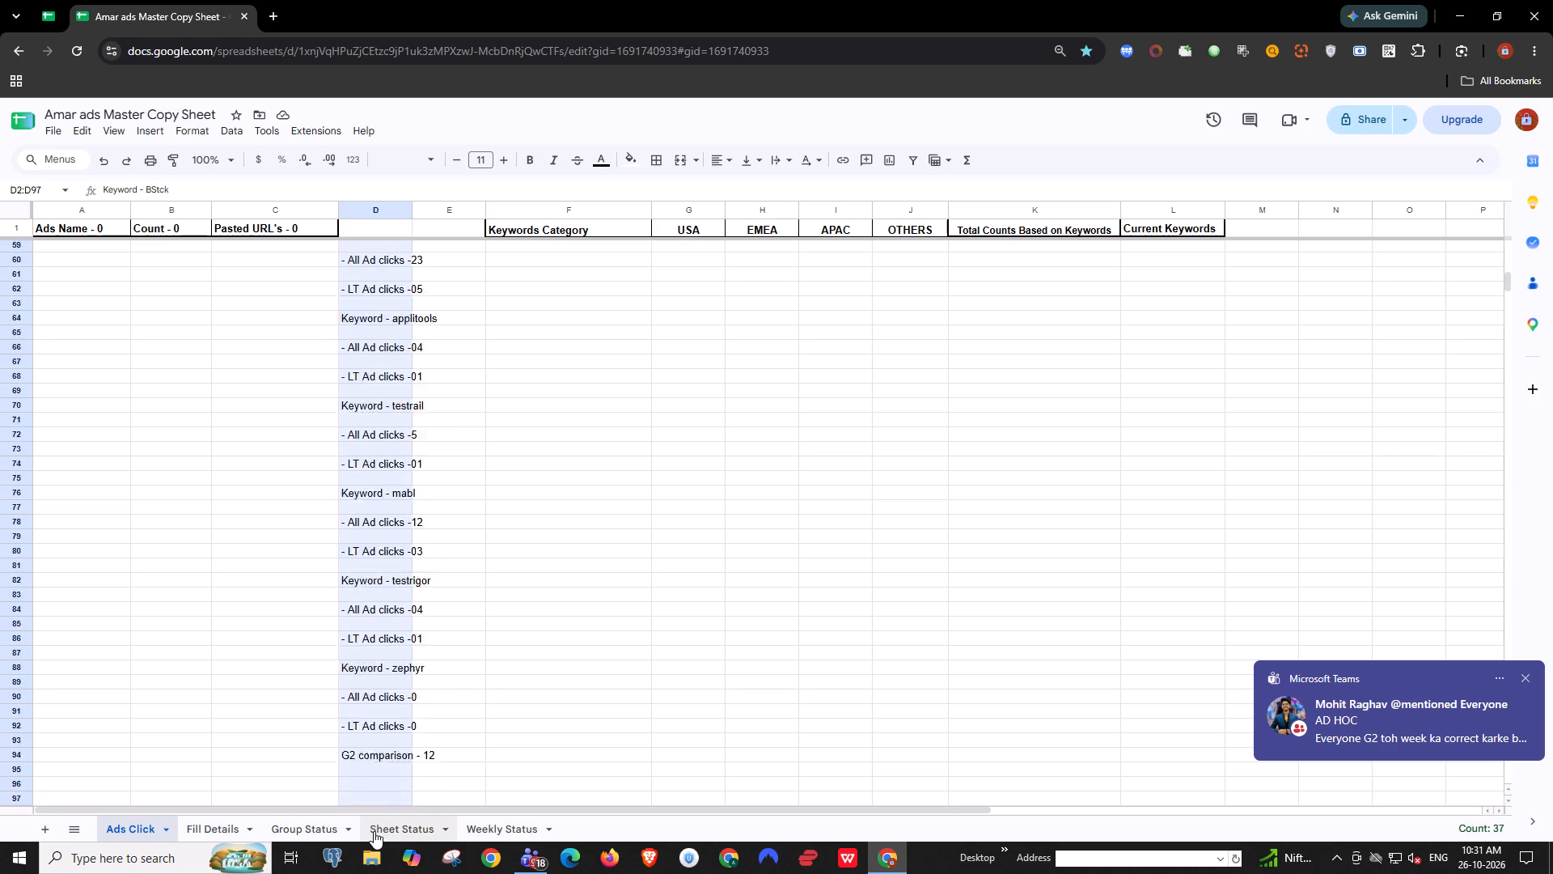
{"action": "left_click_drag", "start_coordinate": [374, 831], "coordinate": [390, 639]}
{"action": "key", "text": "Delete"}
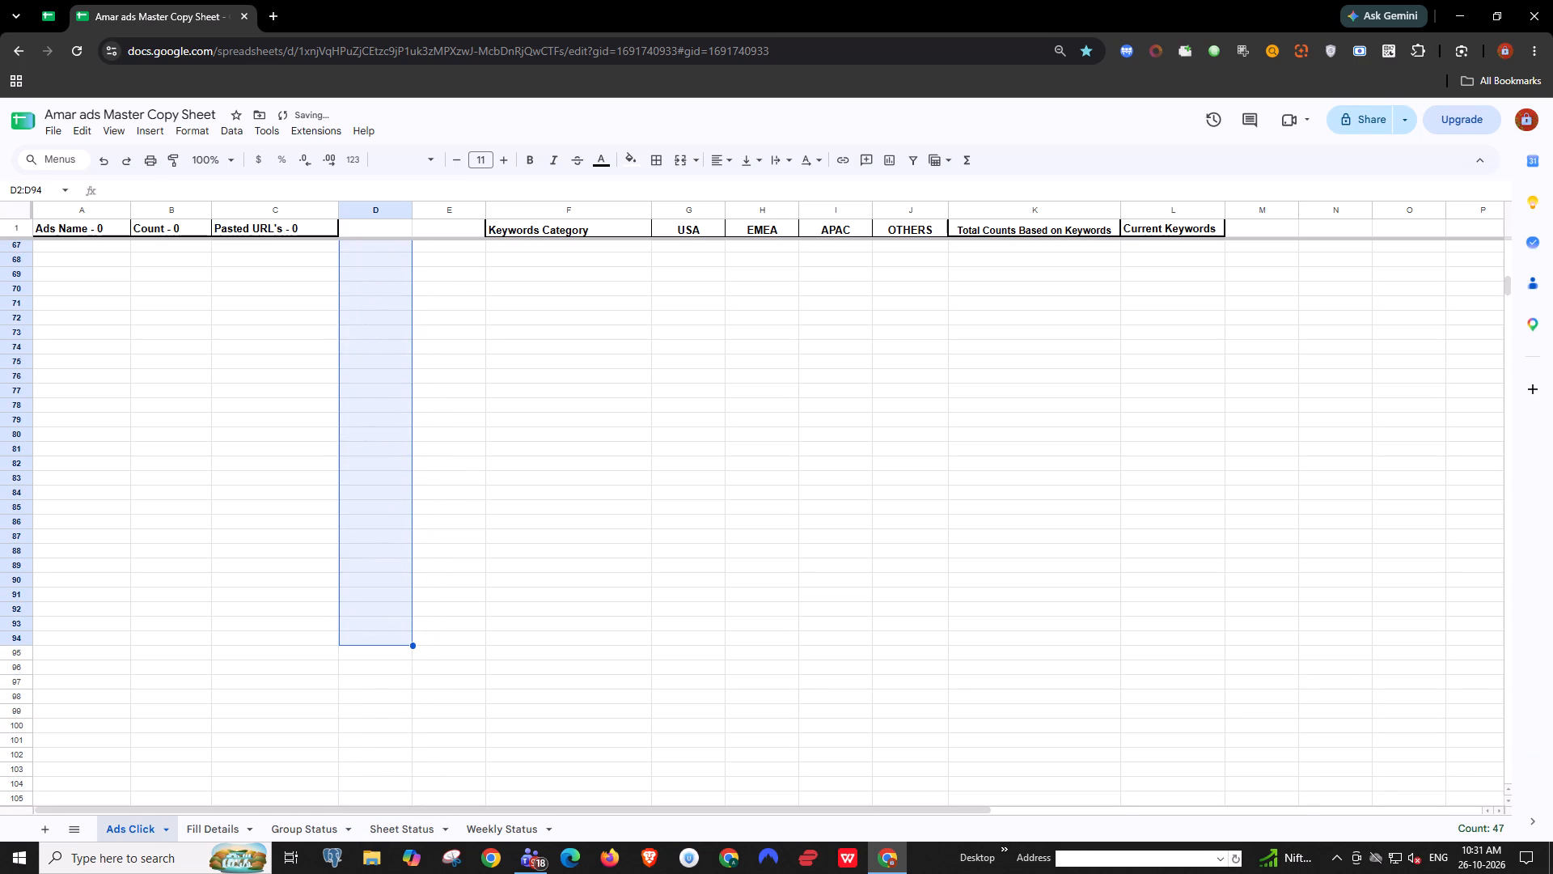
{"action": "left_click", "coordinate": [1156, 455]}
{"action": "scroll", "coordinate": [1156, 455], "scroll_direction": "up", "scroll_amount": 13}
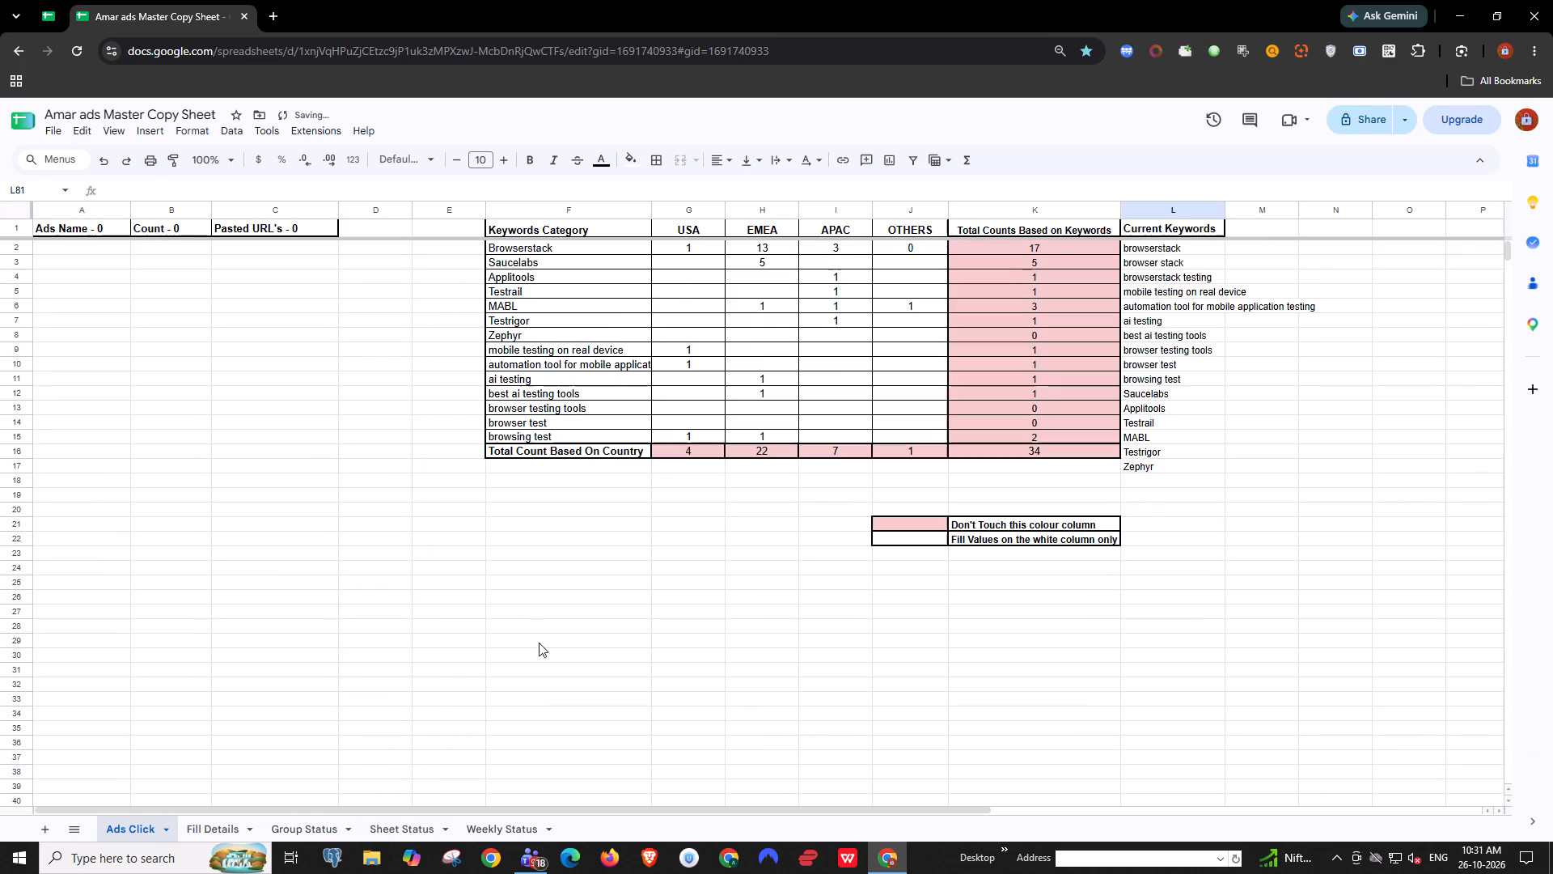
Copy the merged Status summary block from the Group Status sheet.
{"action": "left_click", "coordinate": [380, 833]}
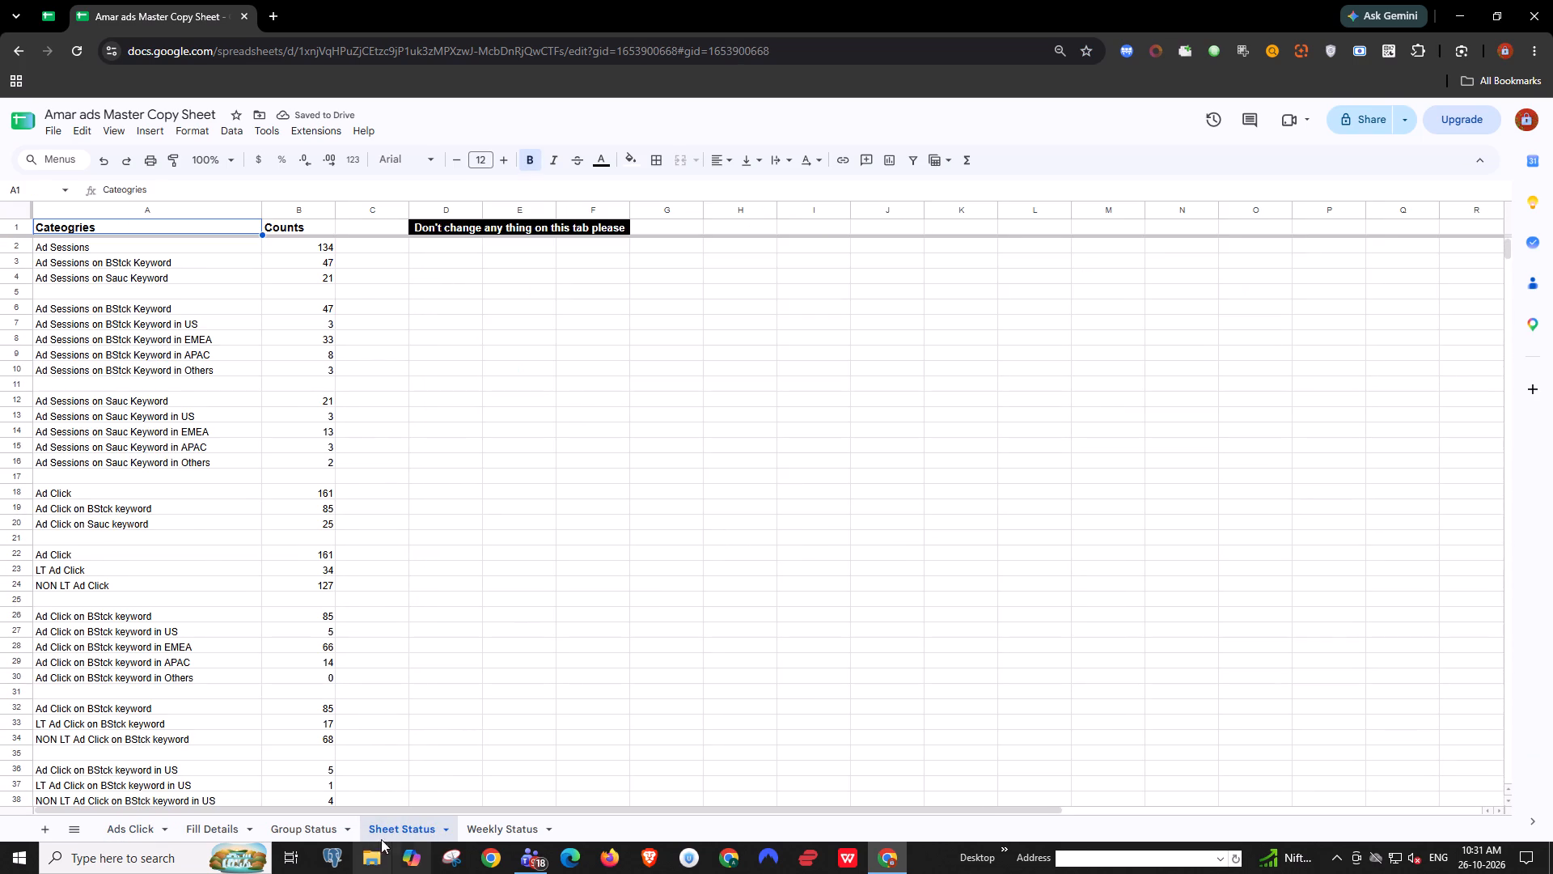
{"action": "left_click", "coordinate": [320, 822]}
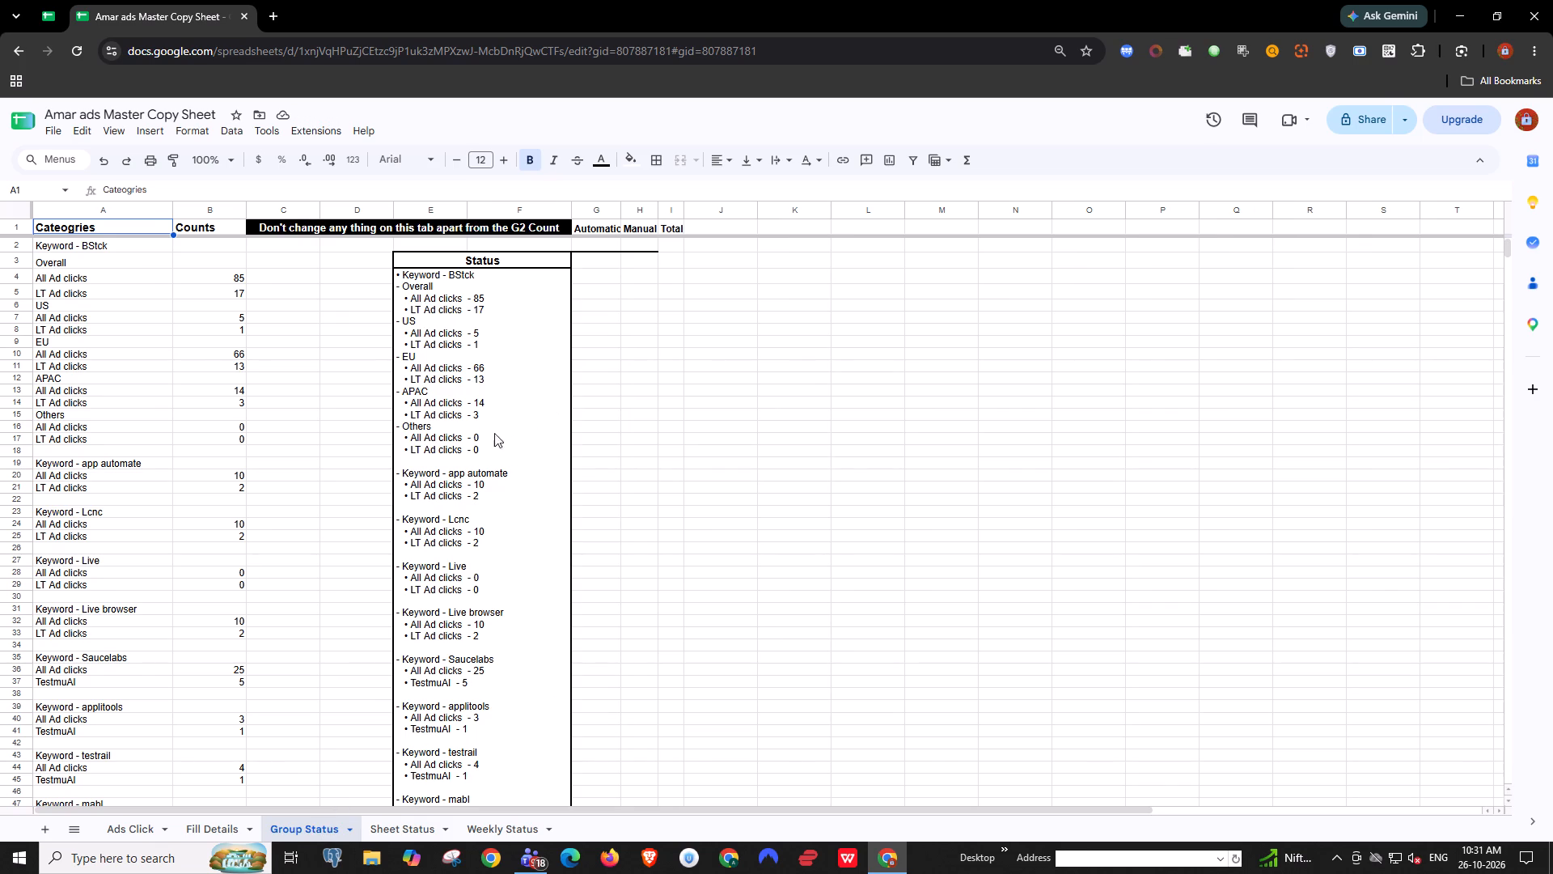
{"action": "scroll", "coordinate": [472, 456], "scroll_direction": "up", "scroll_amount": 3}
{"action": "left_click", "coordinate": [474, 394]}
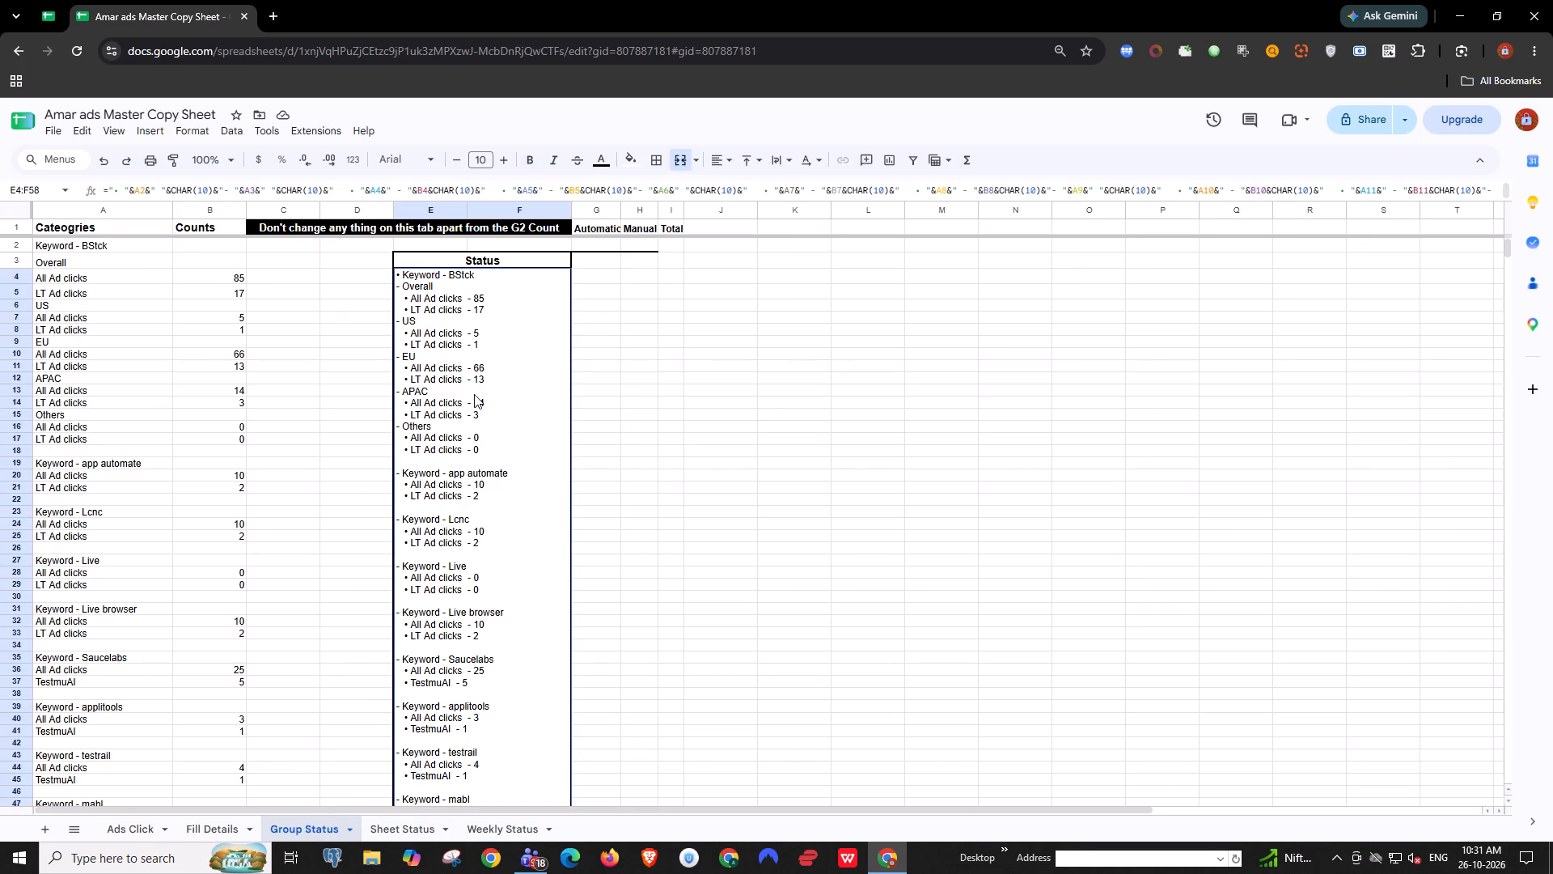
{"action": "scroll", "coordinate": [489, 401], "scroll_direction": "up", "scroll_amount": 3}
{"action": "scroll", "coordinate": [489, 401], "scroll_direction": "down", "scroll_amount": 5}
{"action": "scroll", "coordinate": [491, 399], "scroll_direction": "up", "scroll_amount": 1}
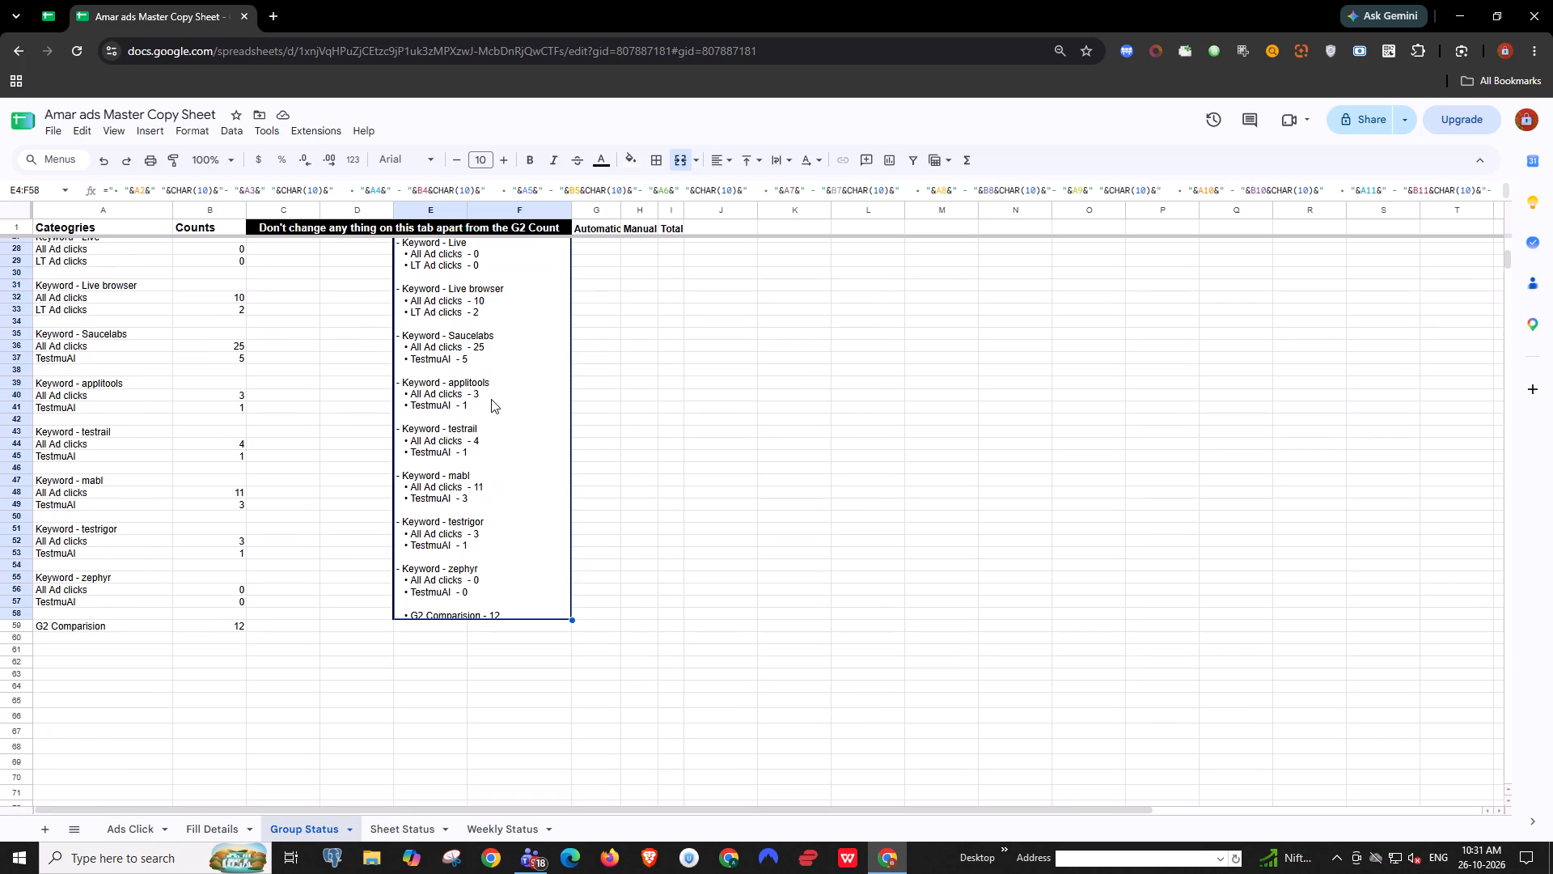
{"action": "key", "text": "ctrl+c"}
{"action": "key", "text": "ctrl+c"}
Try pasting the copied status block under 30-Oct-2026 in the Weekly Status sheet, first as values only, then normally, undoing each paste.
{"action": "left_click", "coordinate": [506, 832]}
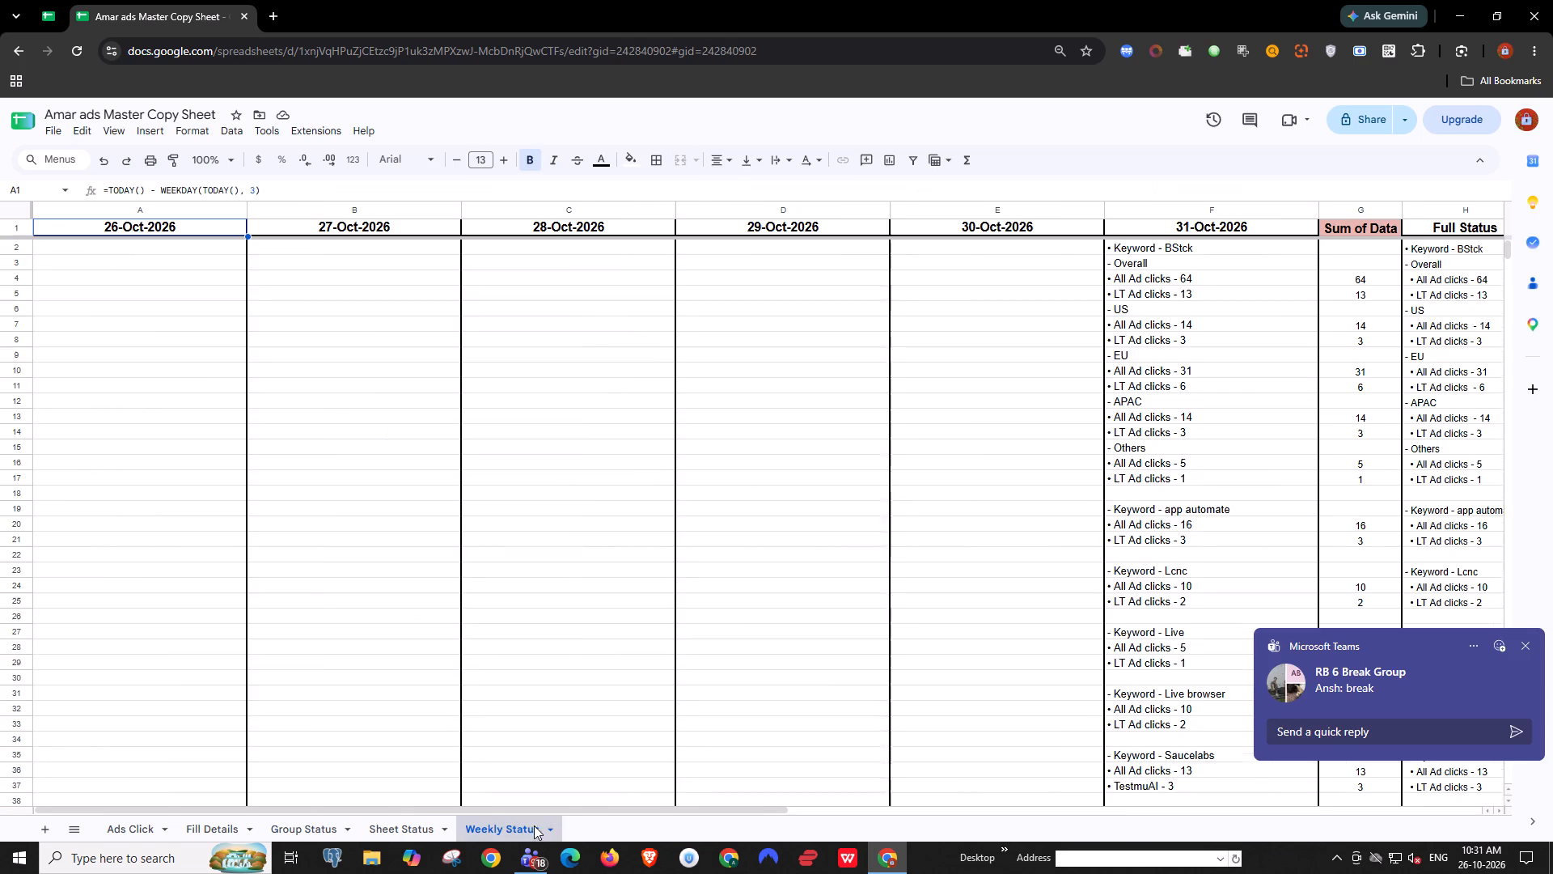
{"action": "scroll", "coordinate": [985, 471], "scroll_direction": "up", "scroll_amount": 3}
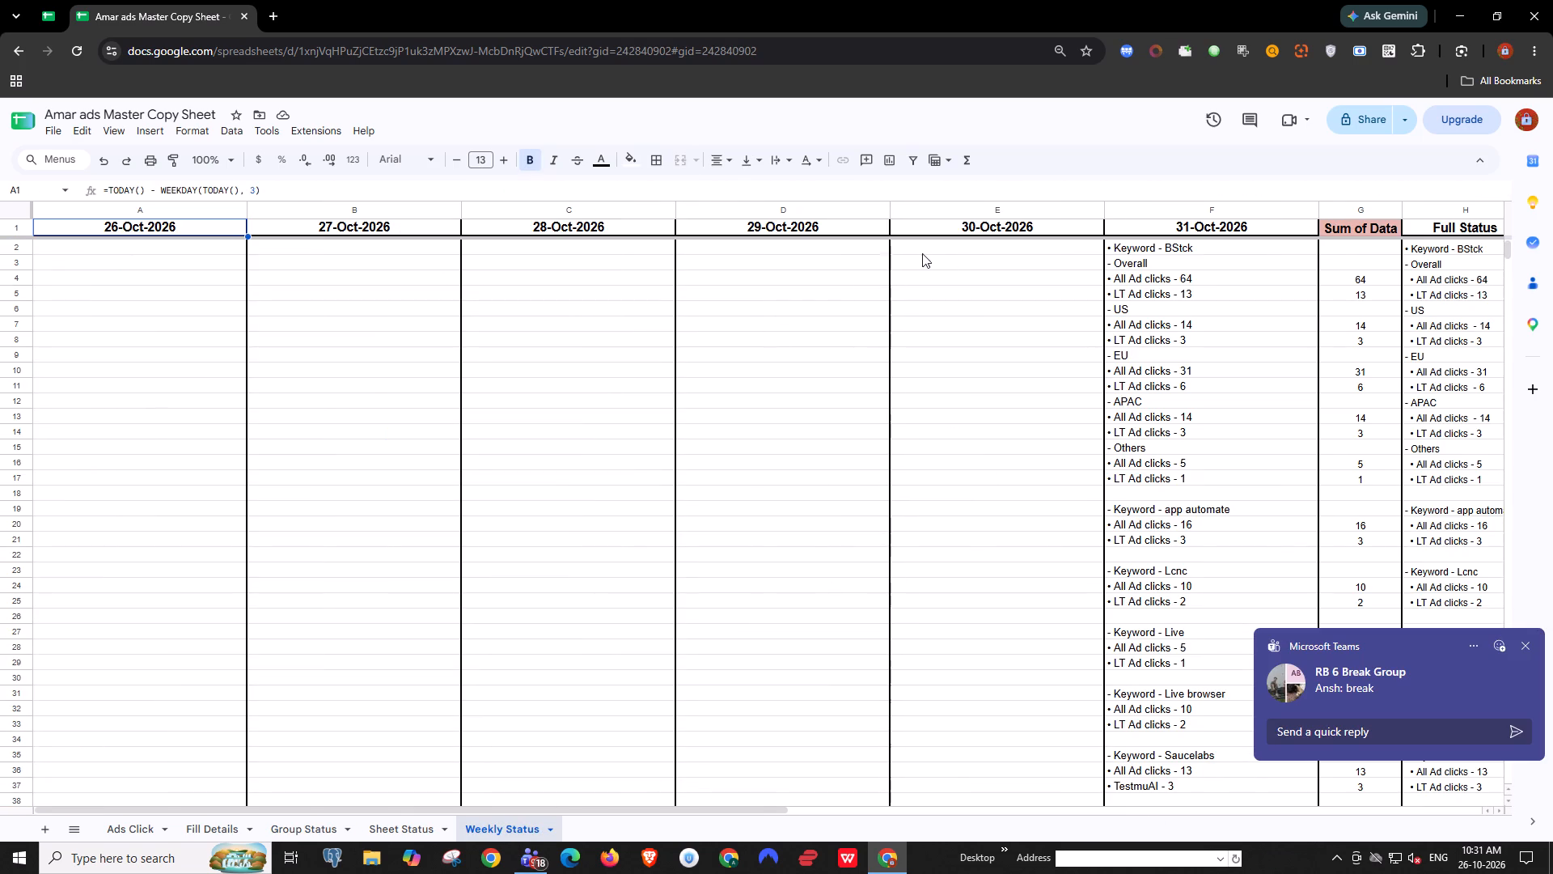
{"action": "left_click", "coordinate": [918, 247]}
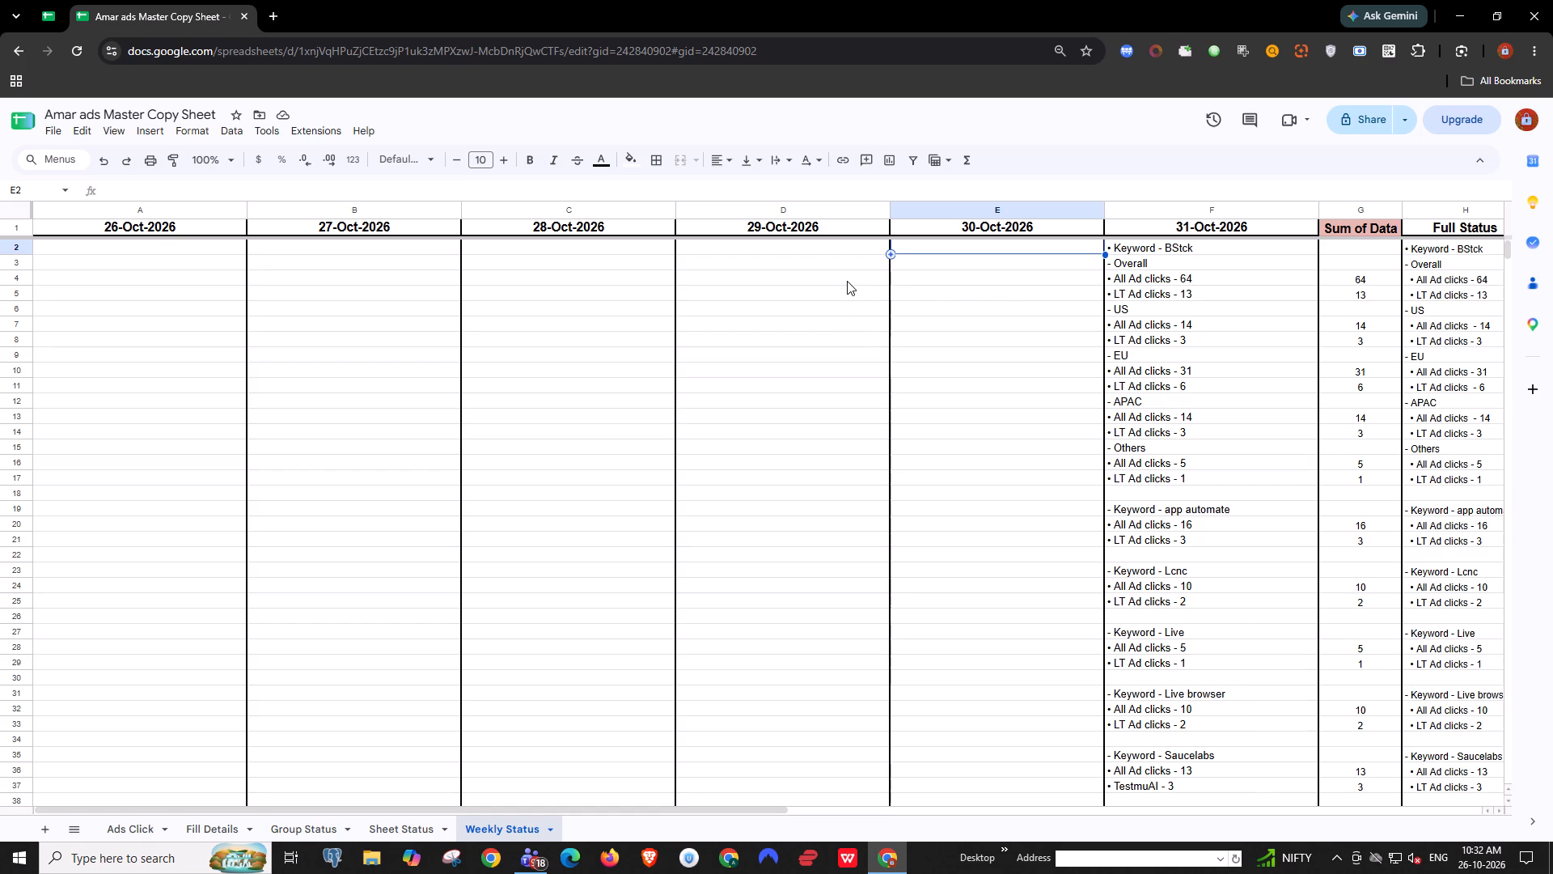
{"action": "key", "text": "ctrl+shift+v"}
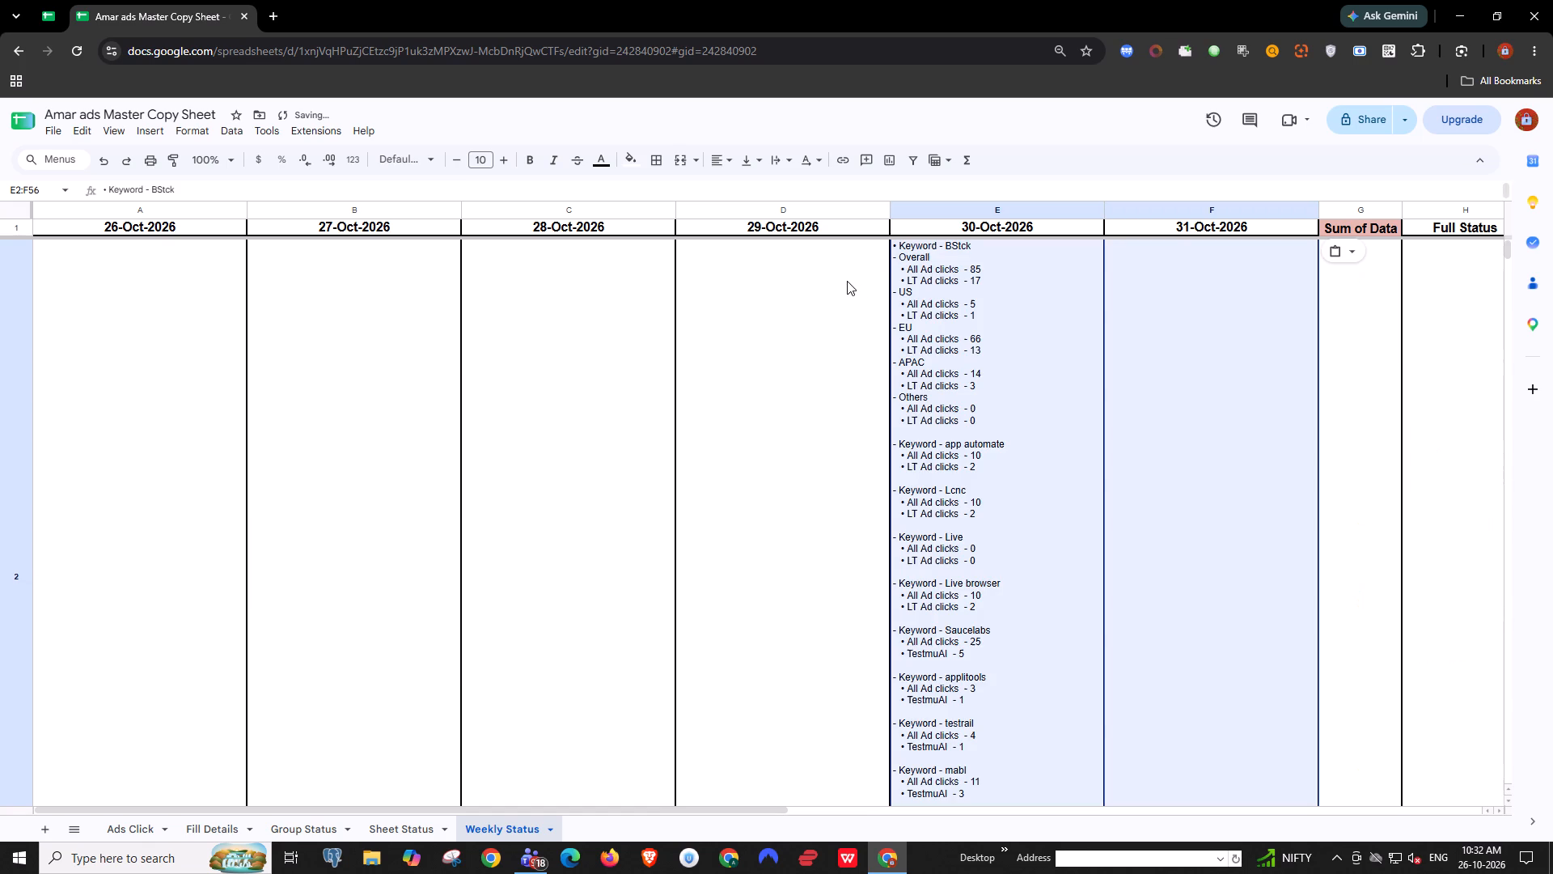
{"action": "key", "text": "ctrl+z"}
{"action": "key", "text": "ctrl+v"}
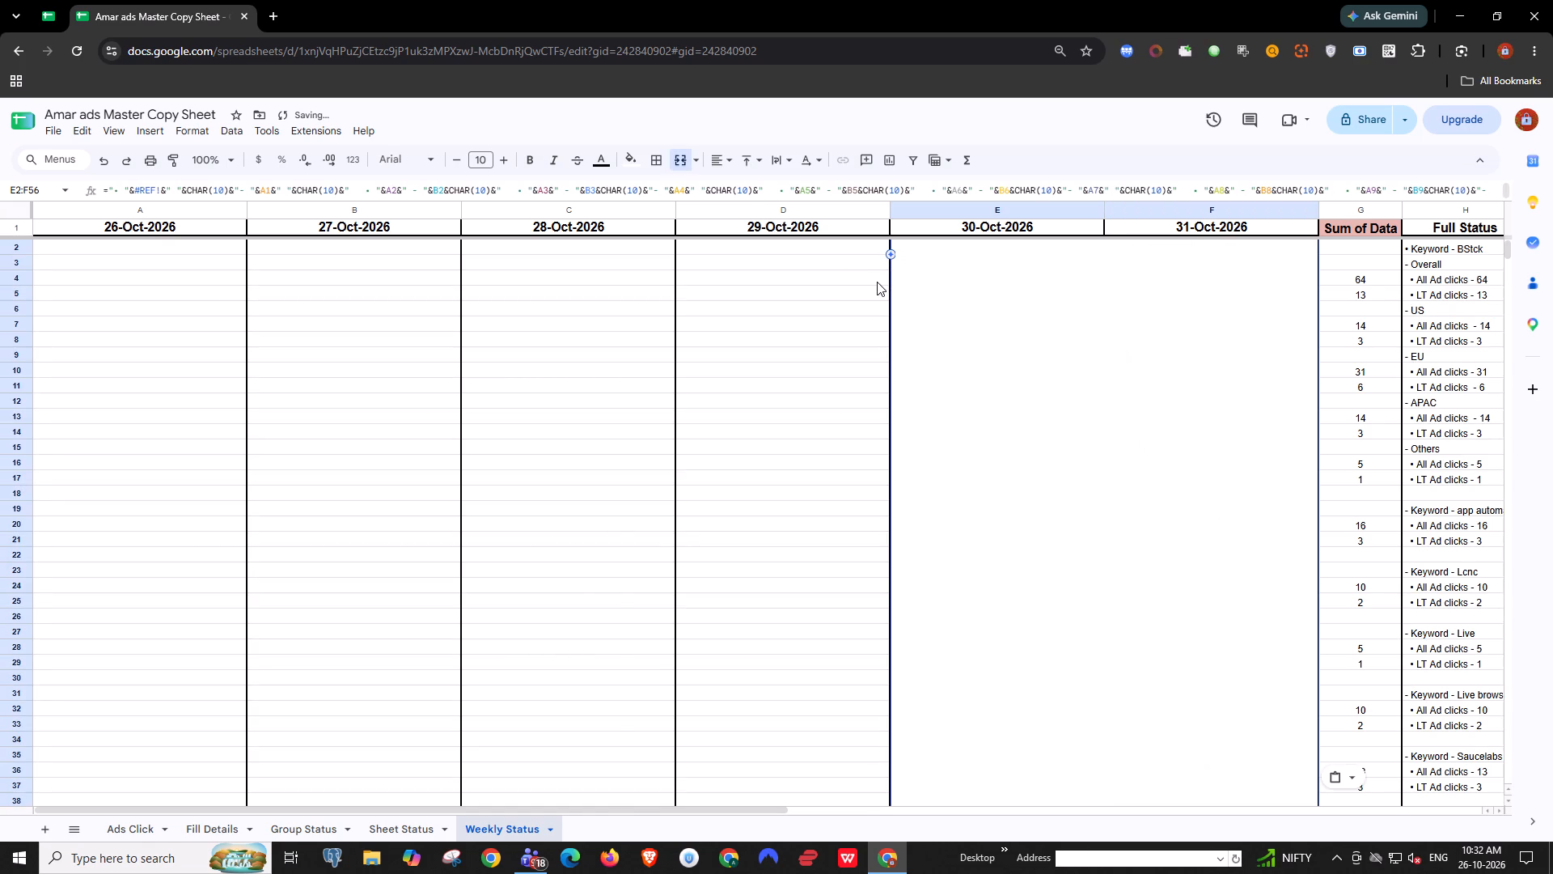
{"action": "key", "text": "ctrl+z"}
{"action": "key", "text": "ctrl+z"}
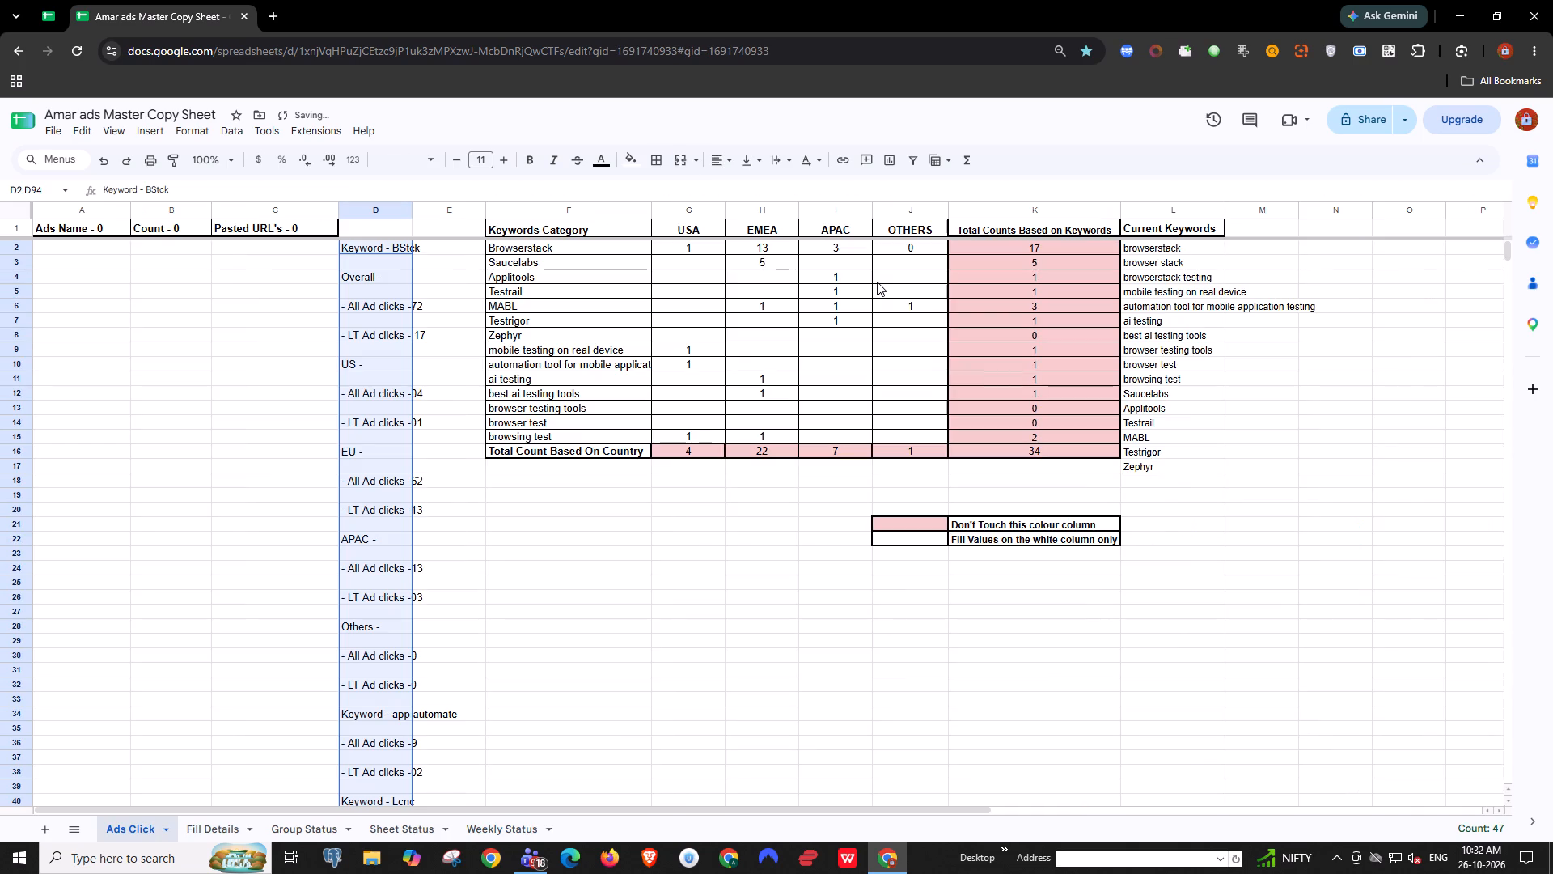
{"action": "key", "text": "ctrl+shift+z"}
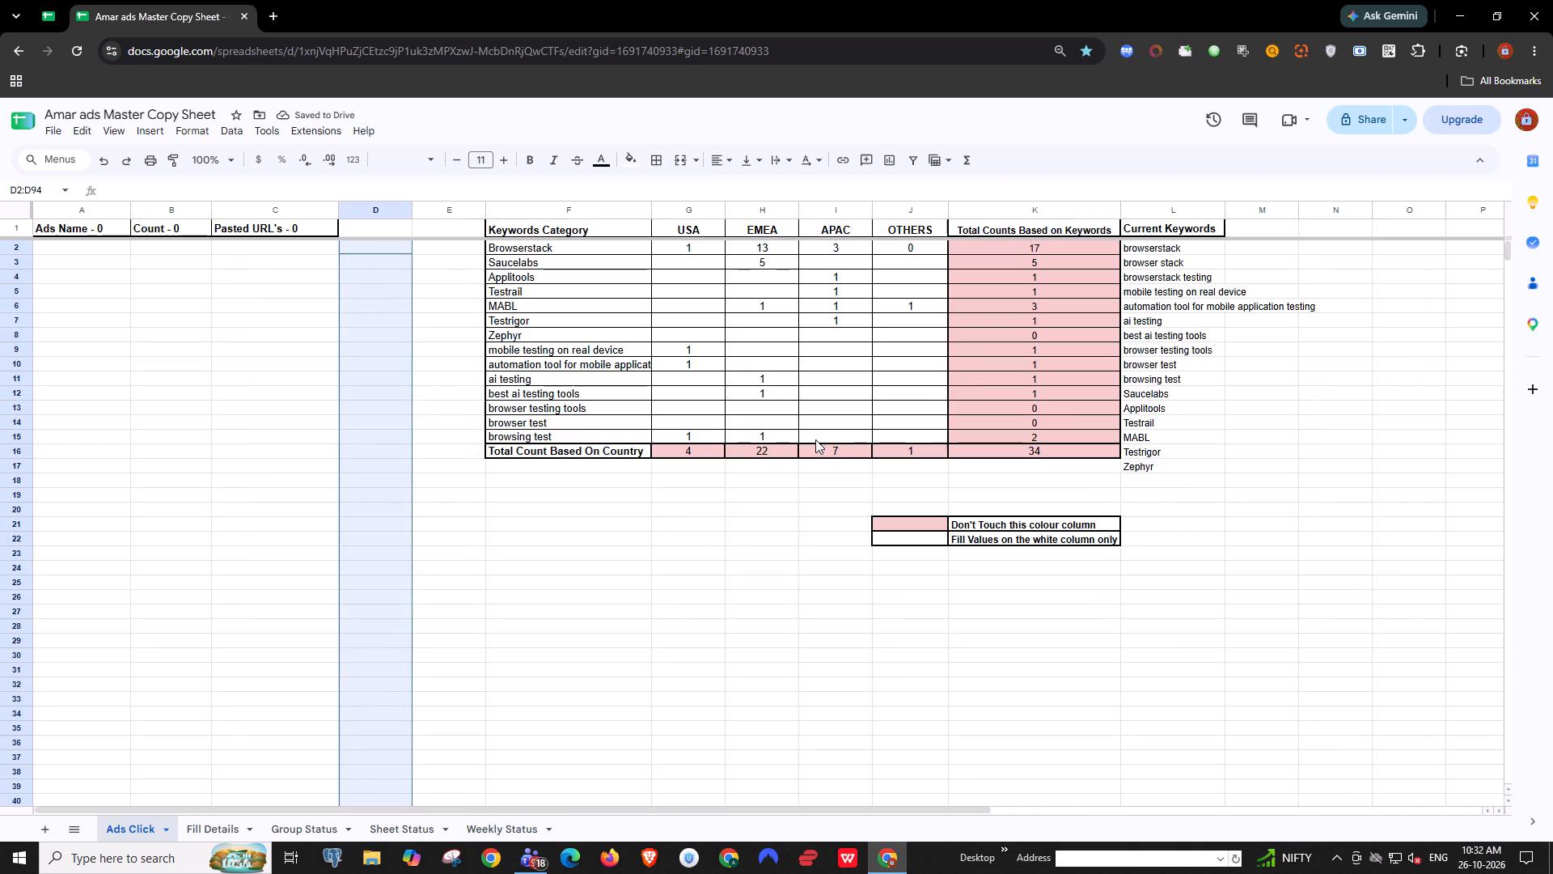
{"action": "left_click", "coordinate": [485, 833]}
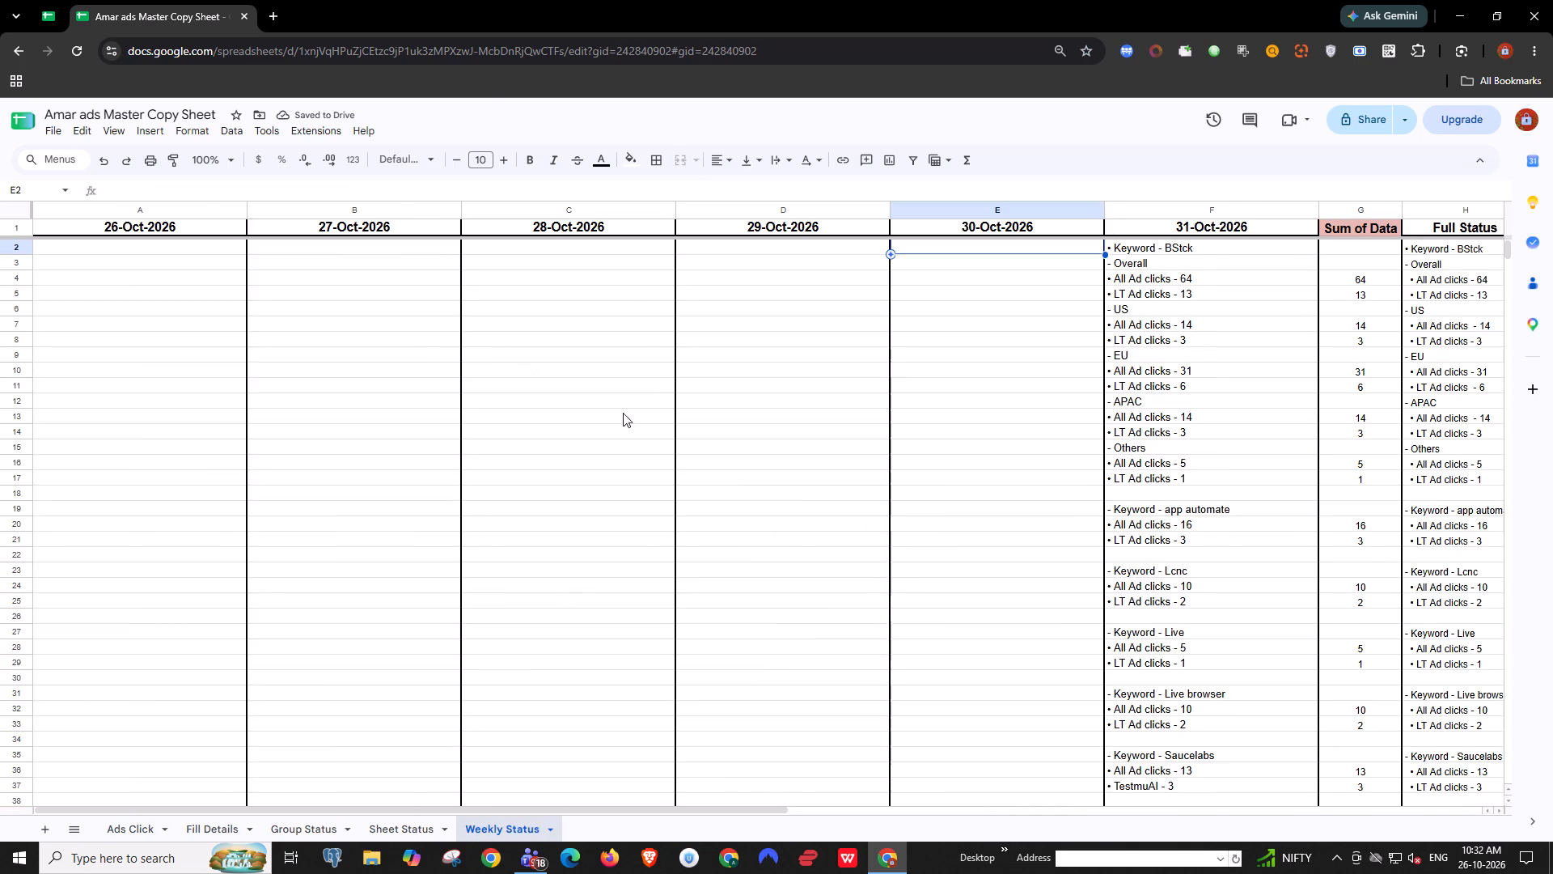
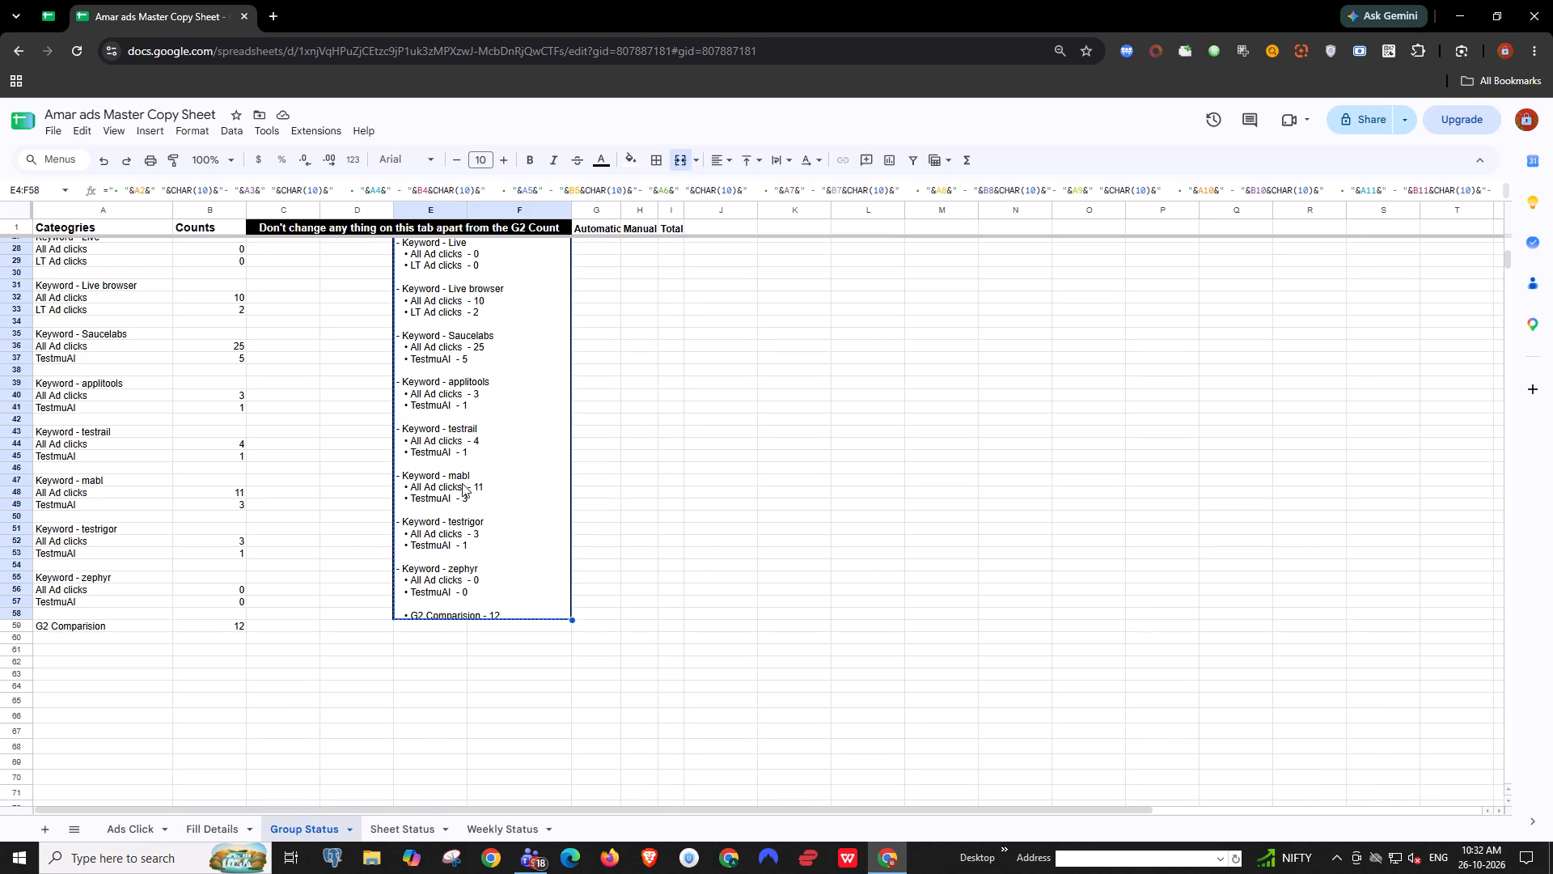
Copy the merged keyword status block in the Group Status sheet again and select an empty cell outside it.
{"action": "left_click", "coordinate": [462, 483]}
{"action": "key", "text": "ctrl+c"}
{"action": "key", "text": "ctrl+c"}
{"action": "left_click", "coordinate": [821, 494]}
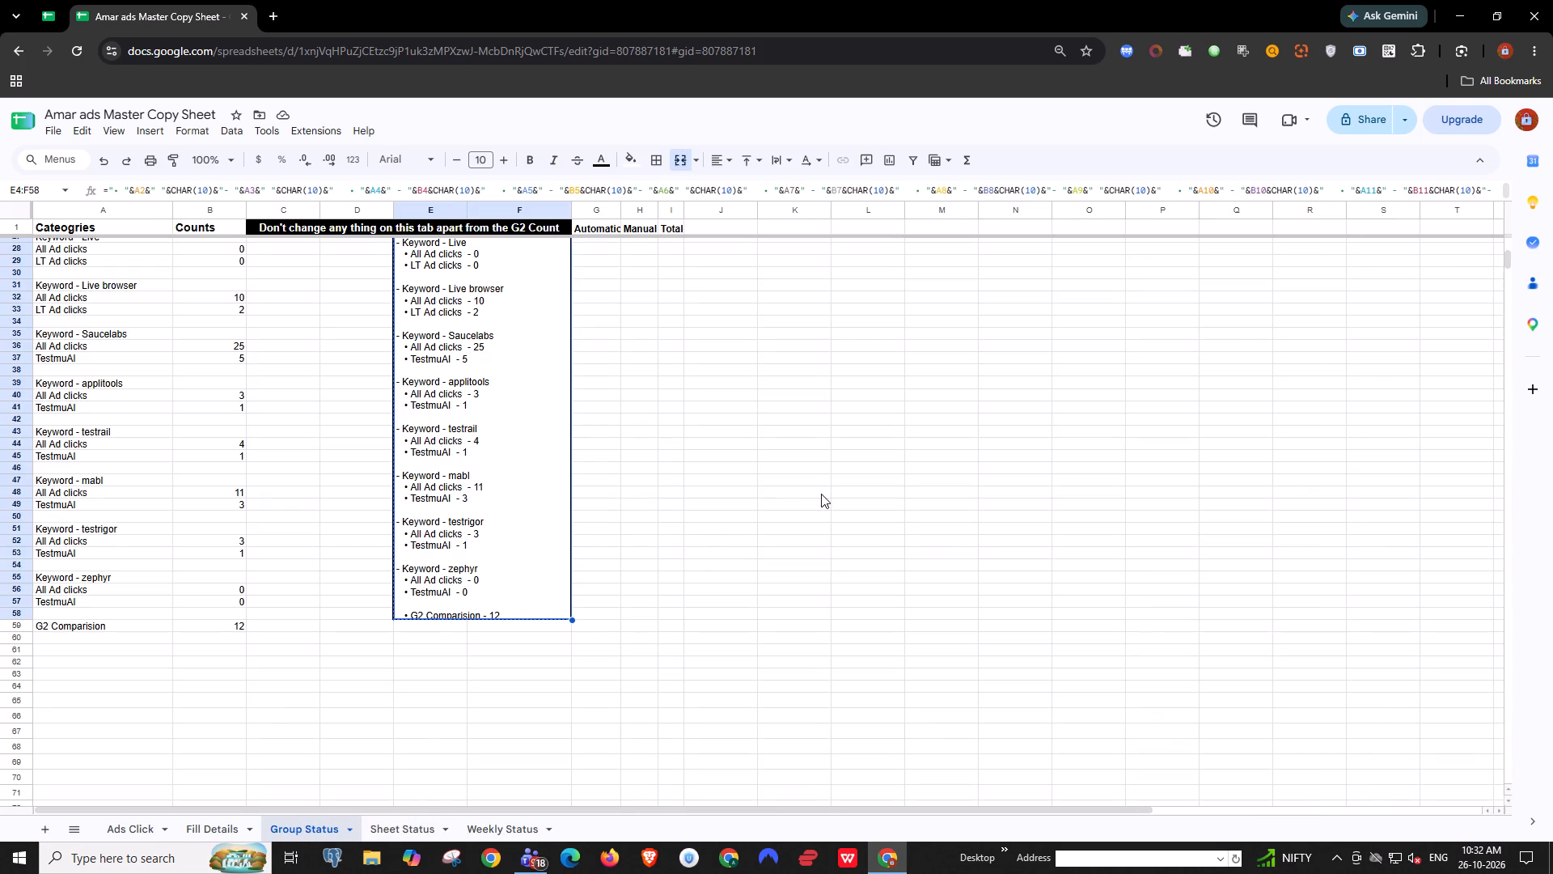
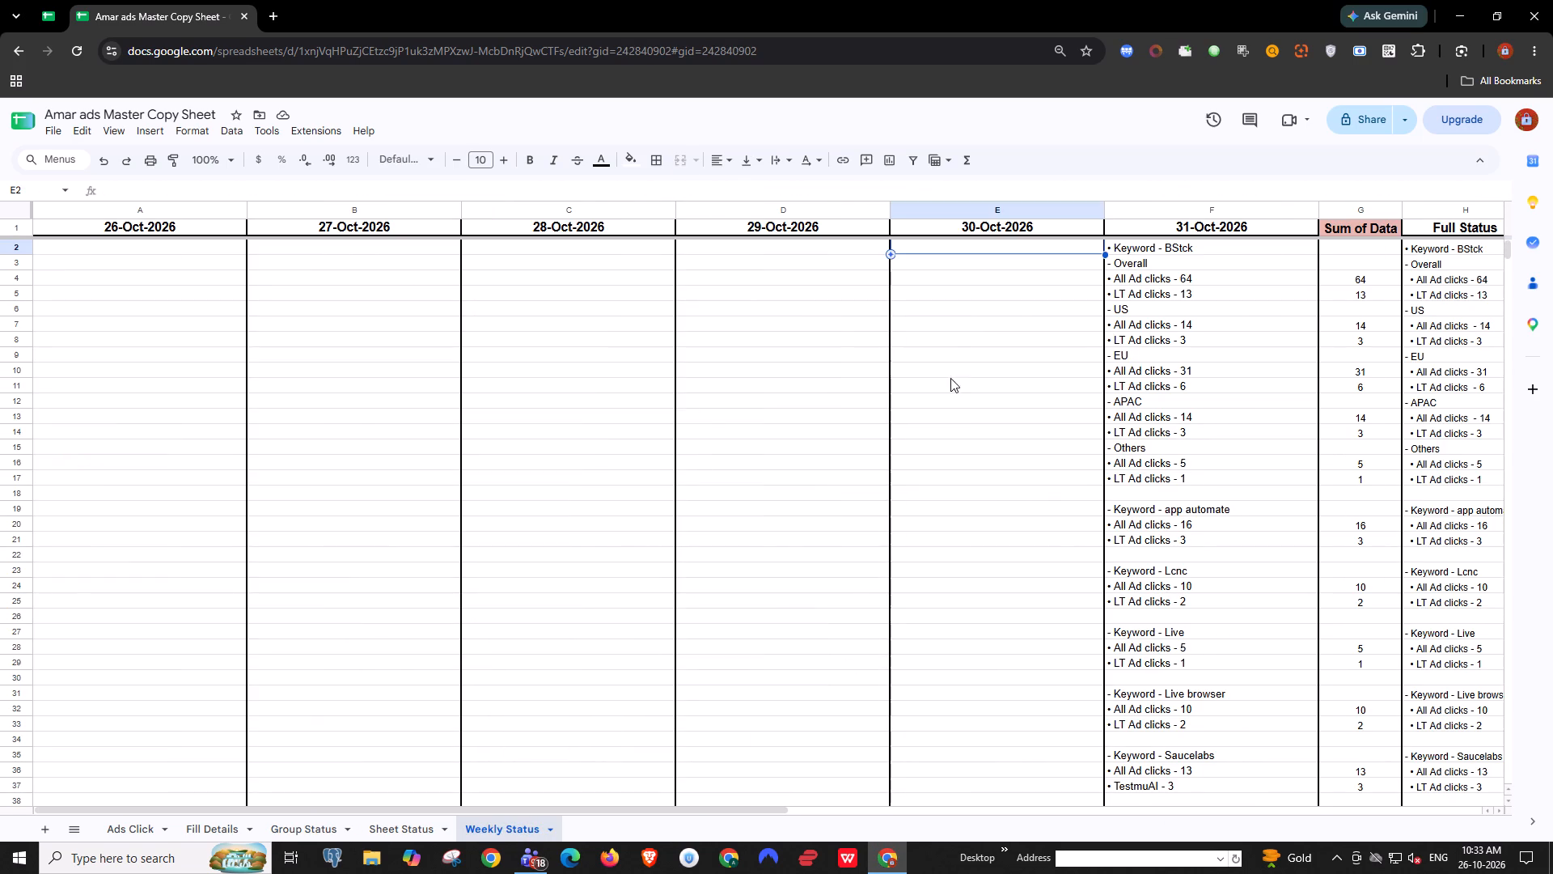
Paste the copied keyword status block into the 30-Oct-2026 column of the Weekly Status sheet, starting at row 2.
{"action": "key", "text": "ctrl+v"}
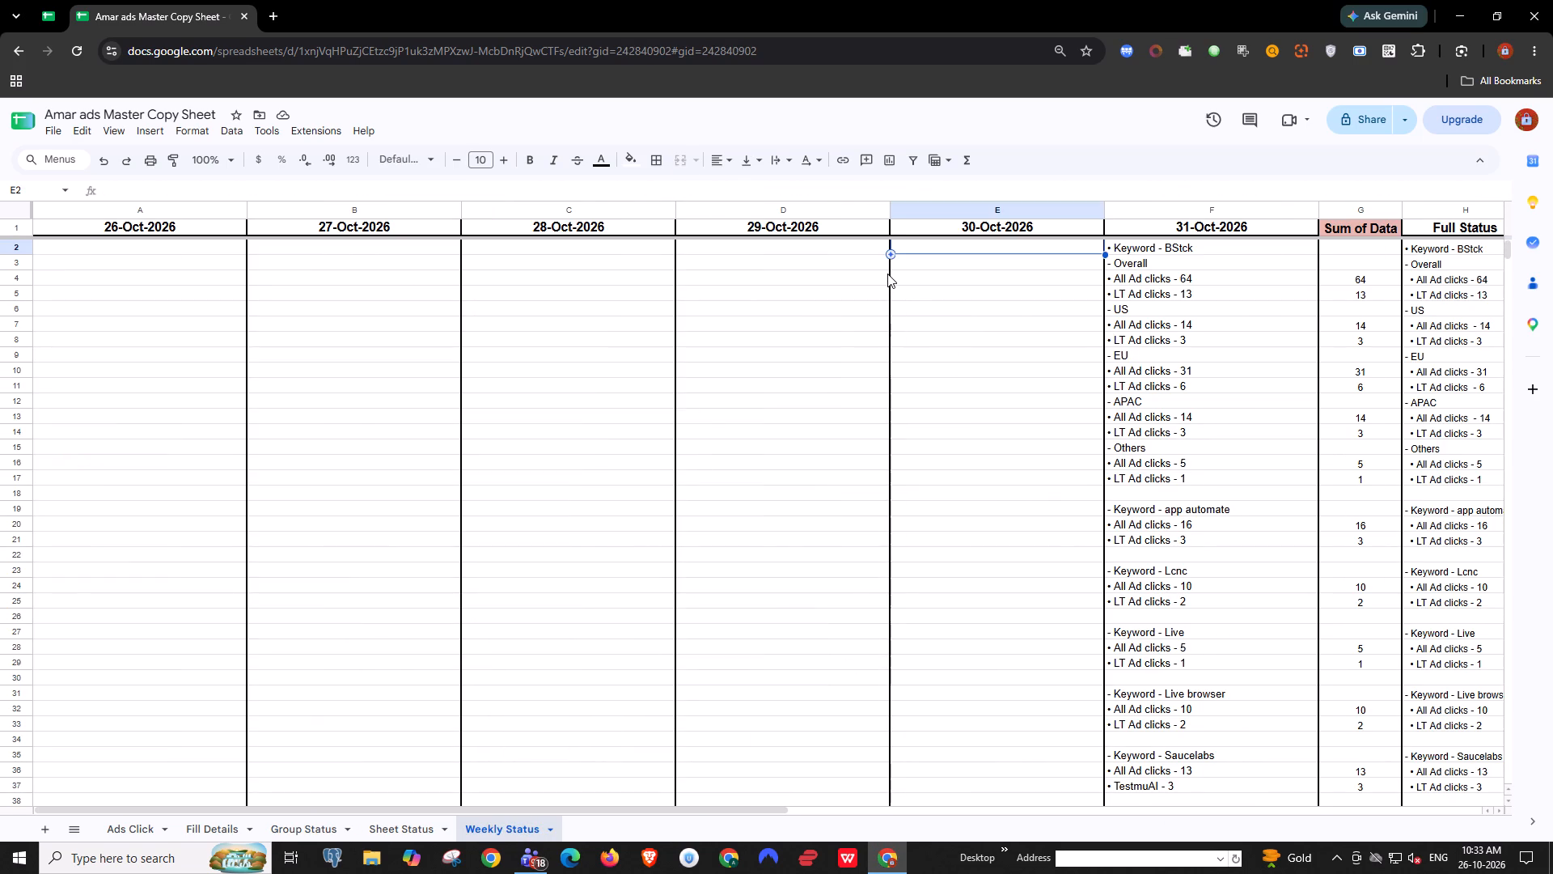
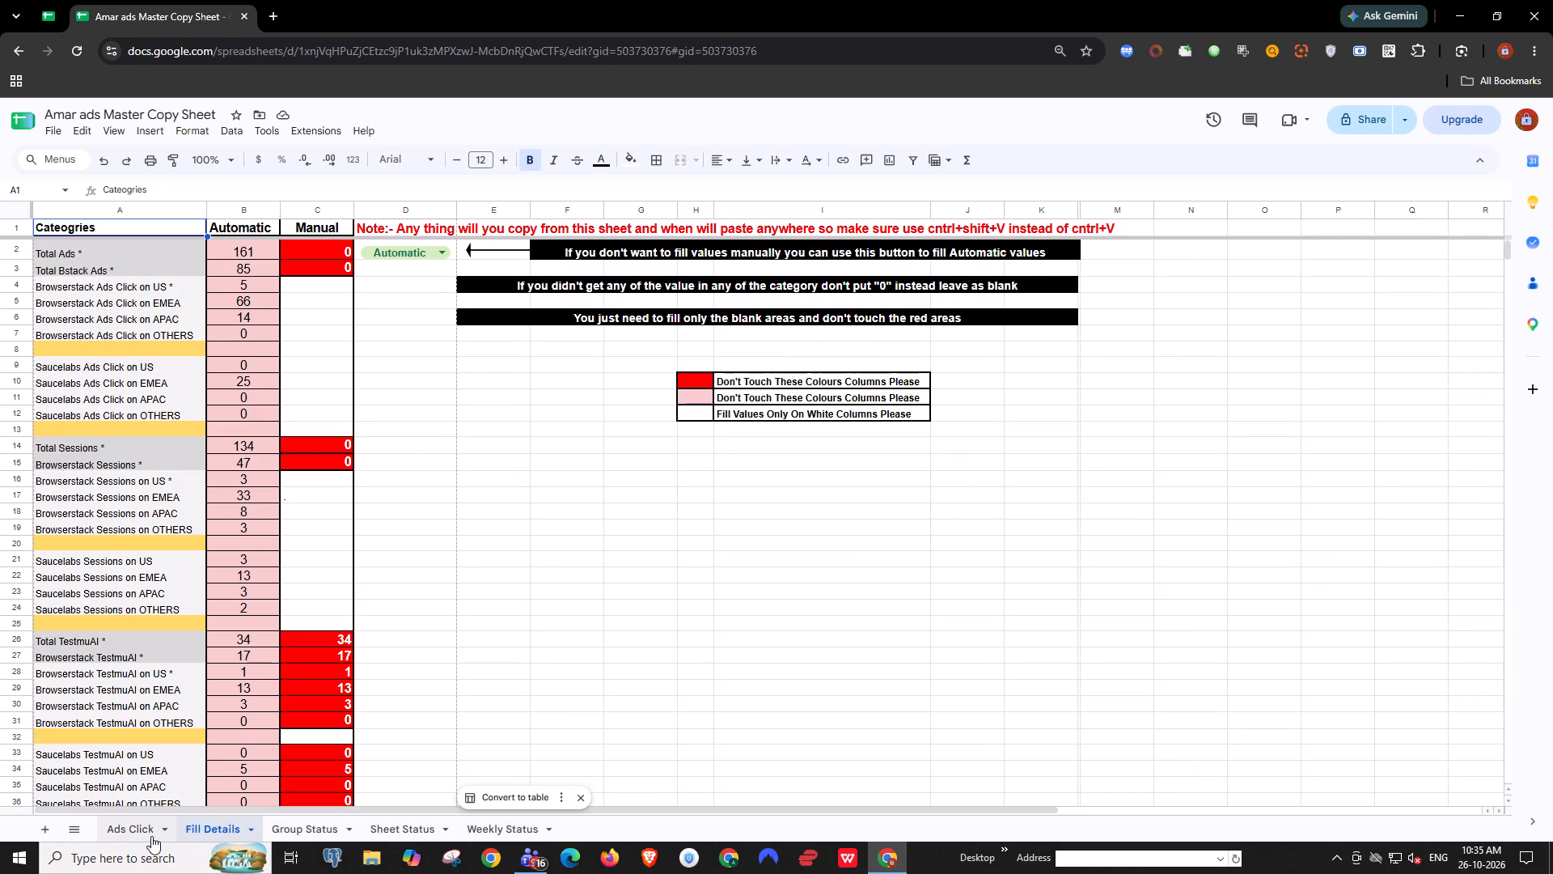
Paste the copied keyword status block into column D of the Ads Click sheet, starting at cell D3.
{"action": "left_click", "coordinate": [136, 834]}
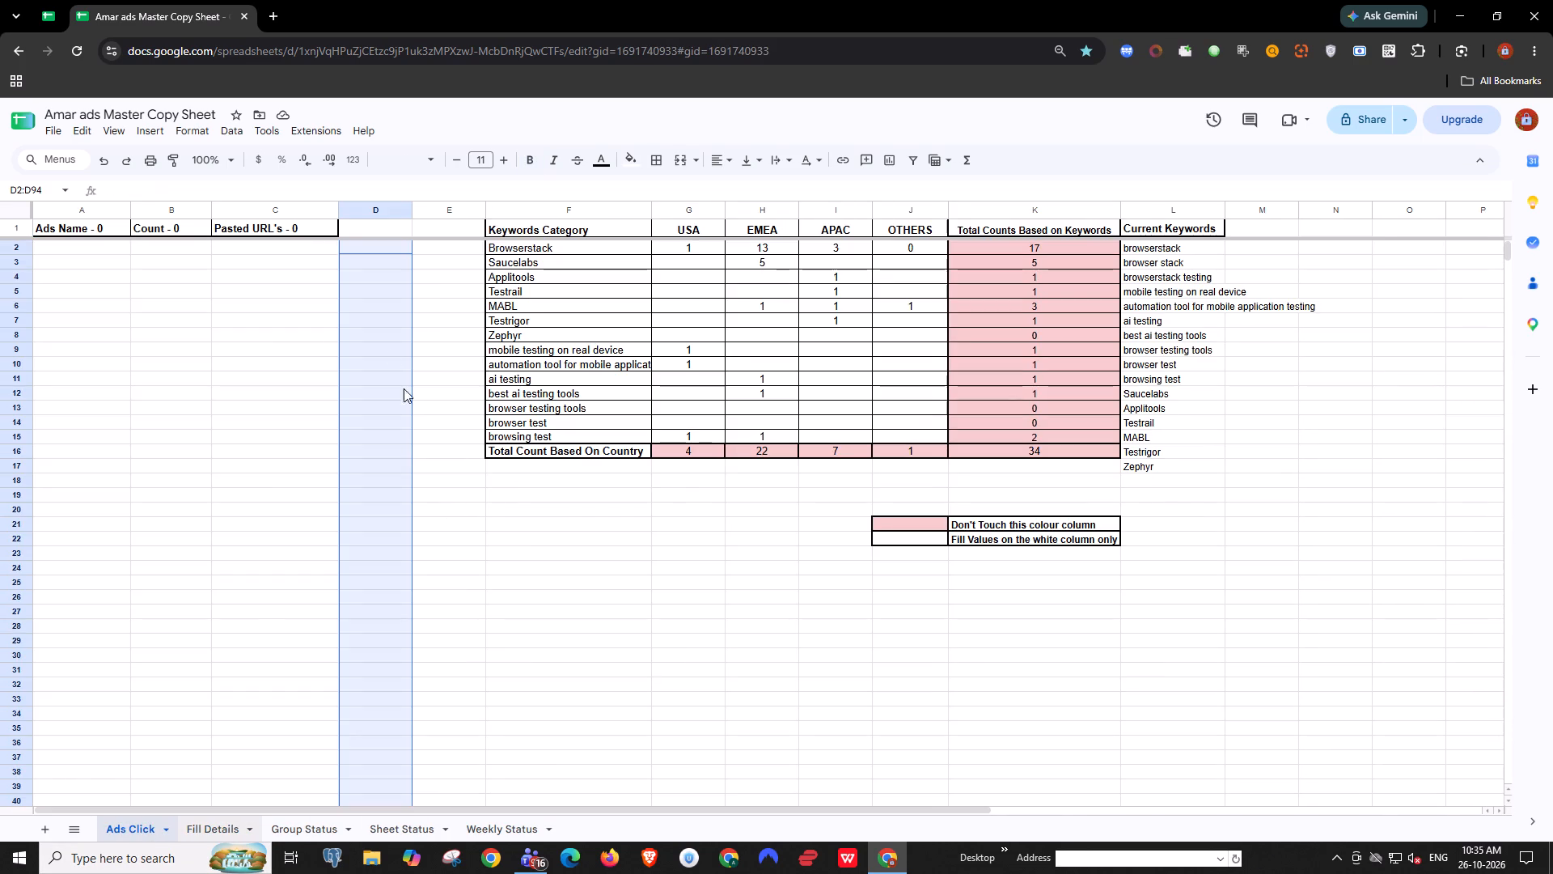
{"action": "left_click", "coordinate": [378, 259]}
{"action": "key", "text": "ctrl+v"}
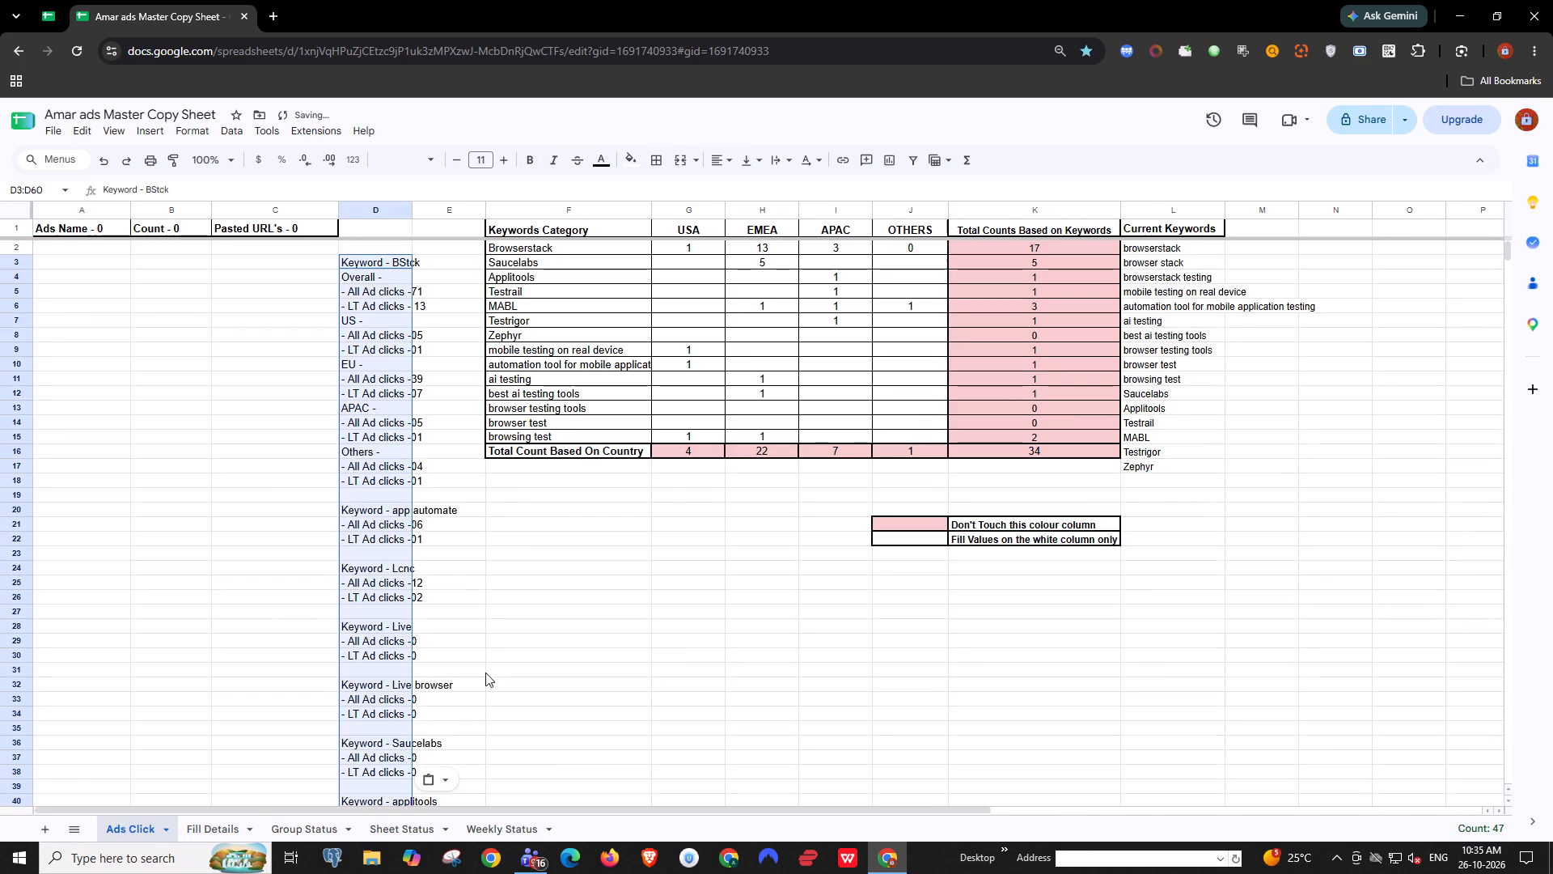
{"action": "scroll", "coordinate": [461, 537], "scroll_direction": "down", "scroll_amount": 2}
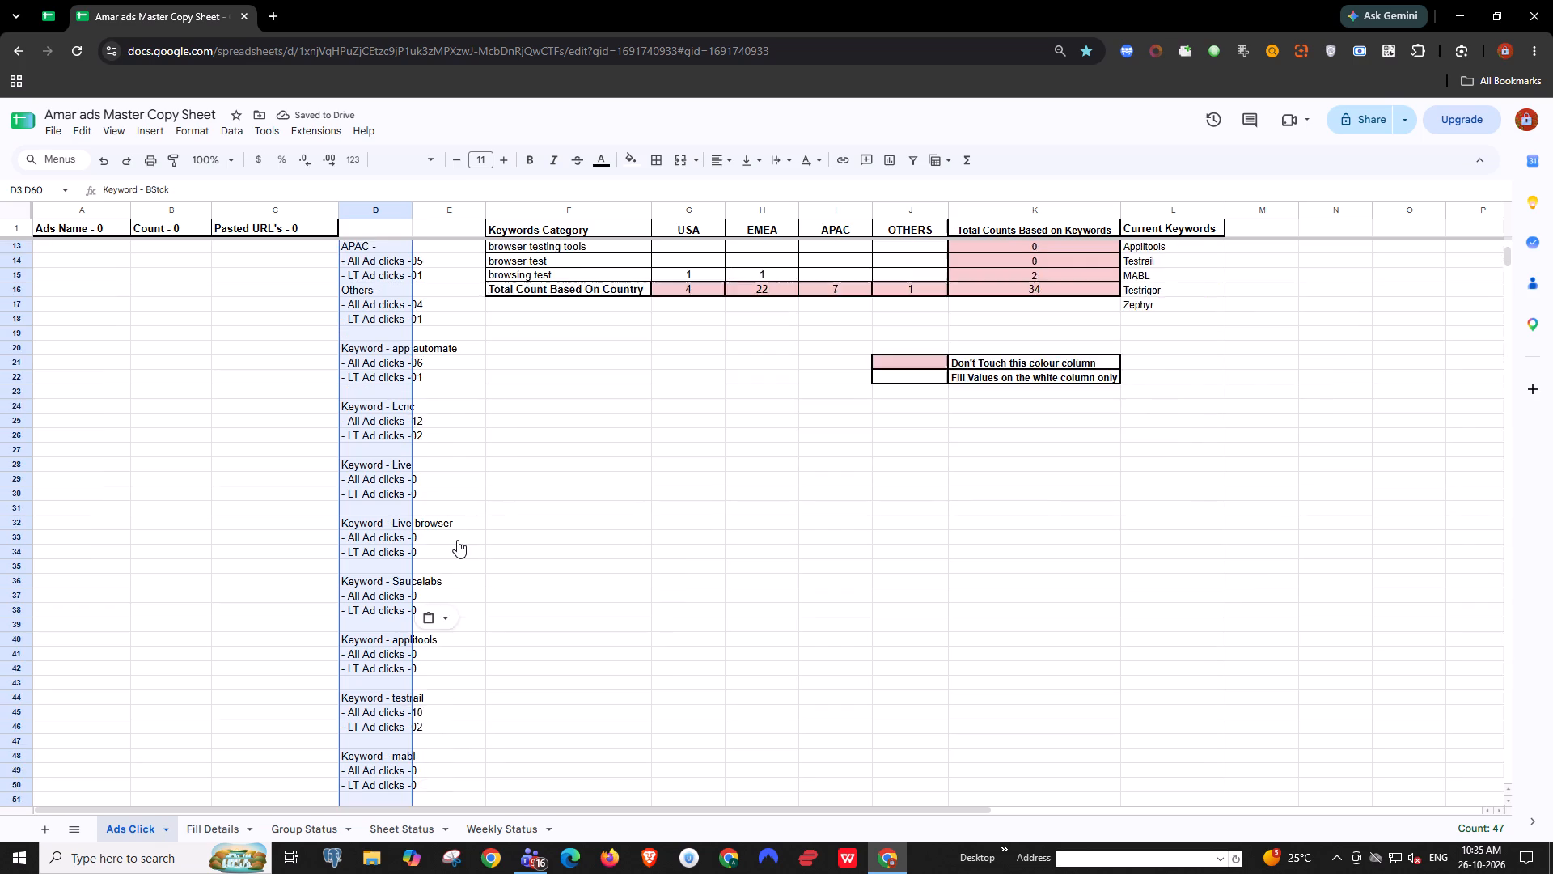
{"action": "scroll", "coordinate": [457, 540], "scroll_direction": "down", "scroll_amount": 2}
{"action": "scroll", "coordinate": [466, 575], "scroll_direction": "up", "scroll_amount": 4}
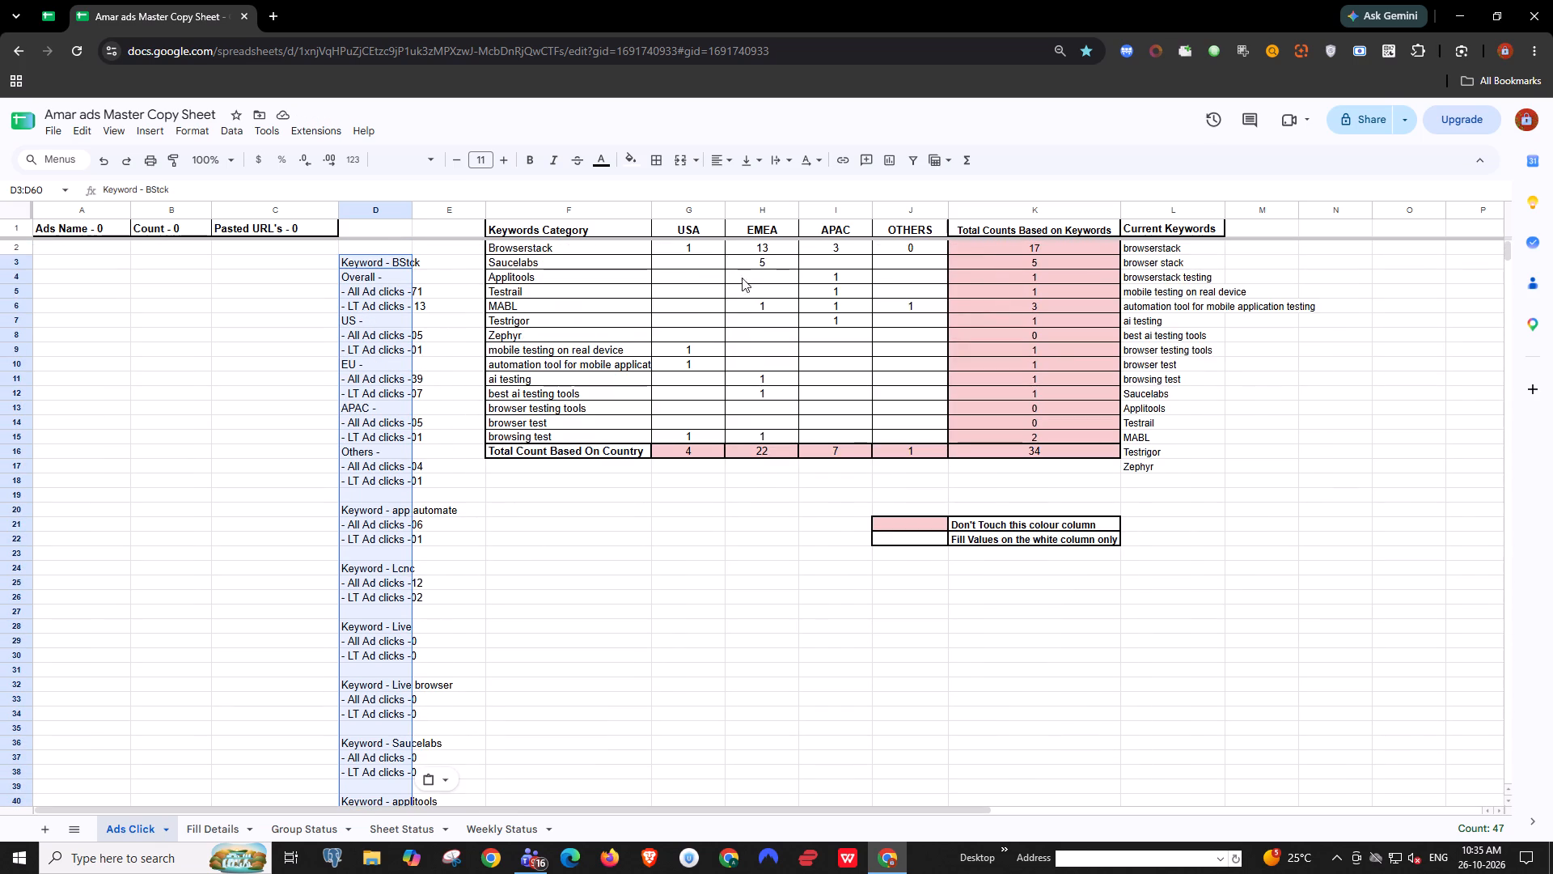
Clear all existing USA, EMEA, APAC and OTHERS counts in the keyword table, cells G2 to J15.
{"action": "left_click_drag", "start_coordinate": [696, 249], "coordinate": [897, 431]}
{"action": "key", "text": "Delete"}
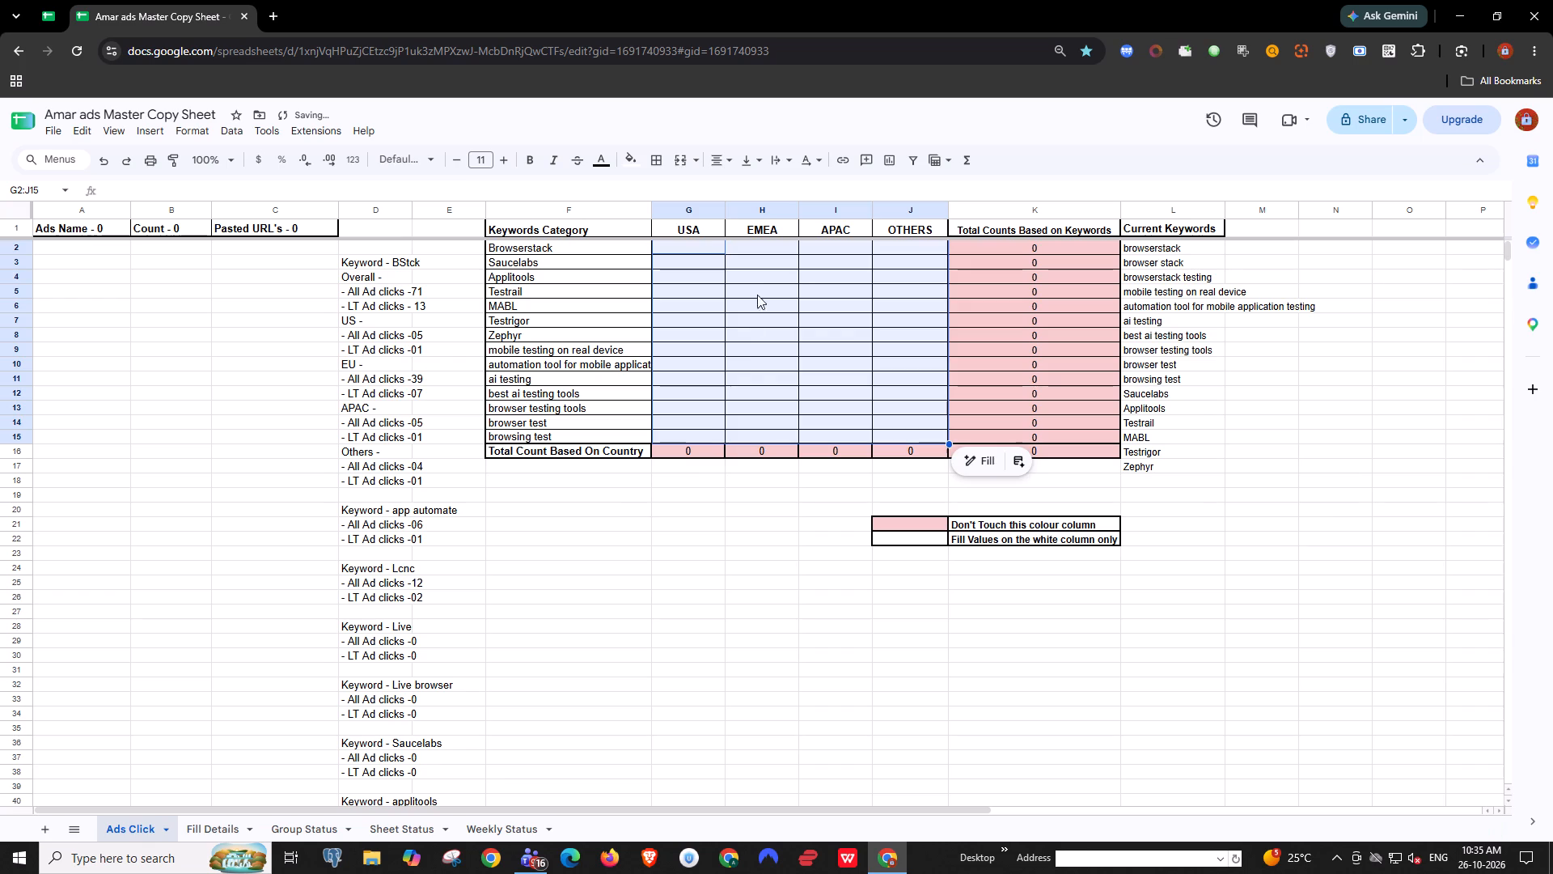
{"action": "left_click", "coordinate": [760, 281]}
{"action": "scroll", "coordinate": [712, 302], "scroll_direction": "up", "scroll_amount": 2}
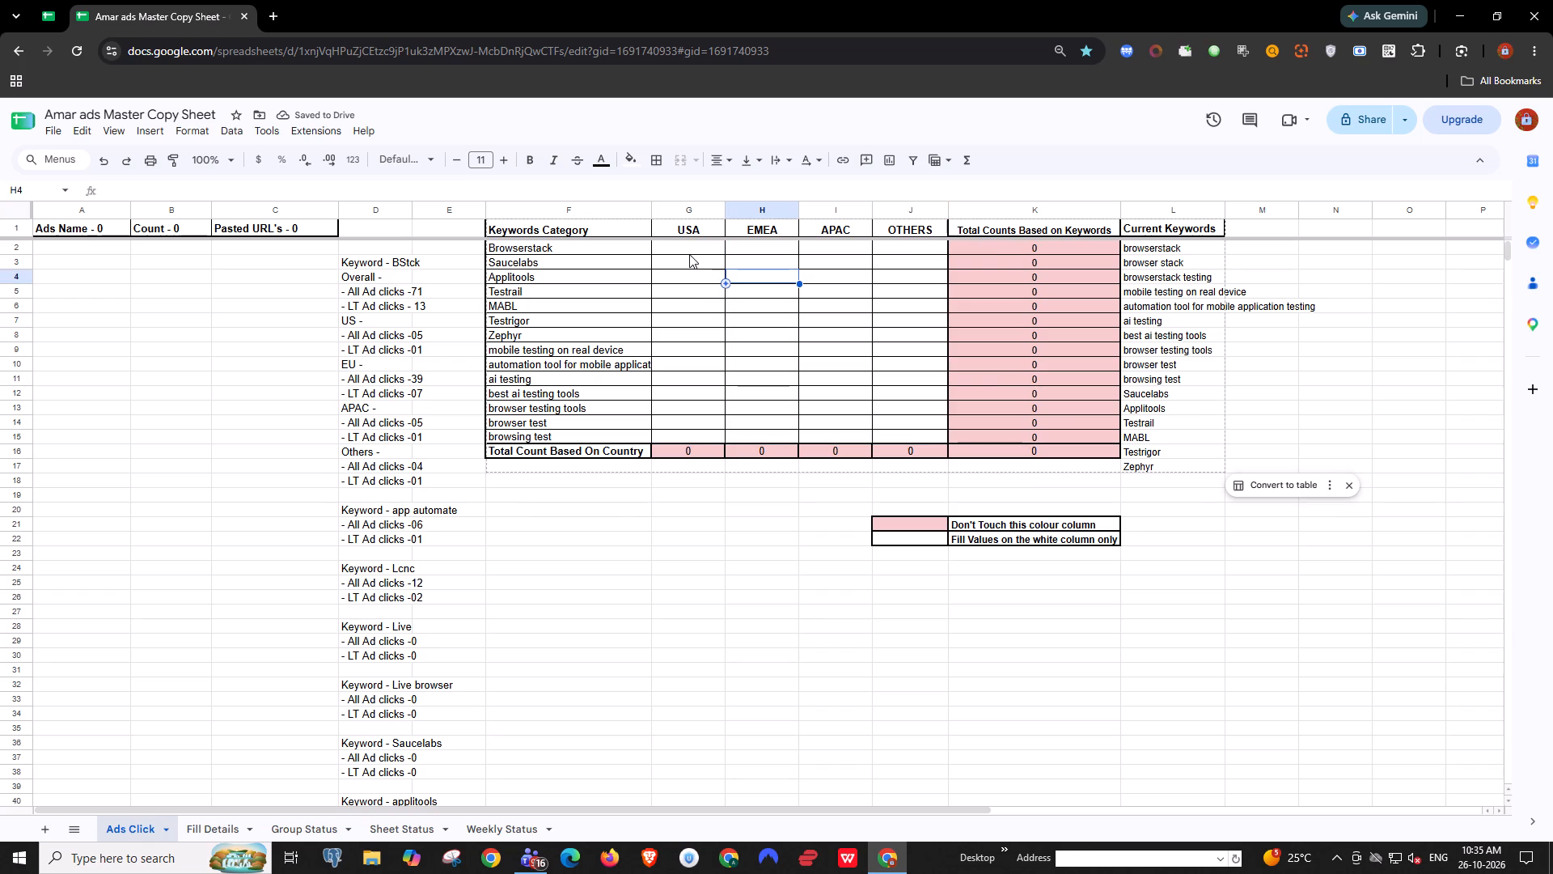
Fill the Browserstack row with USA 1, EMEA 7, APAC 1 and OTHERS 1.
{"action": "left_click", "coordinate": [688, 250]}
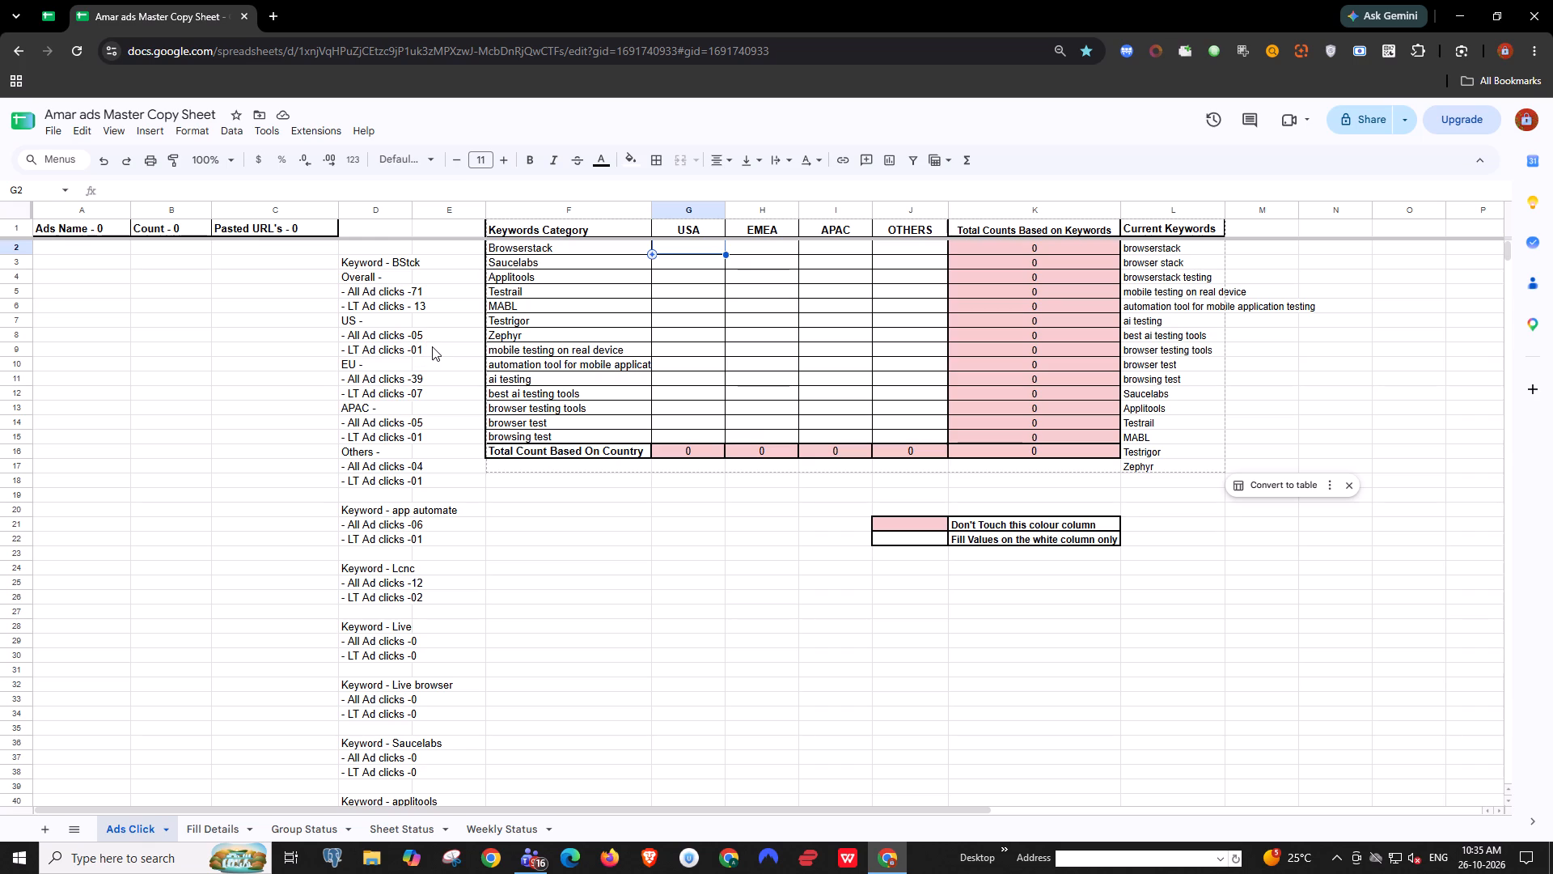
{"action": "key", "text": "1"}
{"action": "key", "text": "Return"}
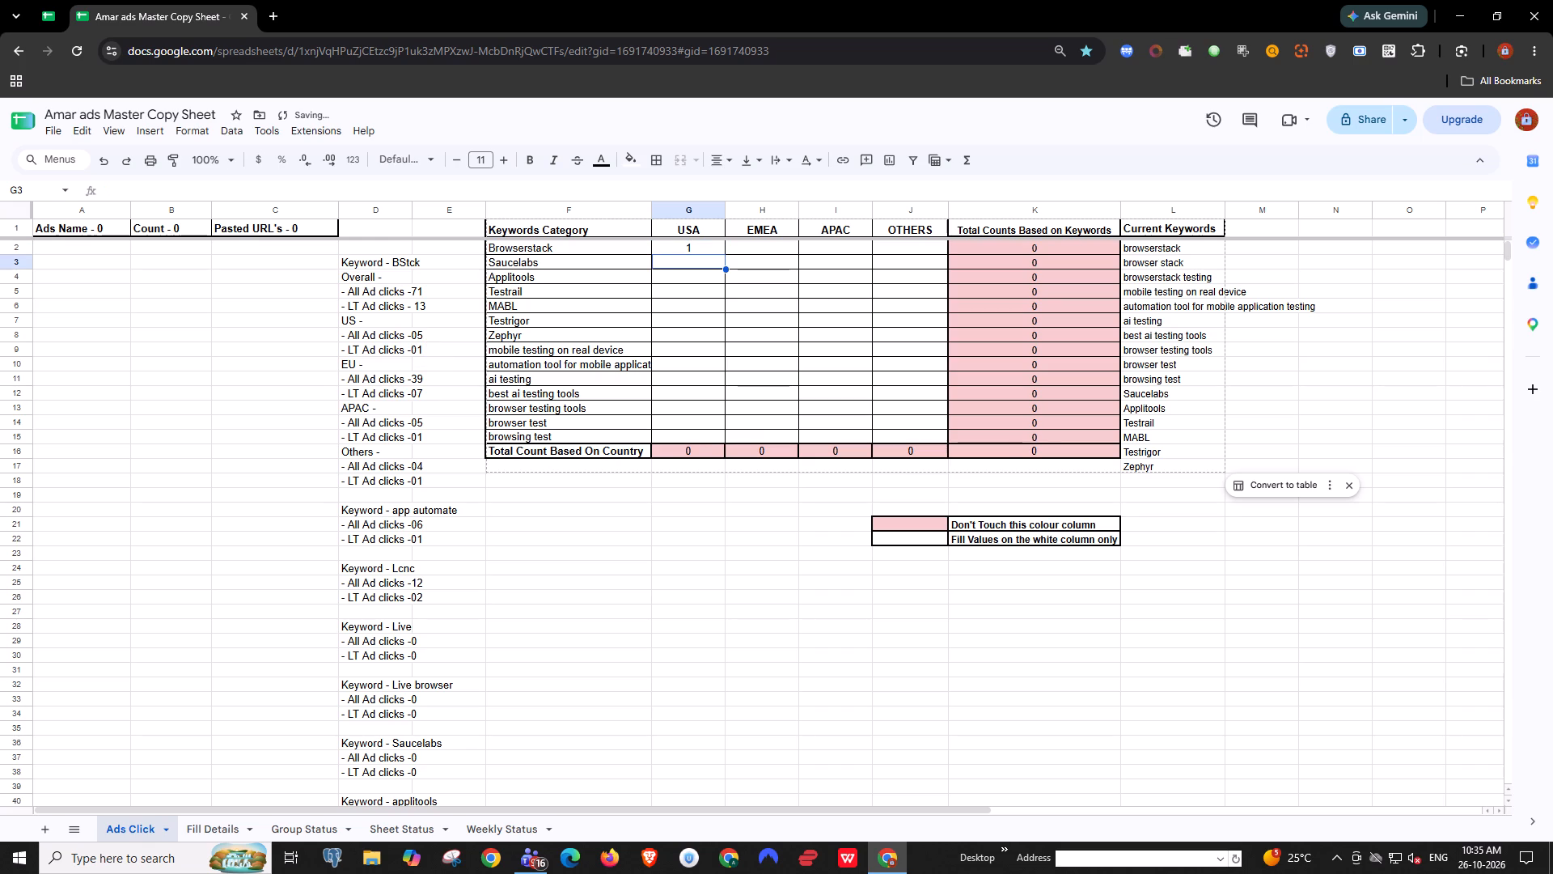
{"action": "left_click", "coordinate": [760, 255]}
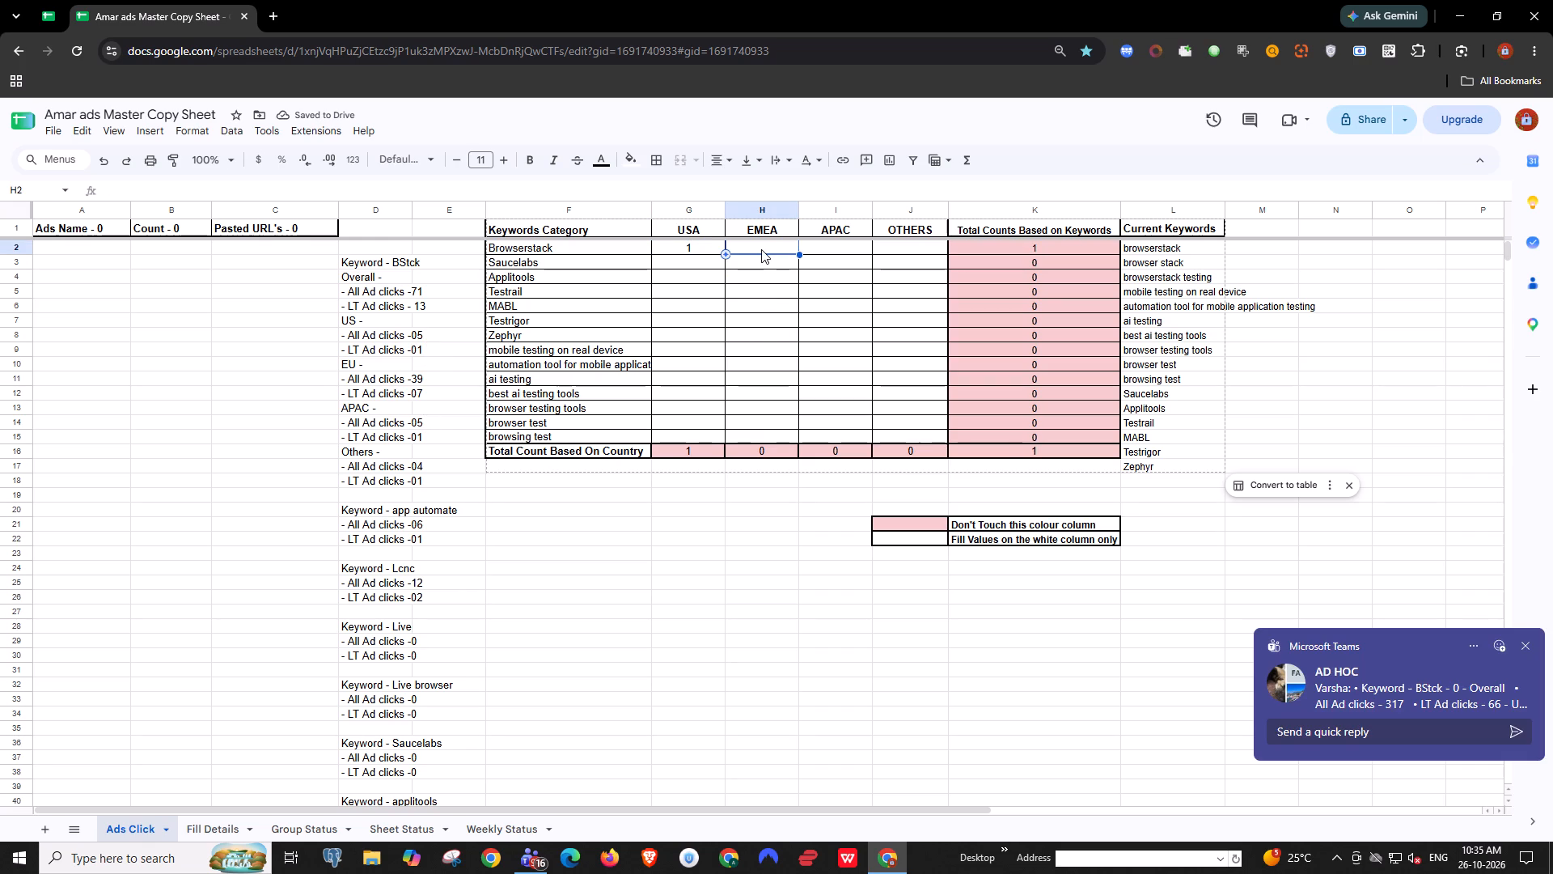
{"action": "key", "text": "7"}
{"action": "left_click", "coordinate": [823, 241]}
{"action": "left_click", "coordinate": [827, 244]}
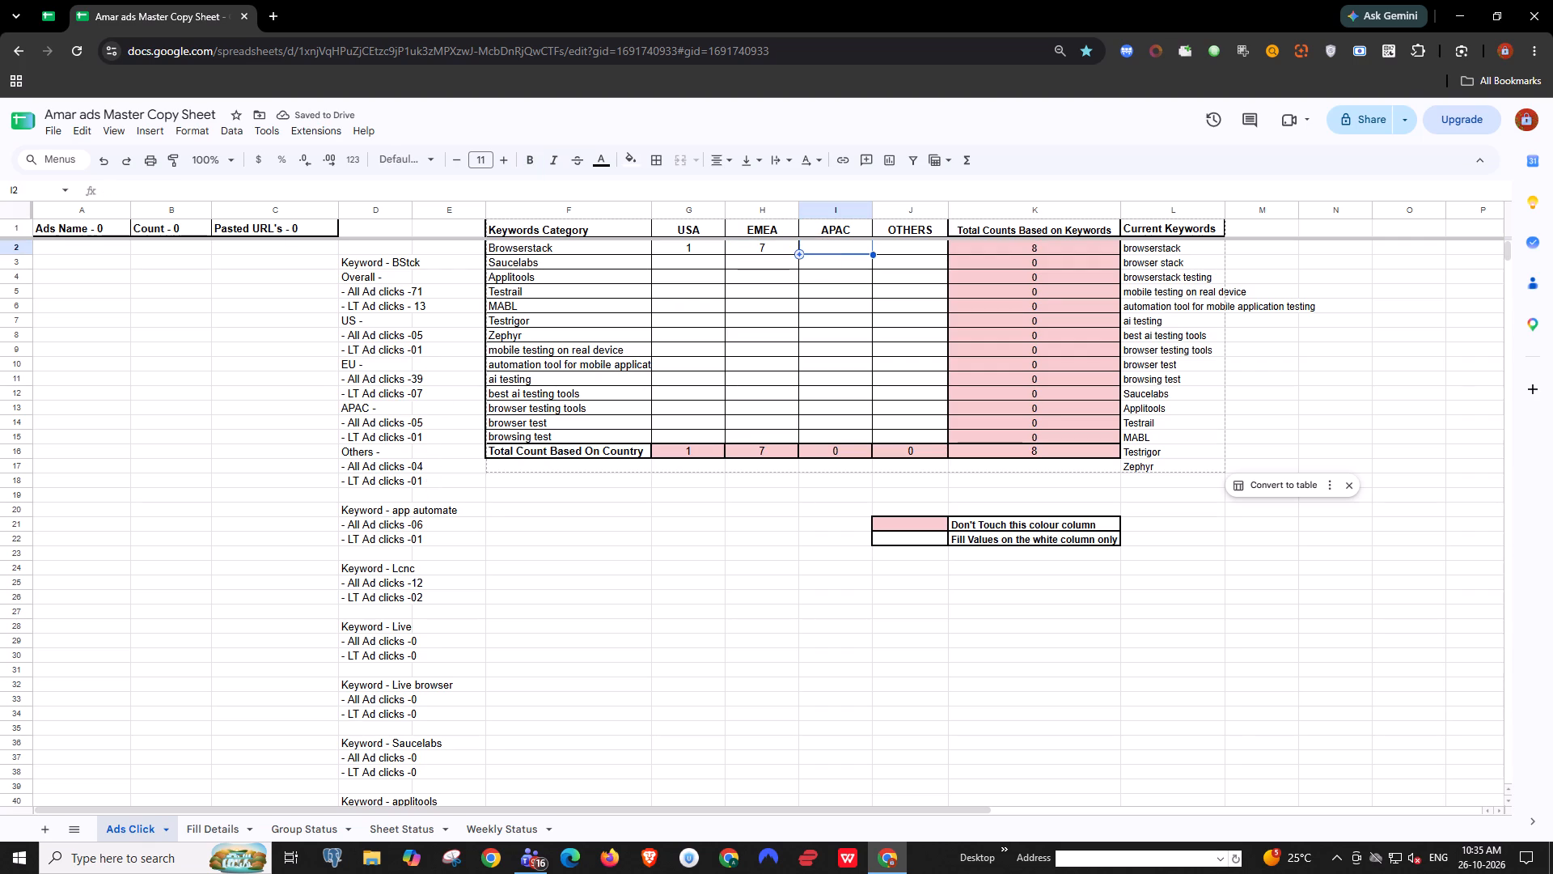
{"action": "key", "text": "1"}
{"action": "key", "text": "Right"}
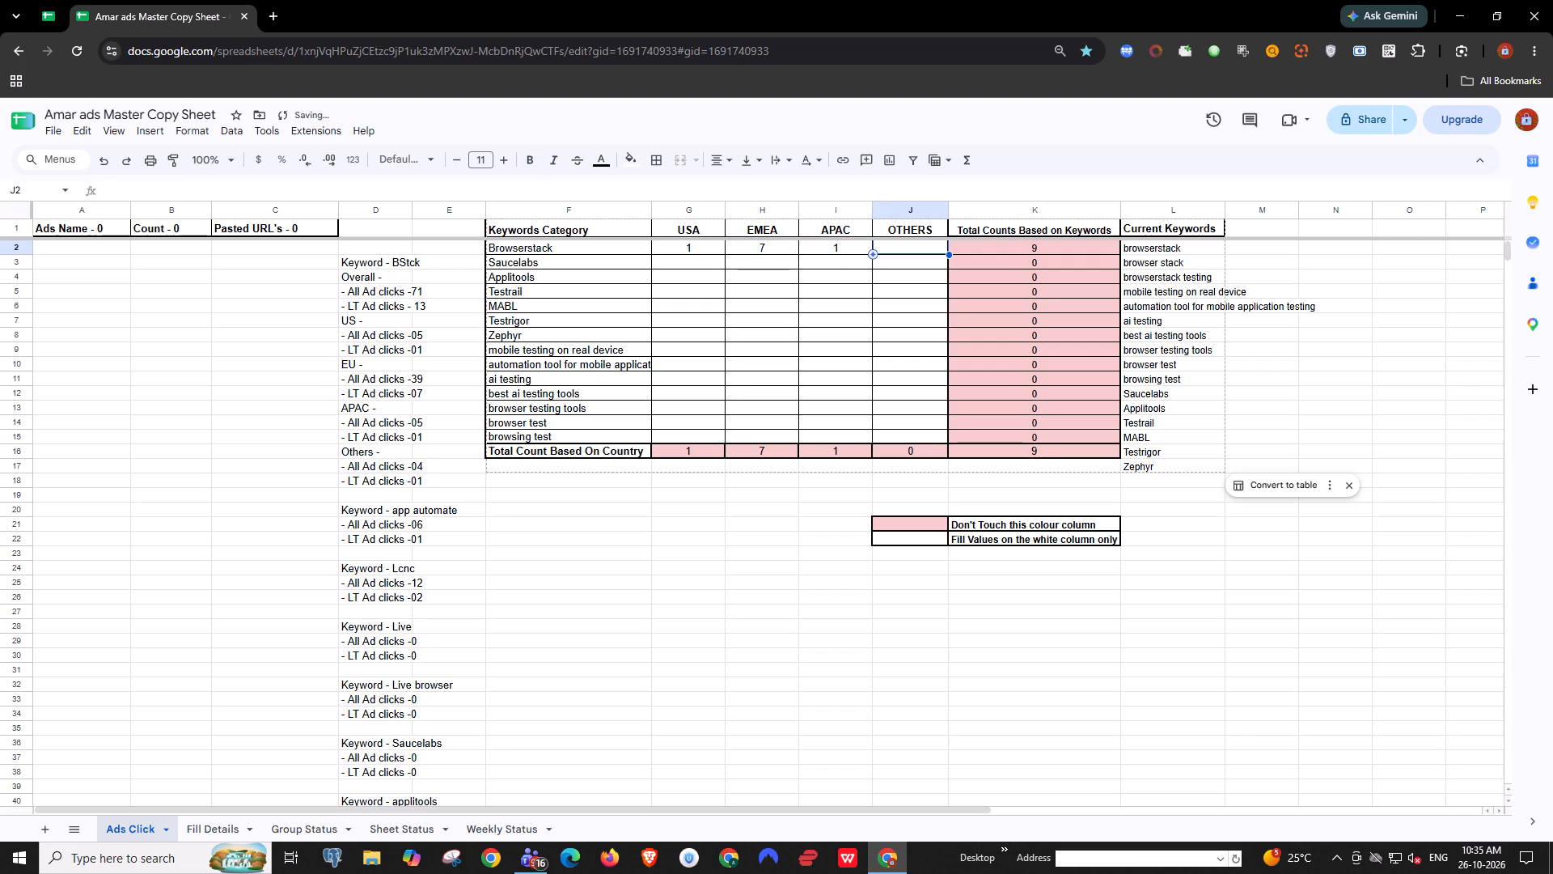
{"action": "key", "text": "1"}
{"action": "key", "text": "Return"}
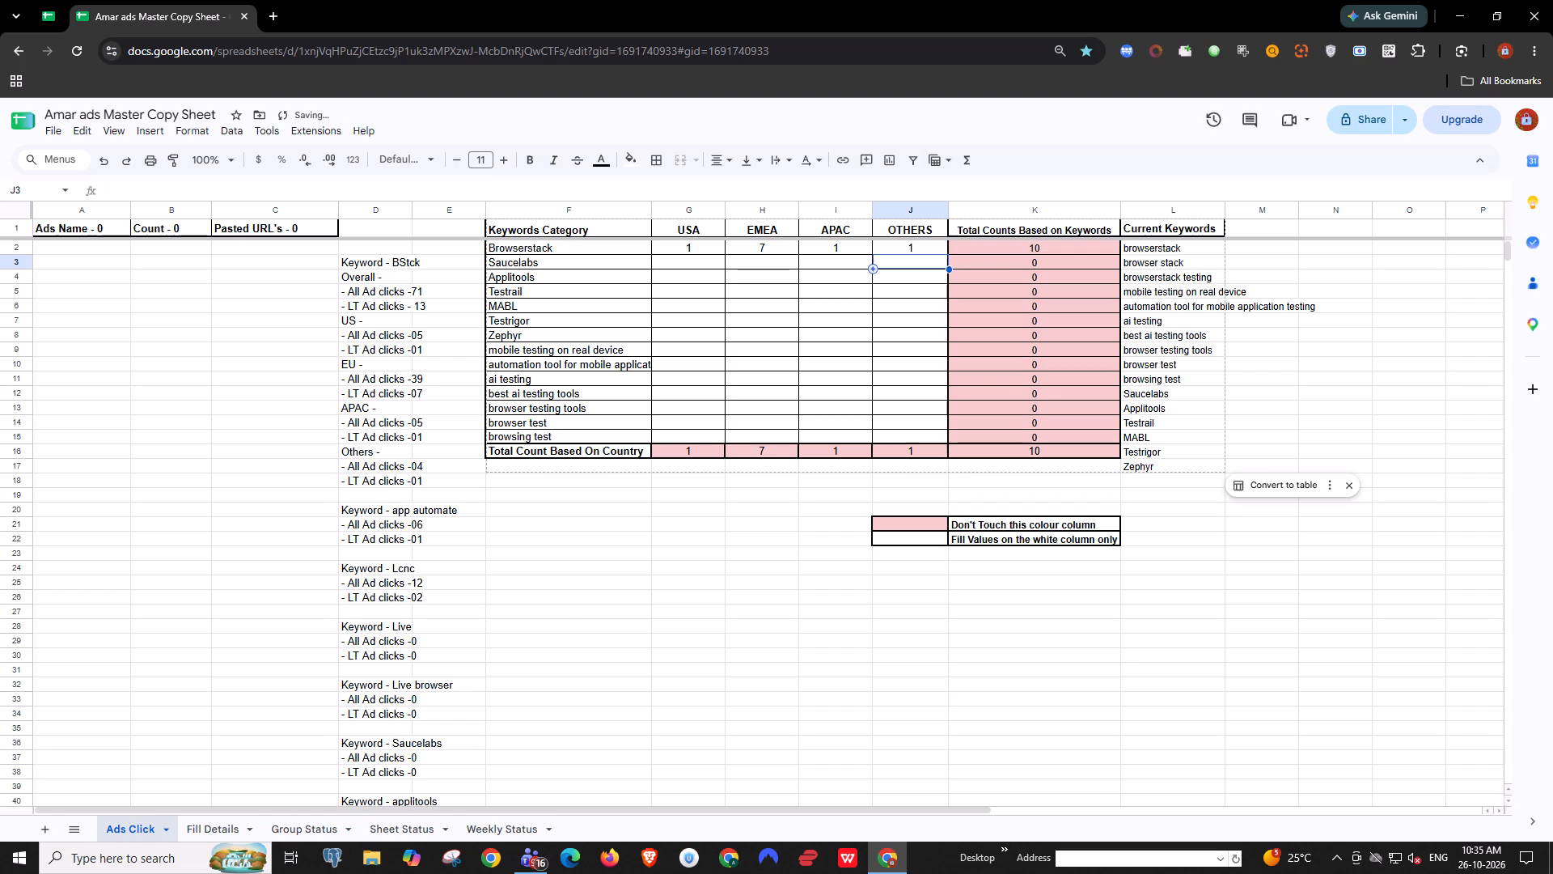
Check the pasted status block and fill the Saucelabs row with 0 for USA, EMEA, APAC and OTHERS.
{"action": "scroll", "coordinate": [387, 546], "scroll_direction": "down", "scroll_amount": 4}
{"action": "scroll", "coordinate": [389, 625], "scroll_direction": "down", "scroll_amount": 2}
{"action": "scroll", "coordinate": [388, 456], "scroll_direction": "up", "scroll_amount": 1}
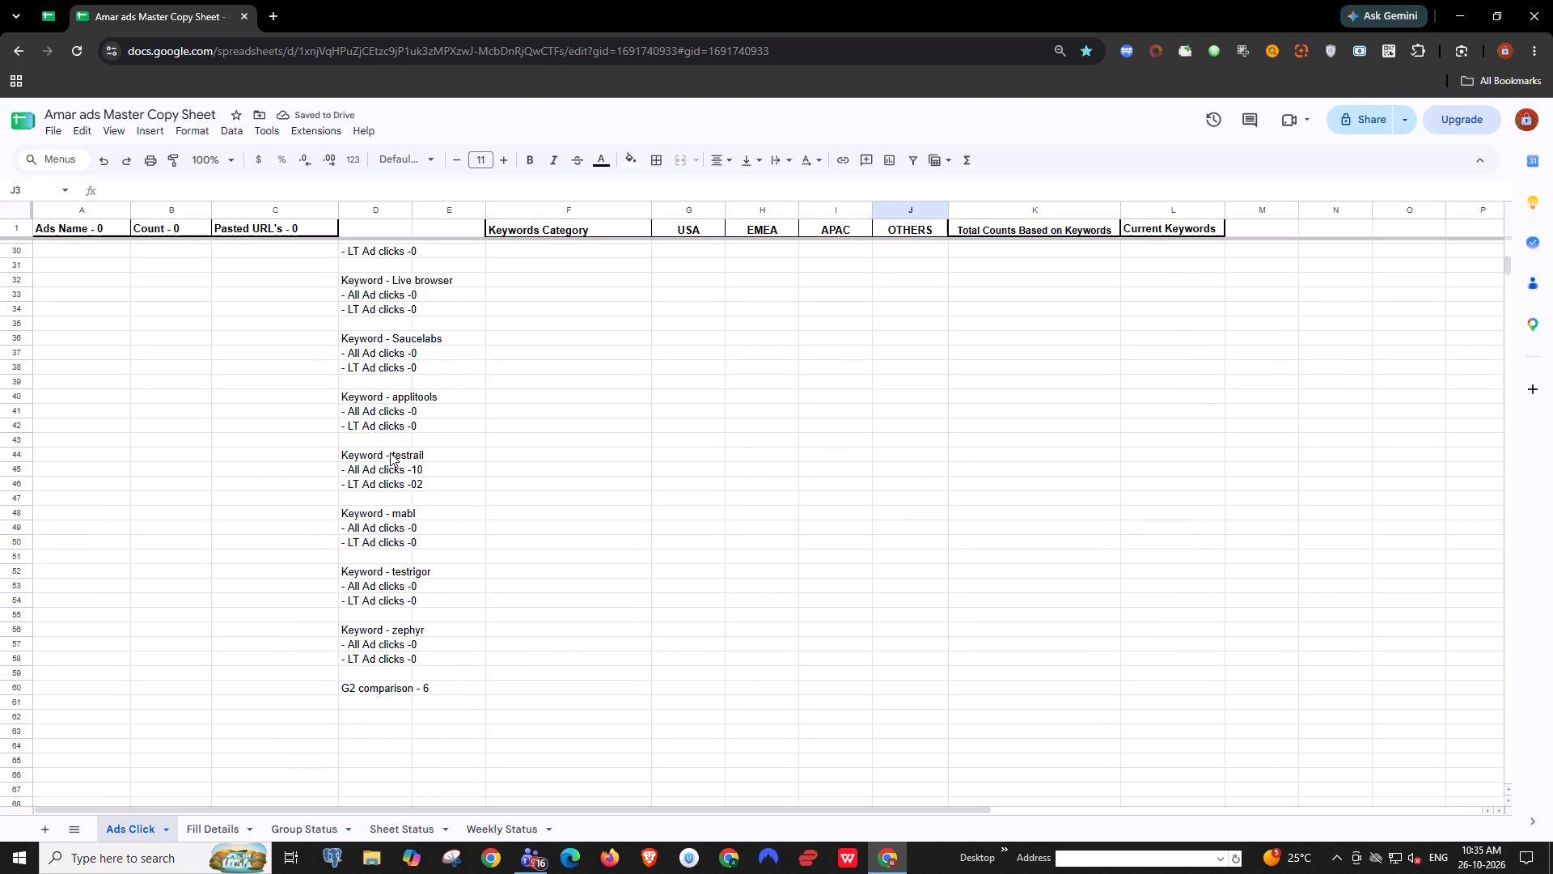
{"action": "scroll", "coordinate": [423, 453], "scroll_direction": "up", "scroll_amount": 1}
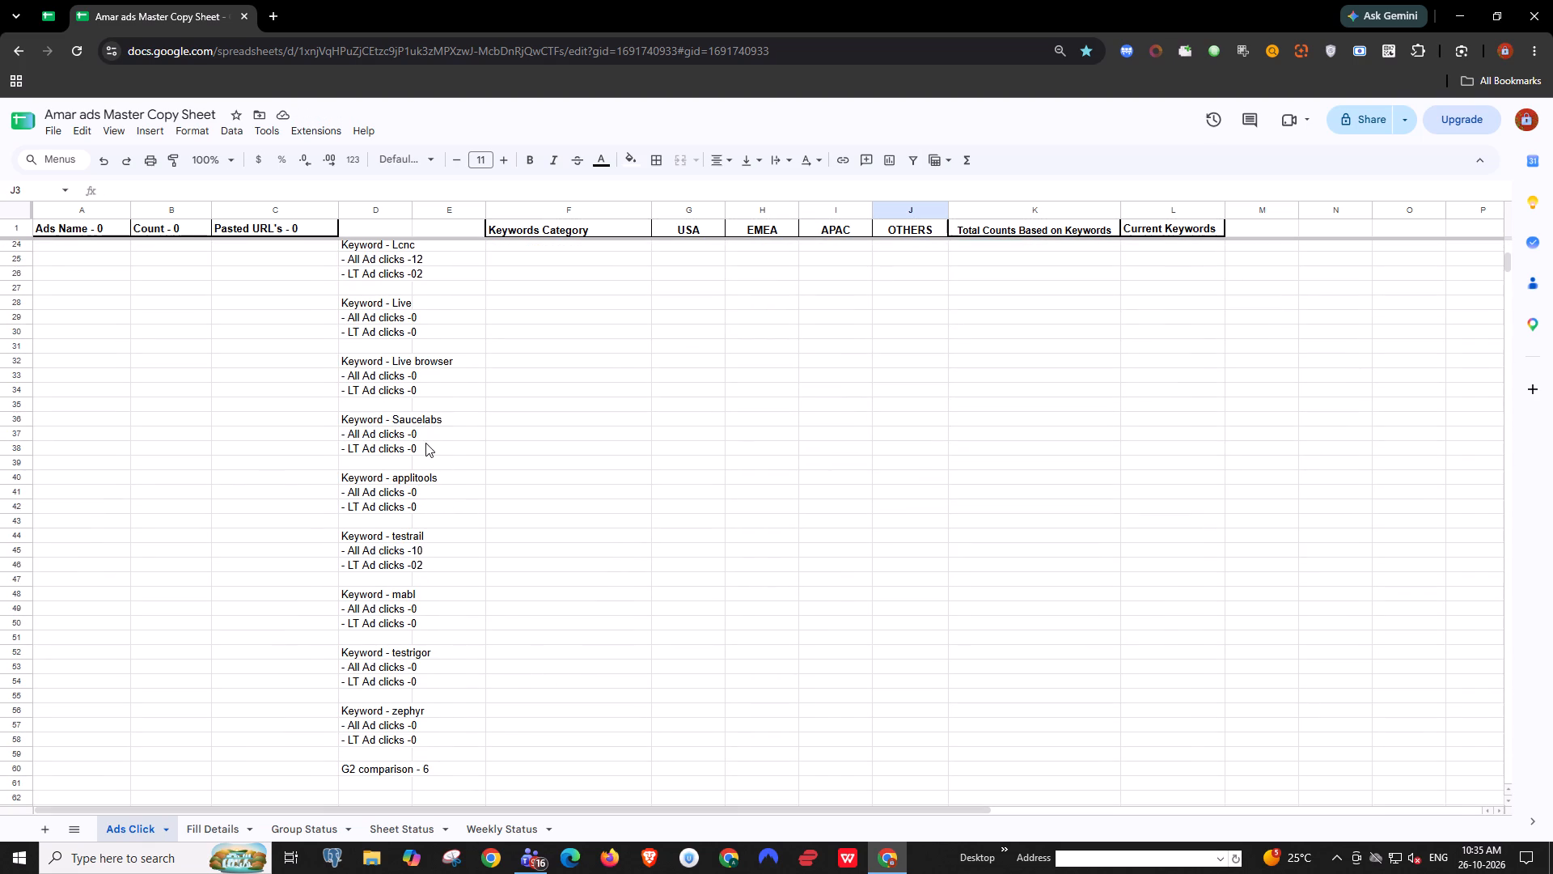
{"action": "scroll", "coordinate": [608, 465], "scroll_direction": "up", "scroll_amount": 4}
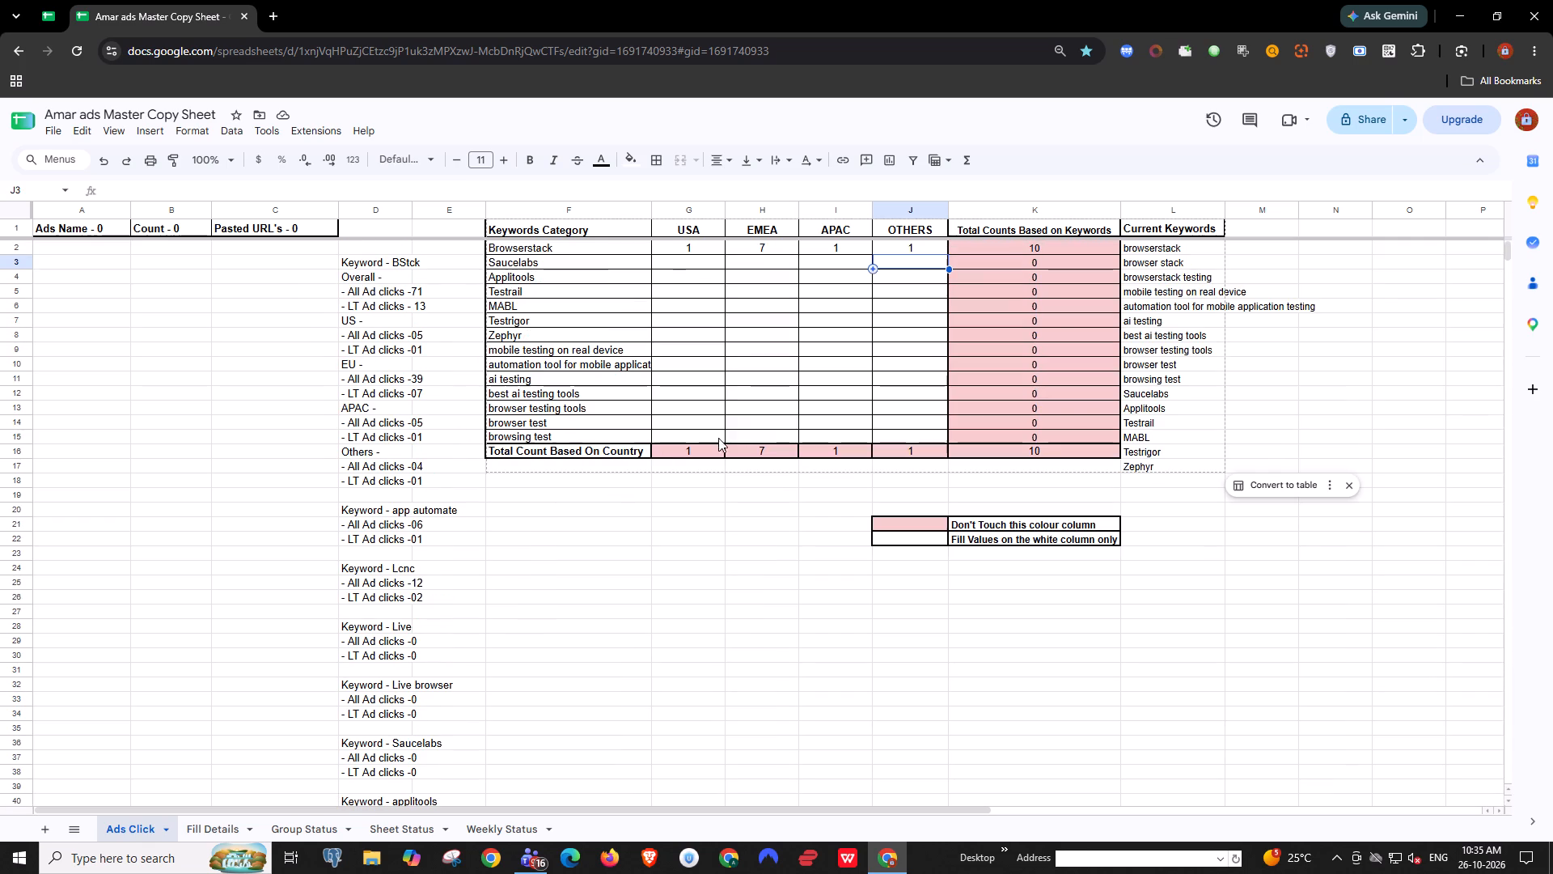
{"action": "left_click", "coordinate": [694, 266]}
{"action": "key", "text": "0"}
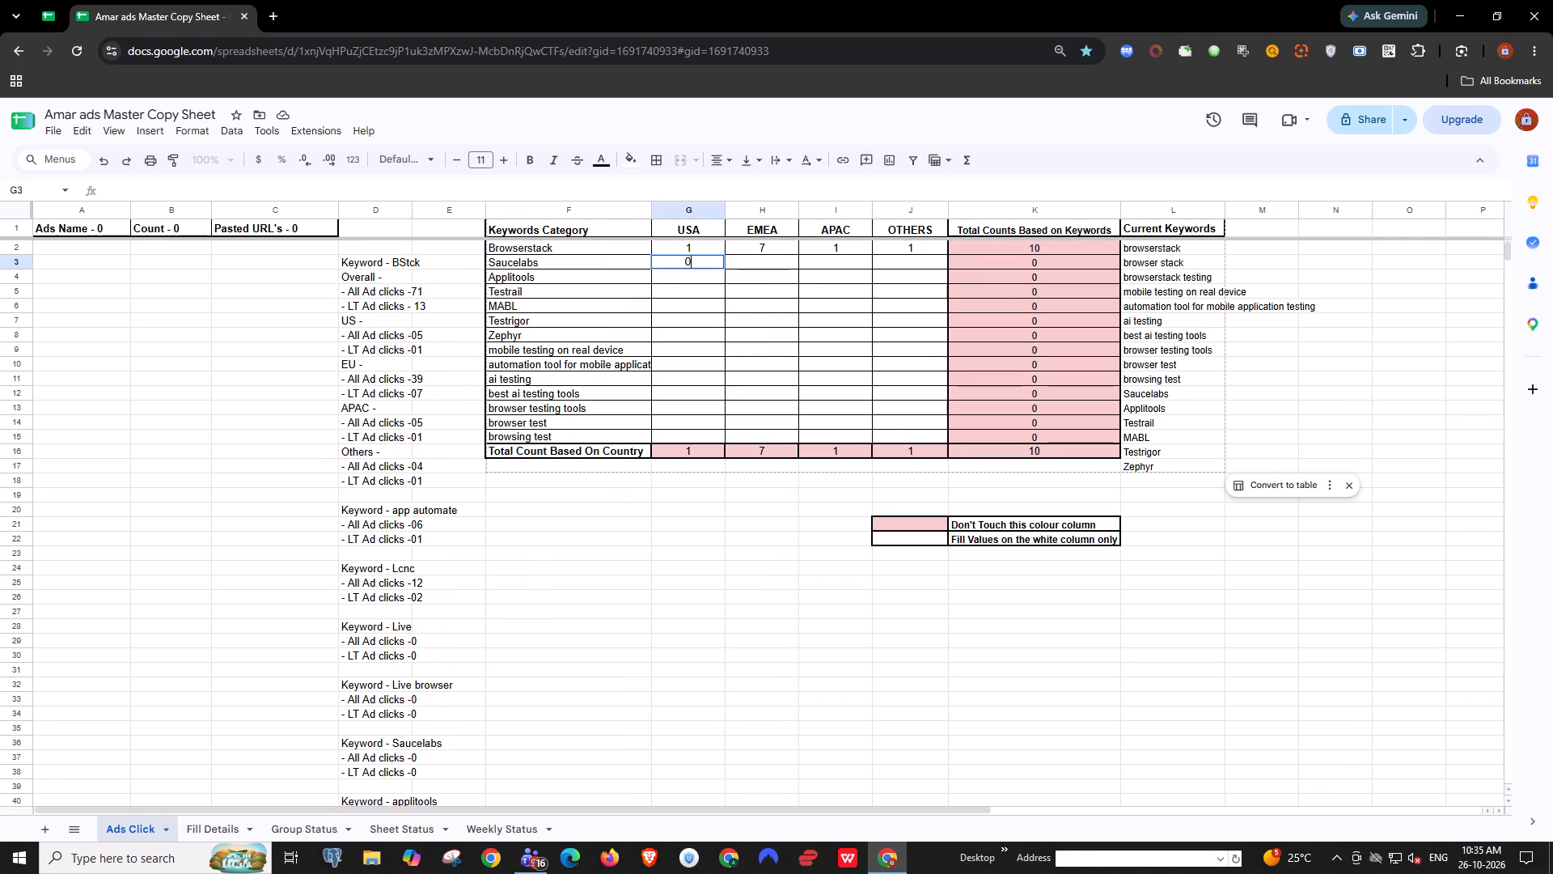
{"action": "key", "text": "Return"}
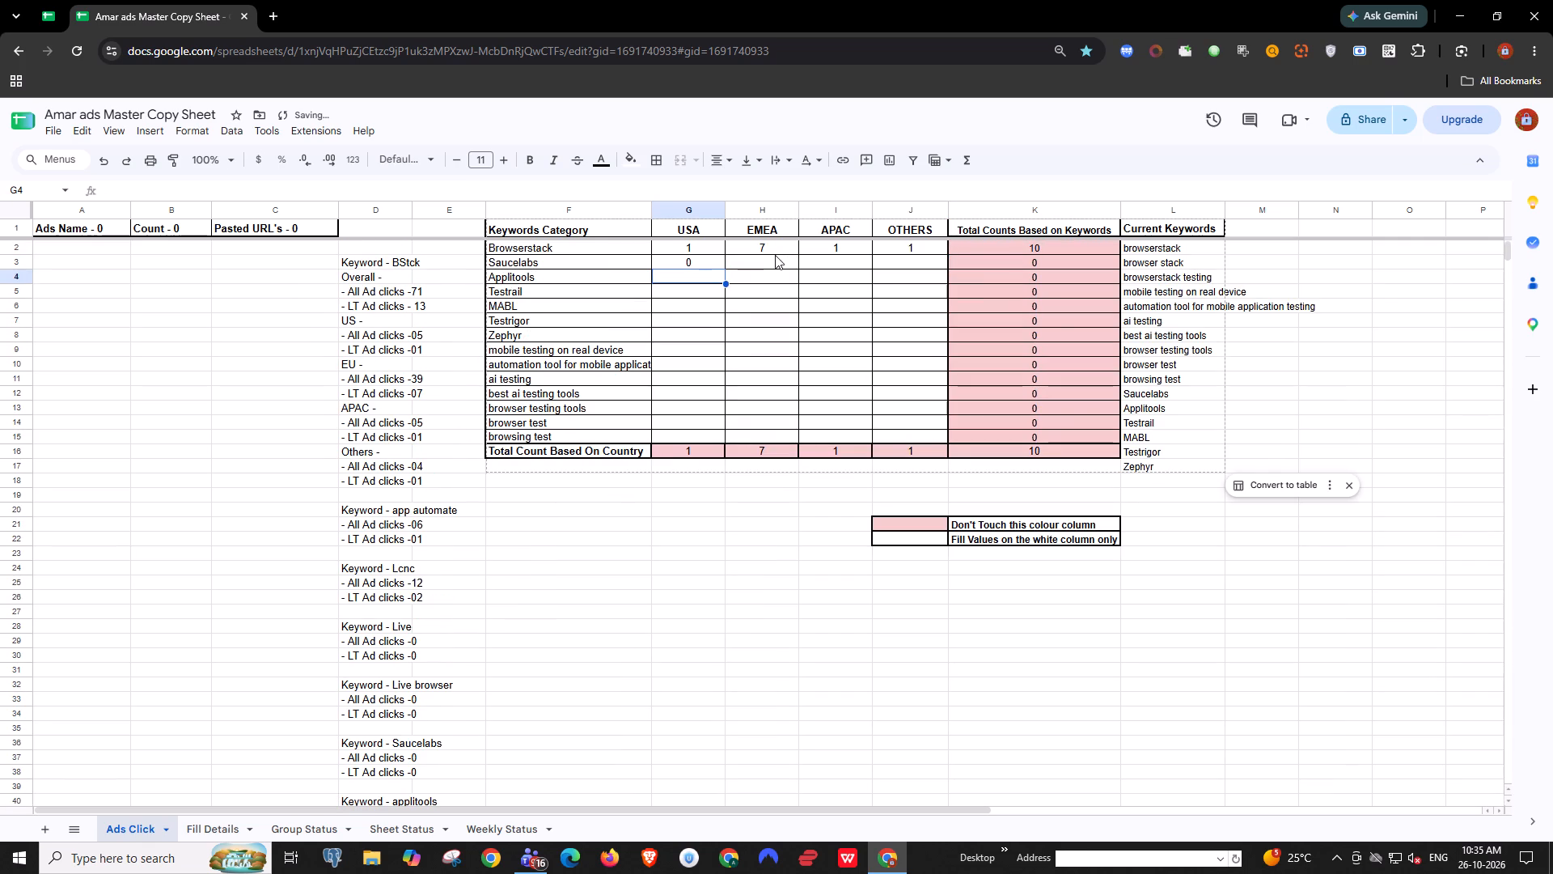
{"action": "left_click", "coordinate": [768, 274]}
{"action": "left_click", "coordinate": [777, 263]}
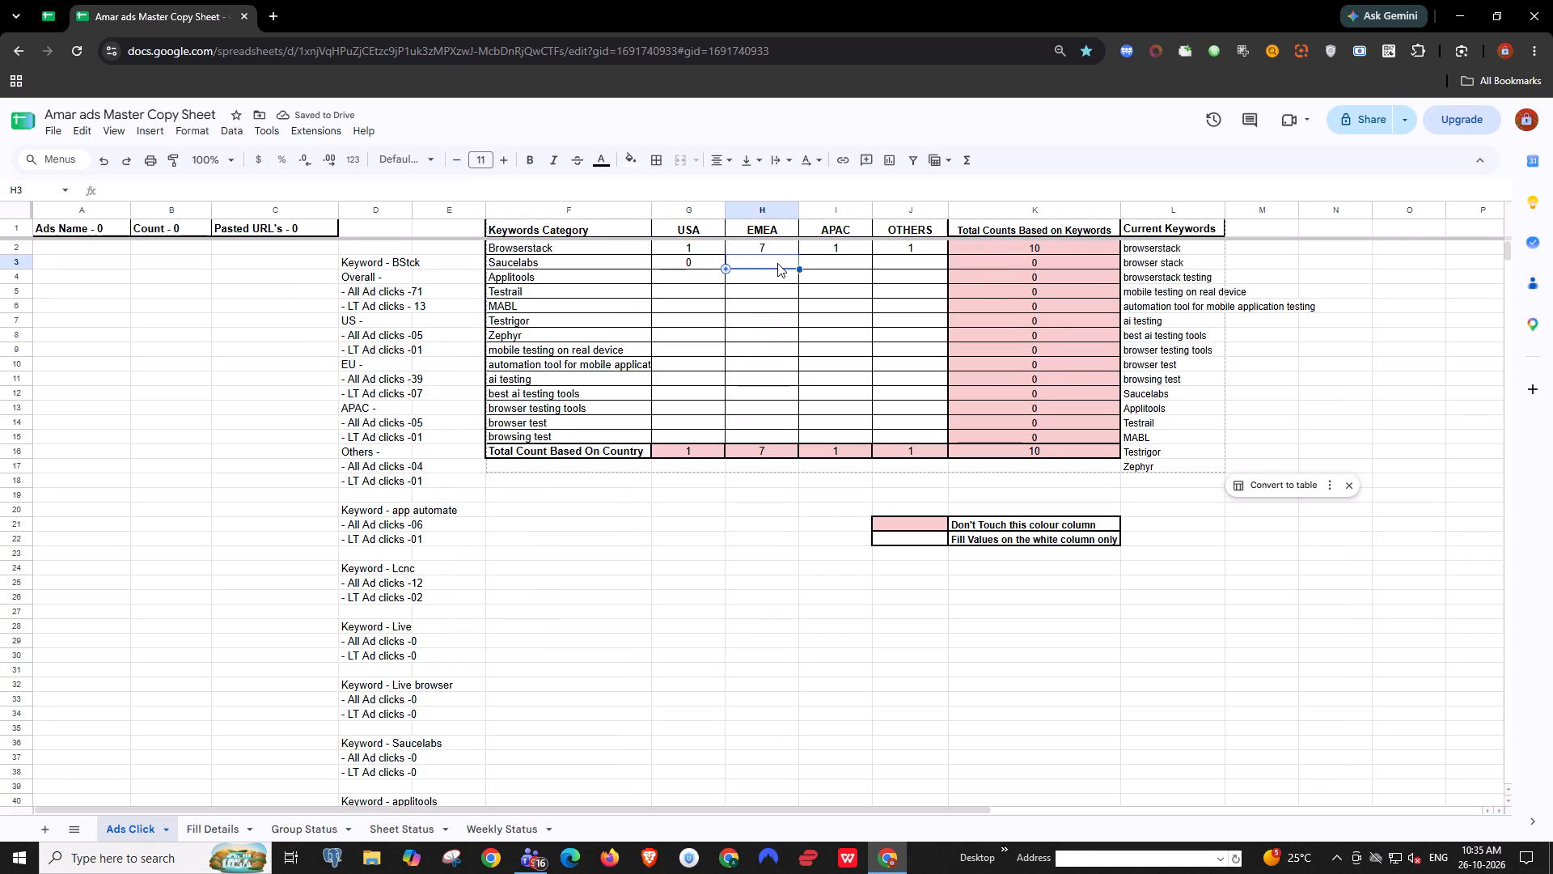
{"action": "key", "text": "0"}
{"action": "key", "text": "Right"}
{"action": "key", "text": "0"}
{"action": "key", "text": "Right"}
{"action": "key", "text": "0"}
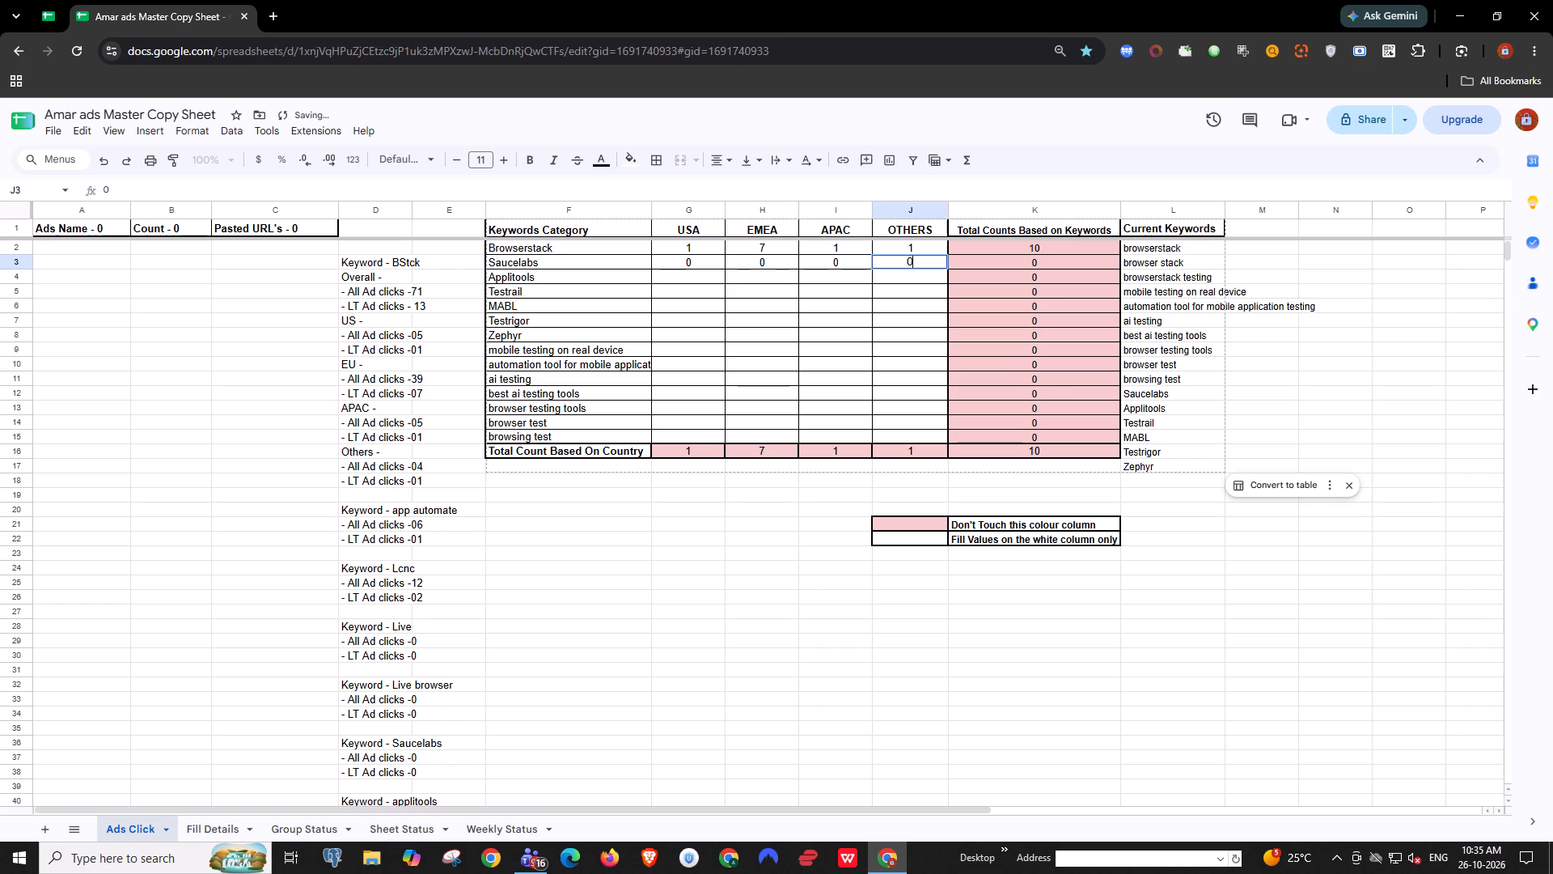
{"action": "left_click", "coordinate": [563, 274]}
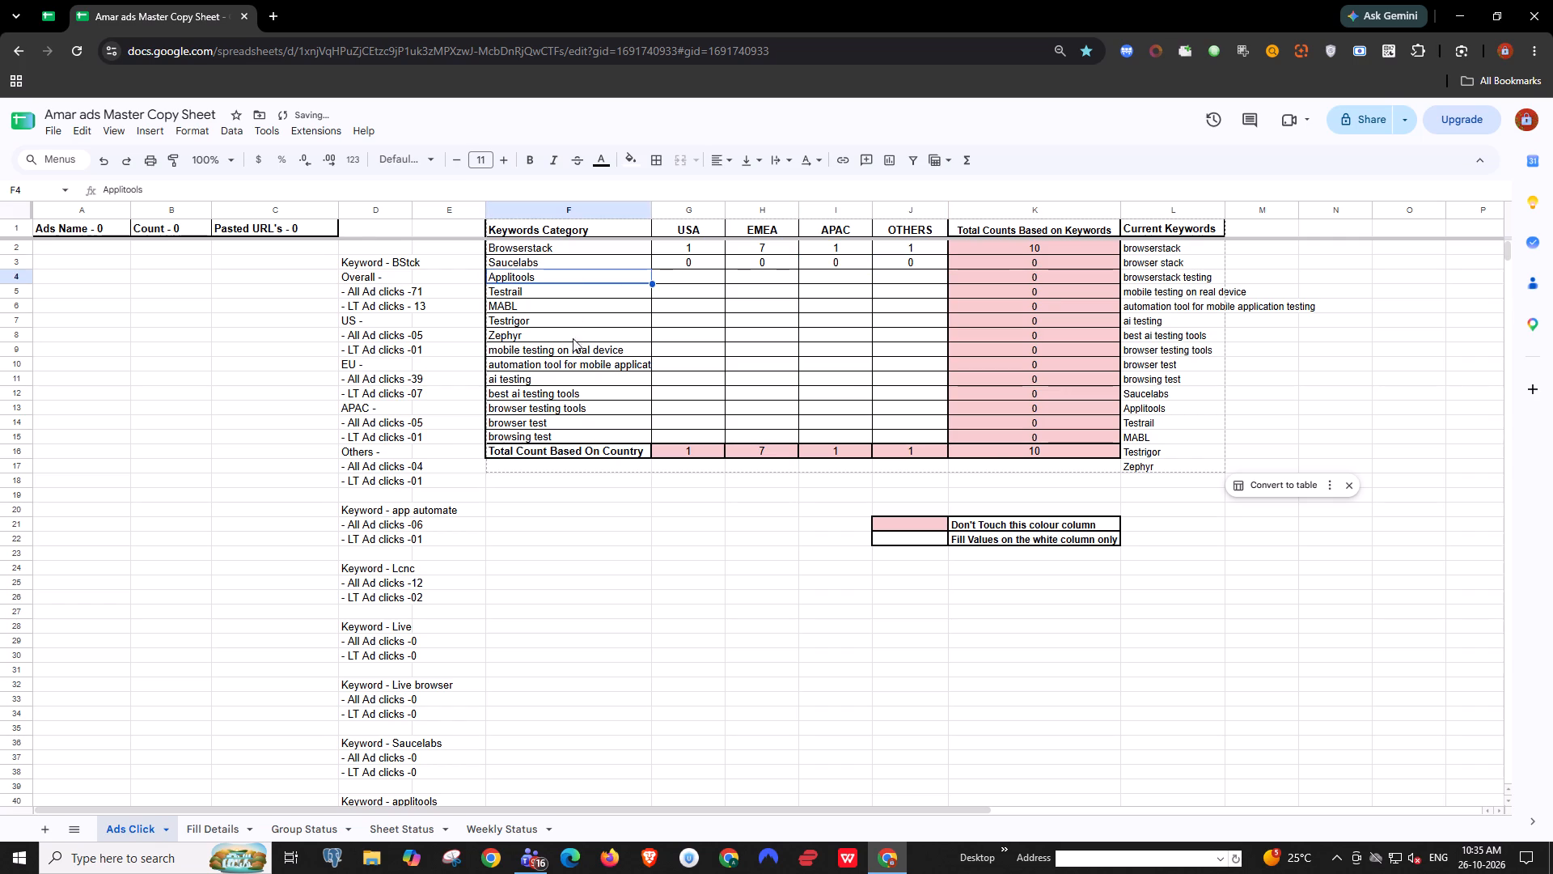
Fill the Applitools row with 0 in all four regions by filling down from the Saucelabs row.
{"action": "scroll", "coordinate": [469, 561], "scroll_direction": "down", "scroll_amount": 2}
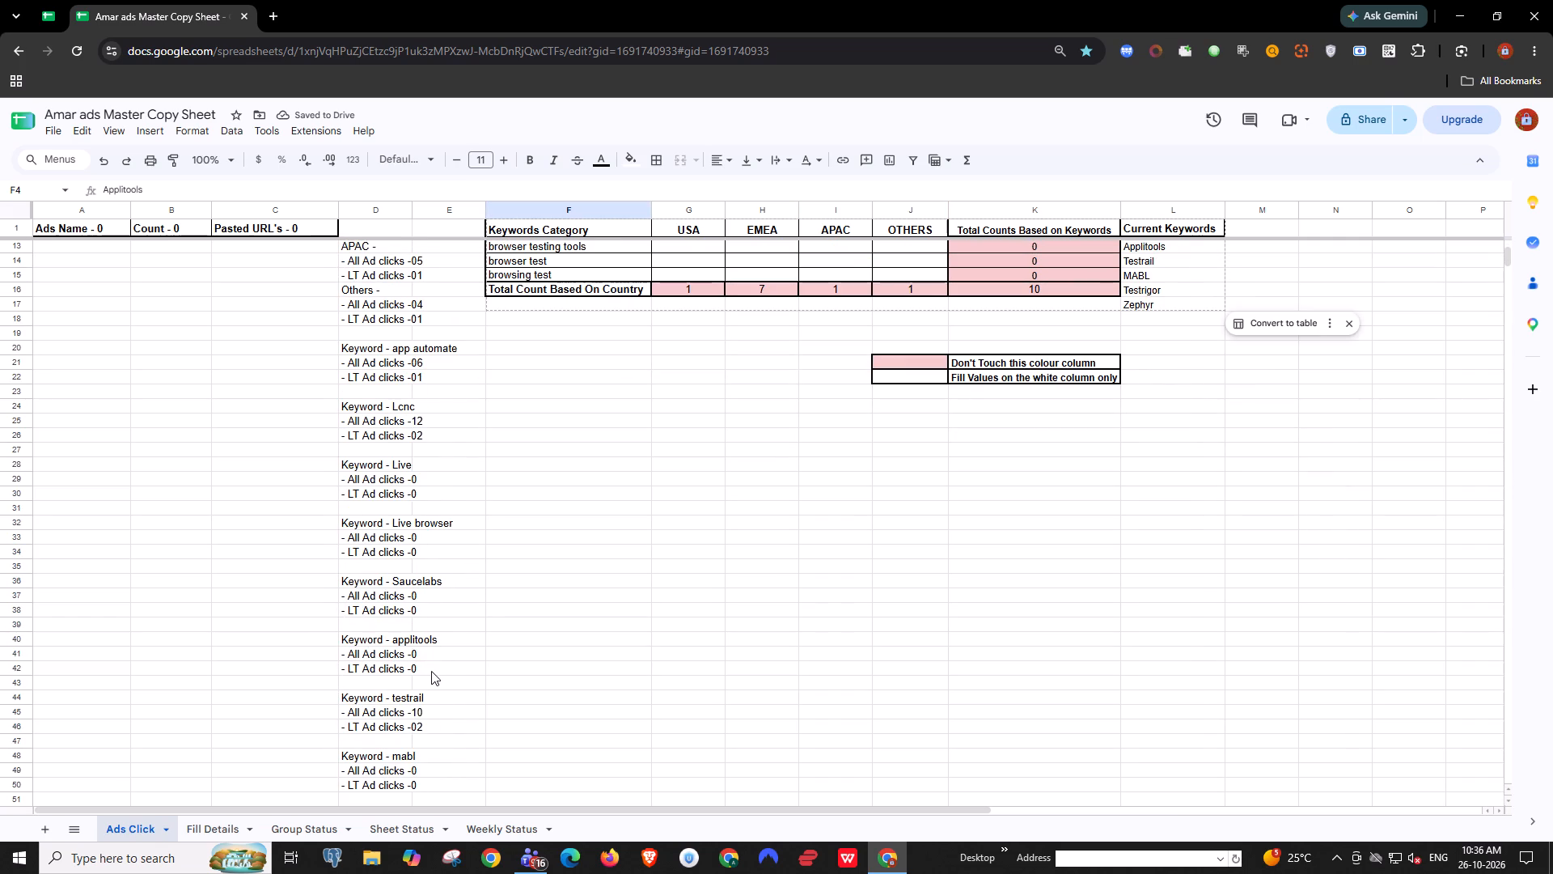
{"action": "scroll", "coordinate": [518, 609], "scroll_direction": "up", "scroll_amount": 2}
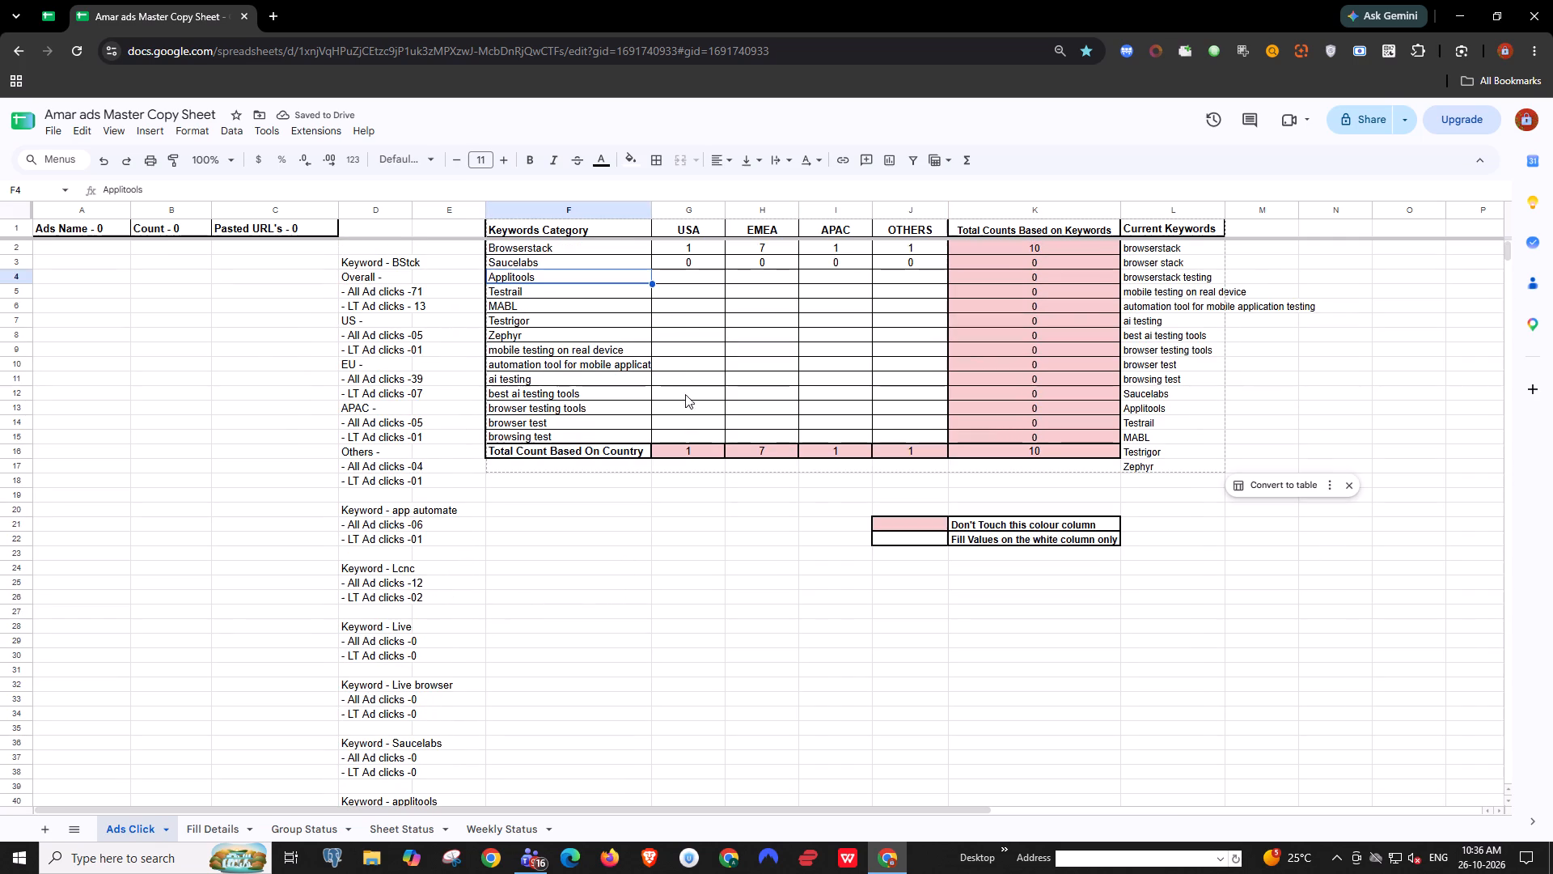
{"action": "left_click", "coordinate": [701, 279]}
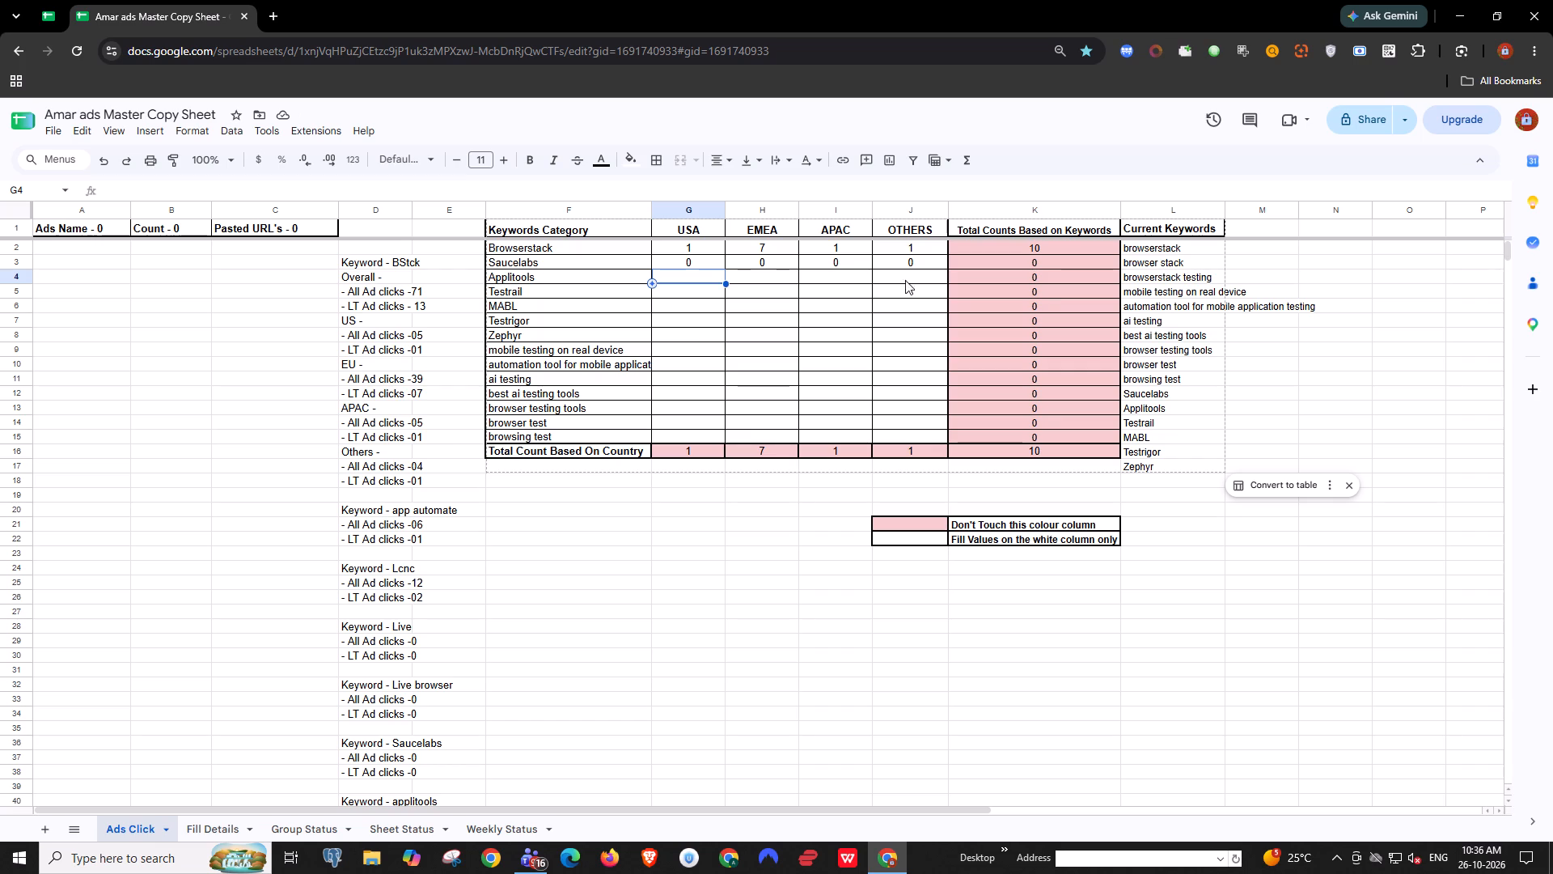
{"action": "left_click", "coordinate": [911, 276], "text": "ctrl"}
{"action": "key", "text": "ctrl+d"}
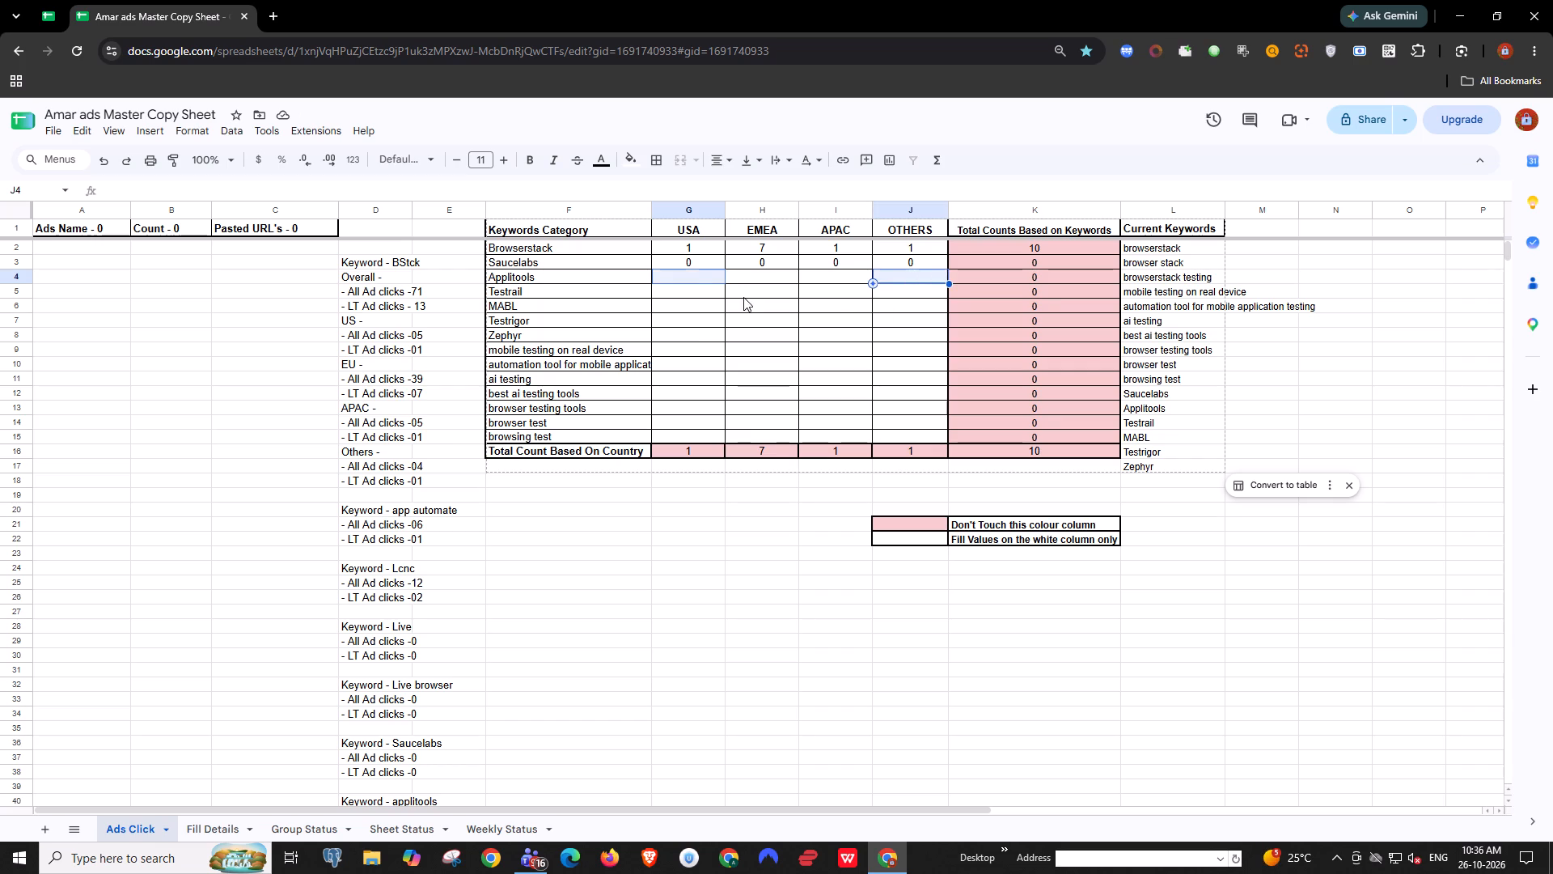
{"action": "left_click_drag", "start_coordinate": [697, 284], "coordinate": [897, 273]}
{"action": "key", "text": "ctrl+d"}
Enter the Testrail counts from the pasted status block as EMEA 1 and APAC 1.
{"action": "left_click", "coordinate": [704, 286]}
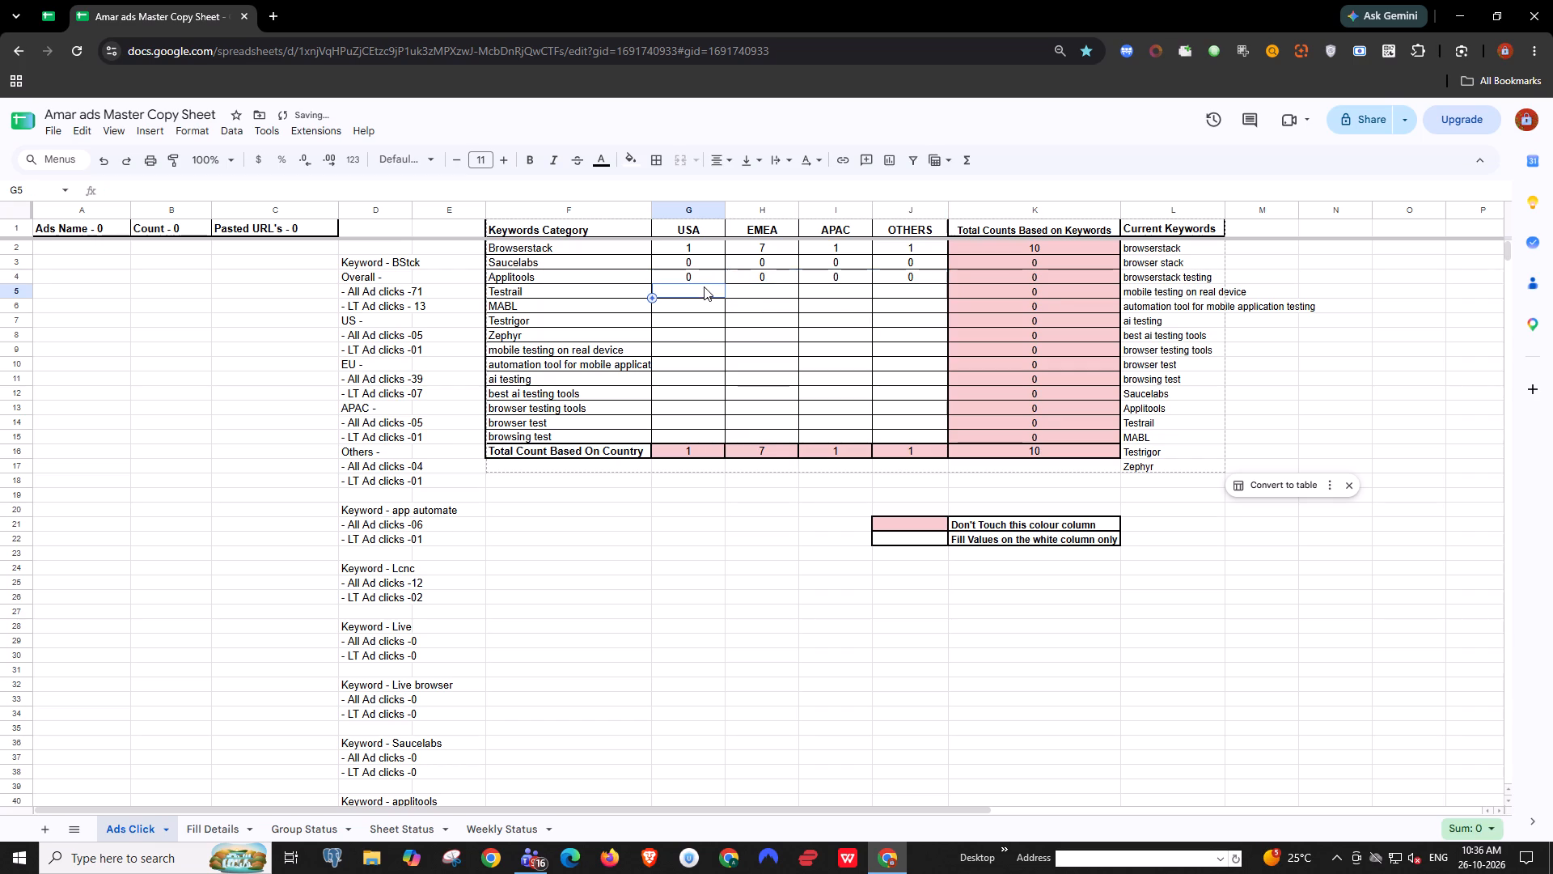
{"action": "scroll", "coordinate": [503, 572], "scroll_direction": "down", "scroll_amount": 4}
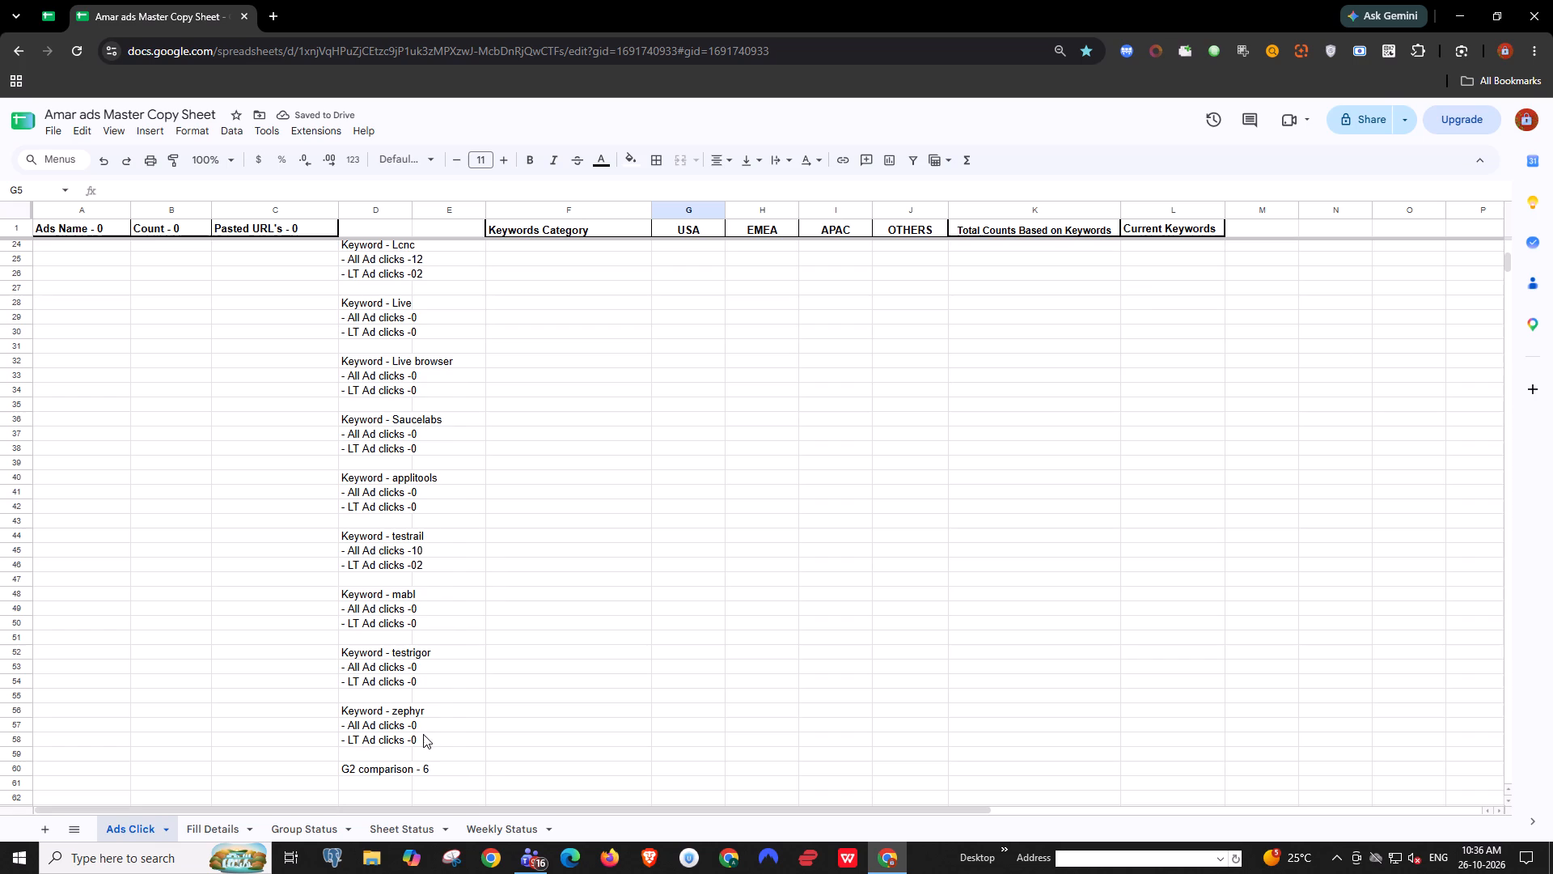
{"action": "scroll", "coordinate": [451, 559], "scroll_direction": "up", "scroll_amount": 1}
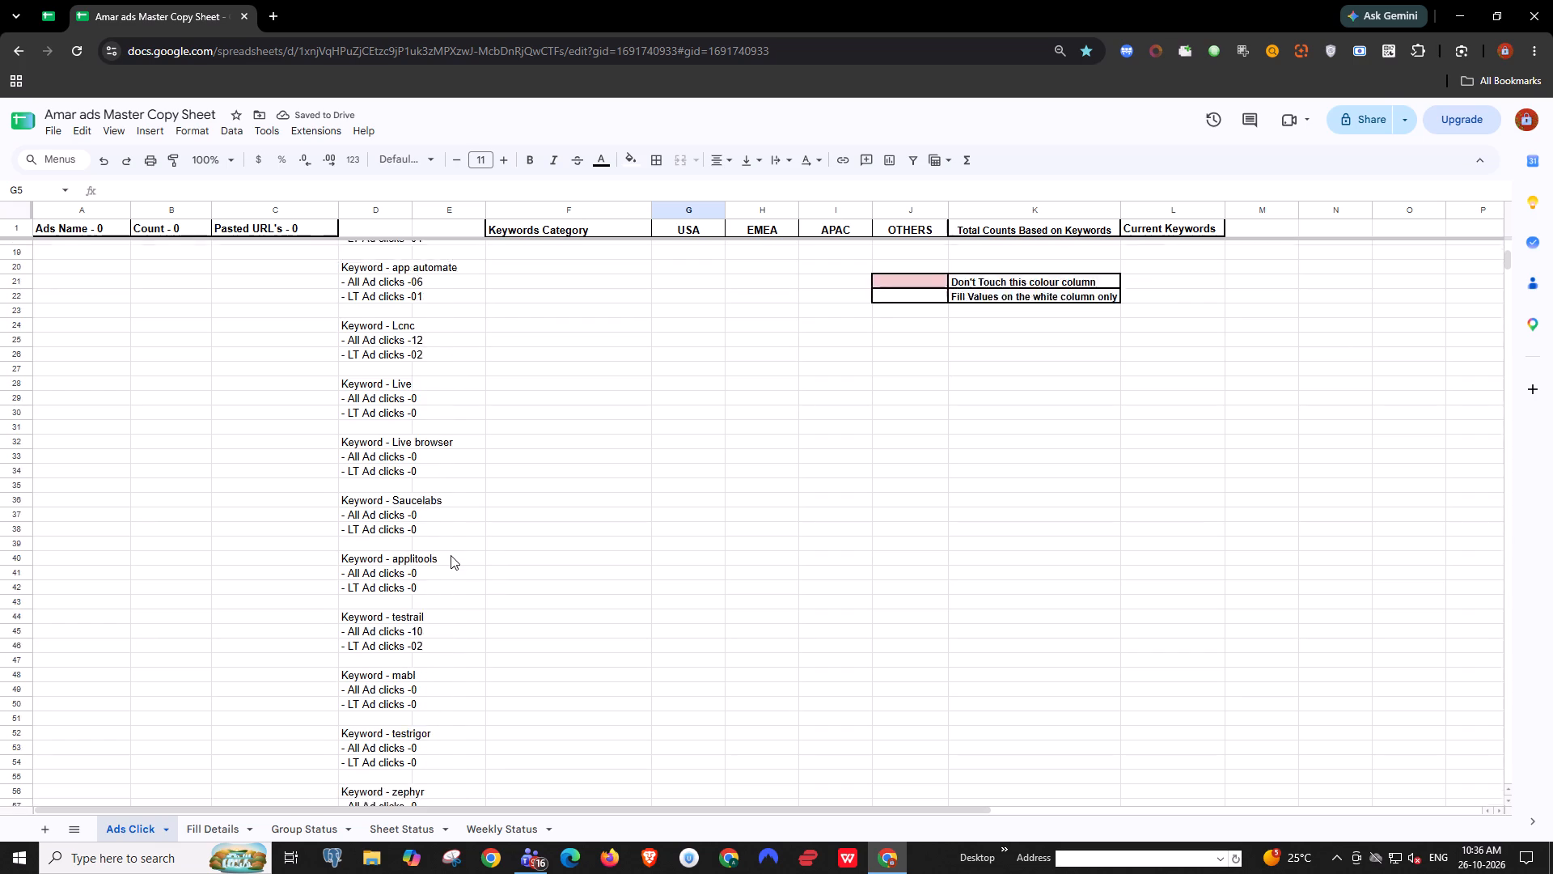
{"action": "scroll", "coordinate": [451, 555], "scroll_direction": "up", "scroll_amount": 1}
{"action": "scroll", "coordinate": [679, 490], "scroll_direction": "up", "scroll_amount": 2}
{"action": "left_click", "coordinate": [751, 287]}
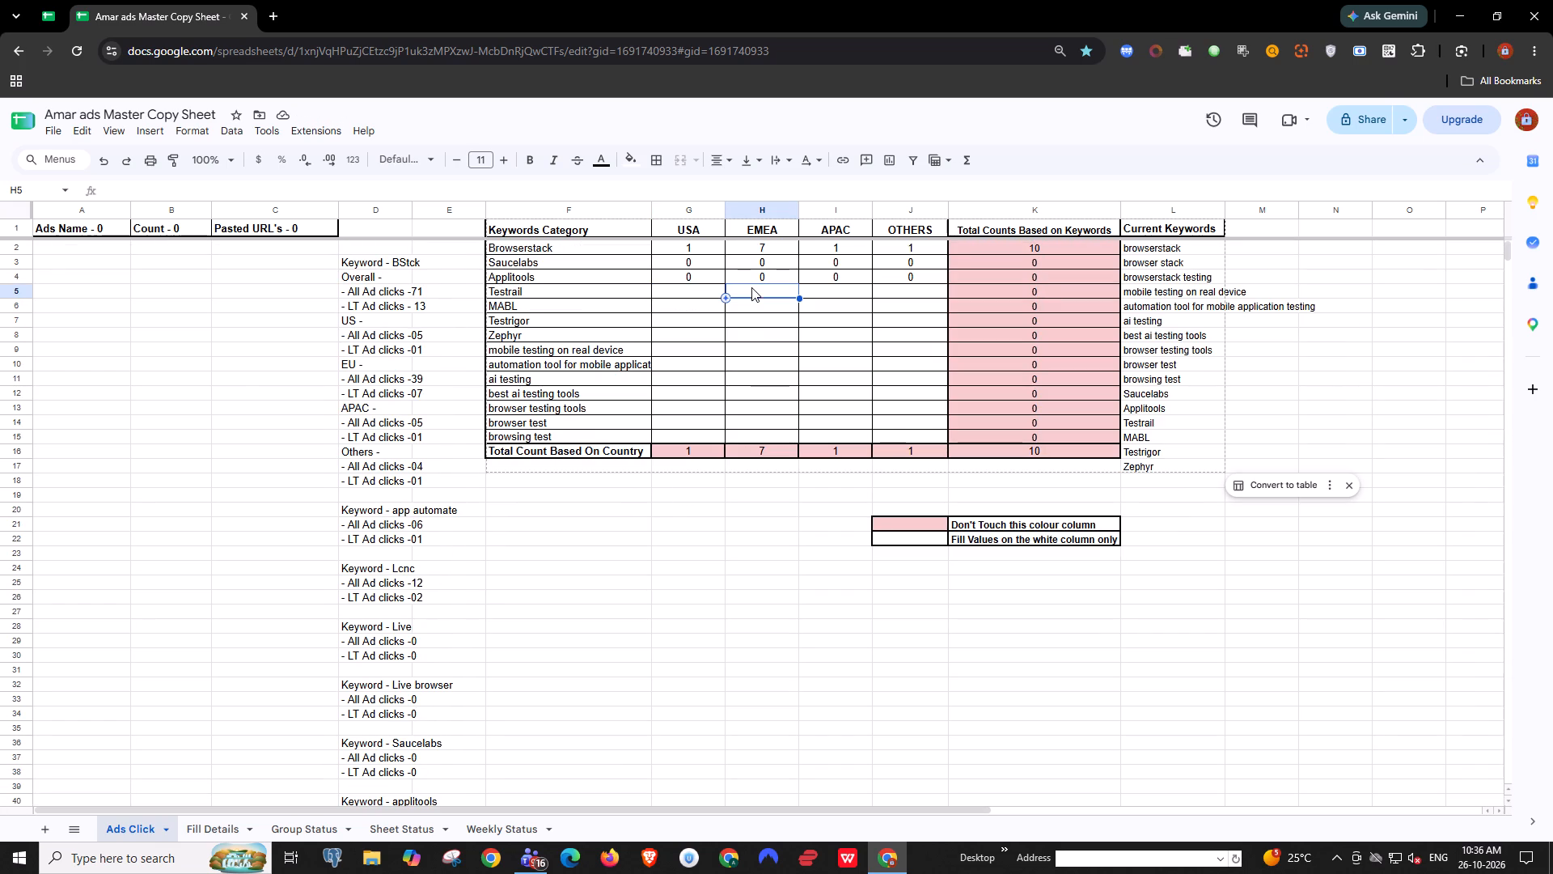
{"action": "key", "text": "1"}
{"action": "key", "text": "Right"}
{"action": "key", "text": "1"}
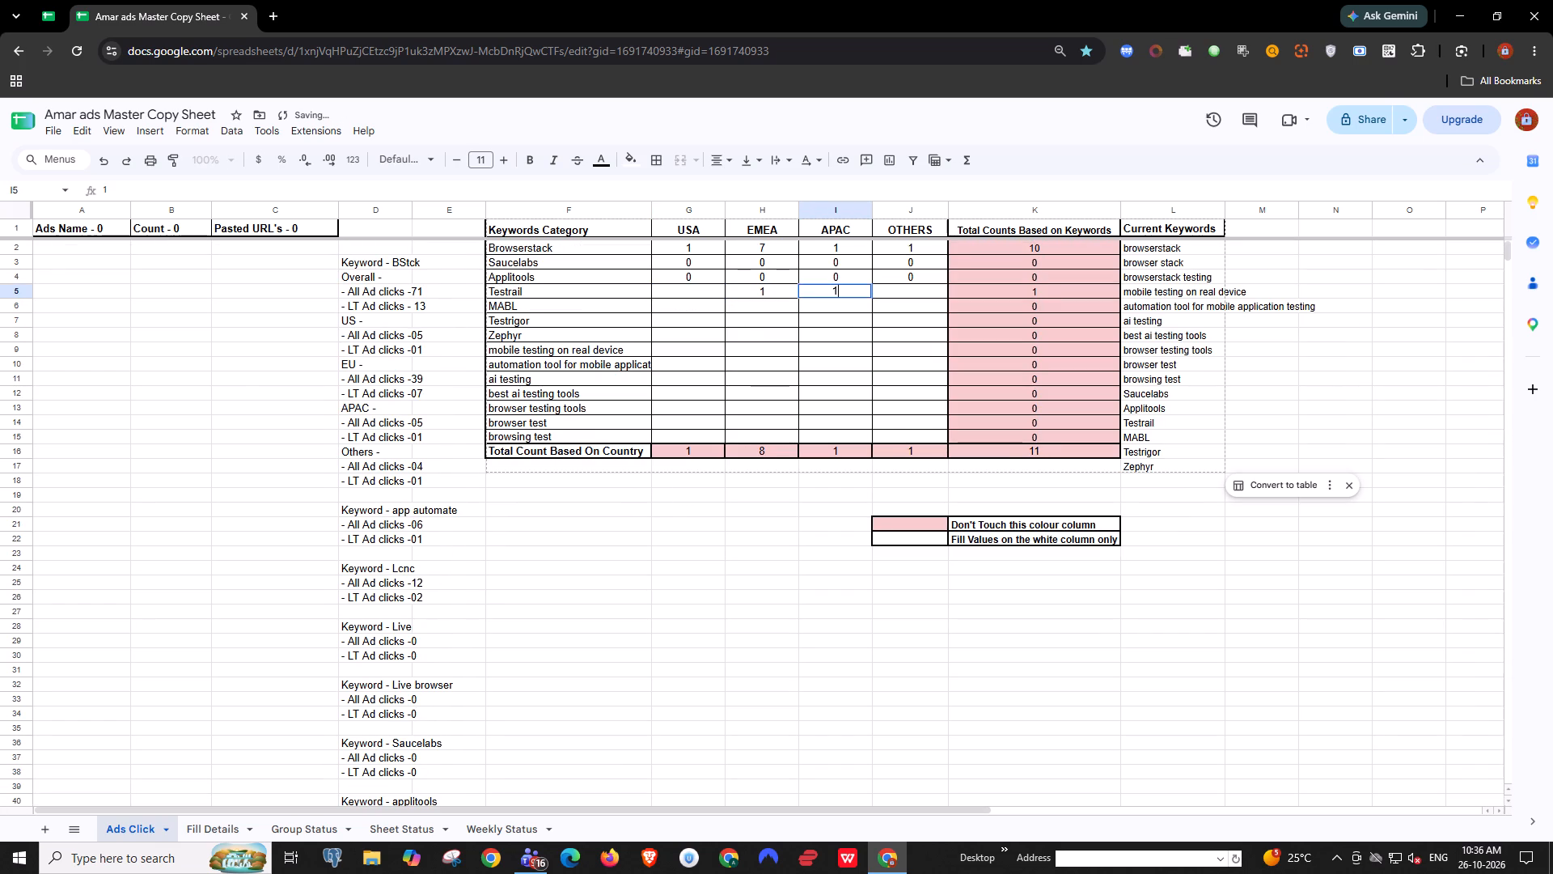
{"action": "key", "text": "Return"}
Enter 1 as the EMEA count for the "automation tool for mobile application testing" keyword.
{"action": "scroll", "coordinate": [517, 558], "scroll_direction": "down", "scroll_amount": 2}
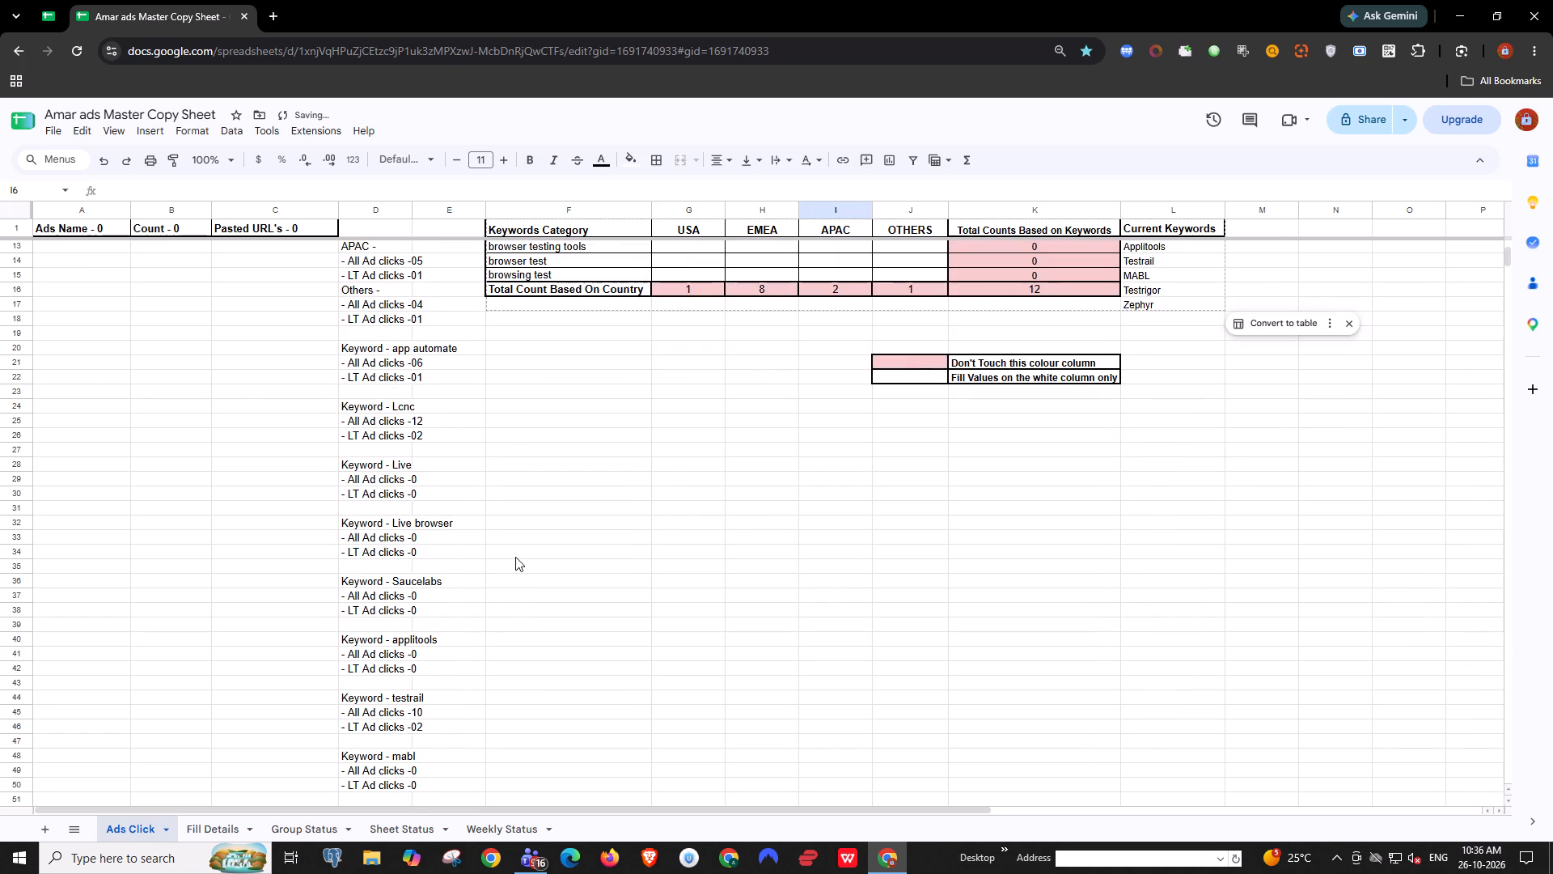
{"action": "scroll", "coordinate": [495, 581], "scroll_direction": "down", "scroll_amount": 1}
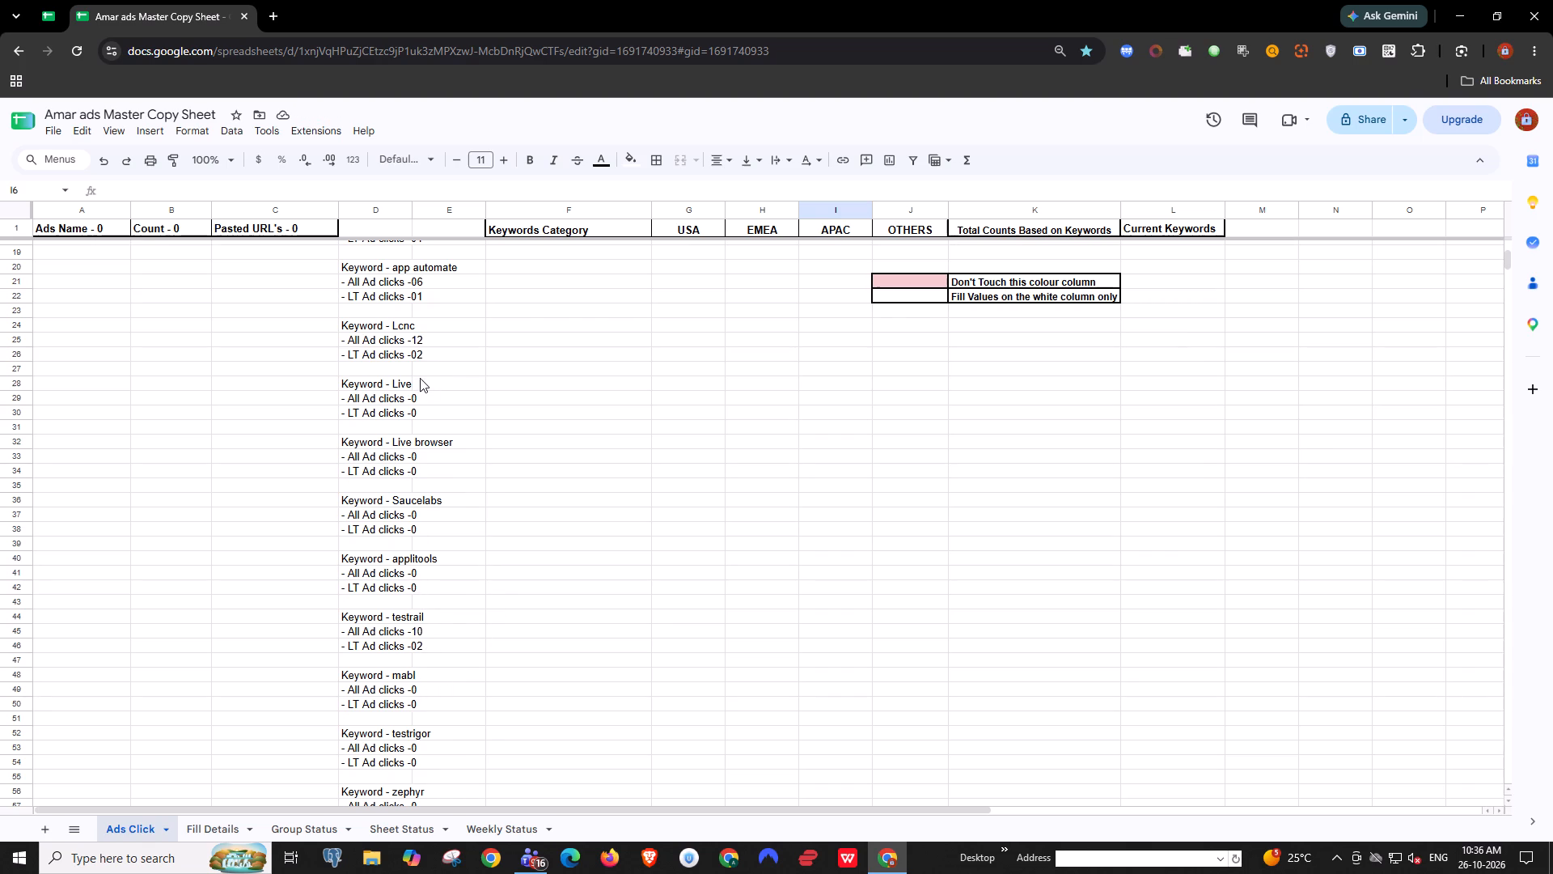
{"action": "scroll", "coordinate": [418, 373], "scroll_direction": "up", "scroll_amount": 1}
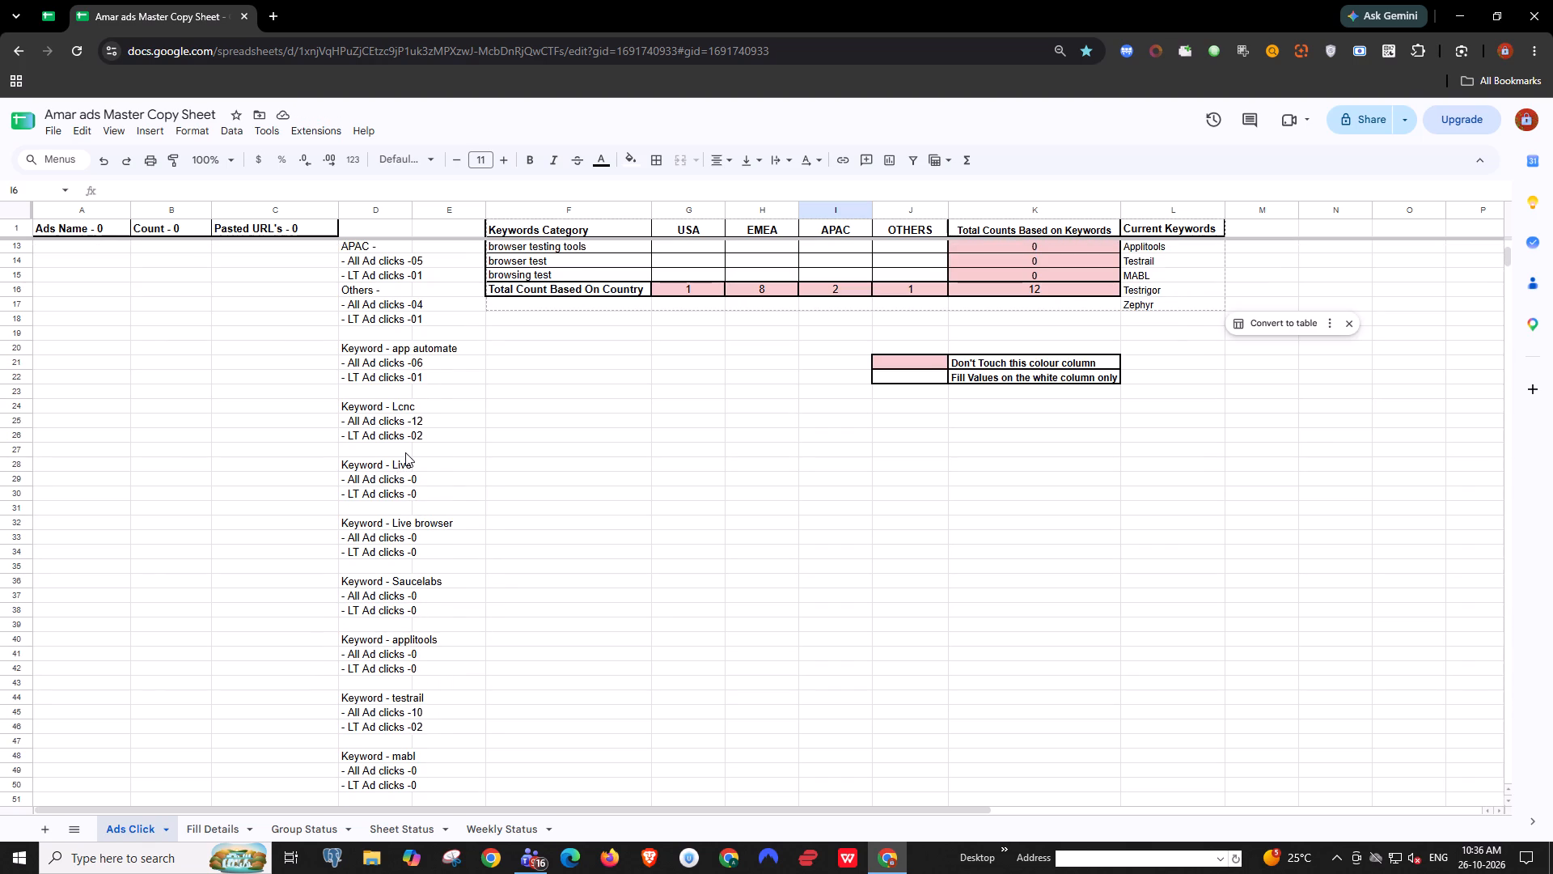
{"action": "scroll", "coordinate": [626, 373], "scroll_direction": "up", "scroll_amount": 2}
{"action": "left_click", "coordinate": [683, 351]}
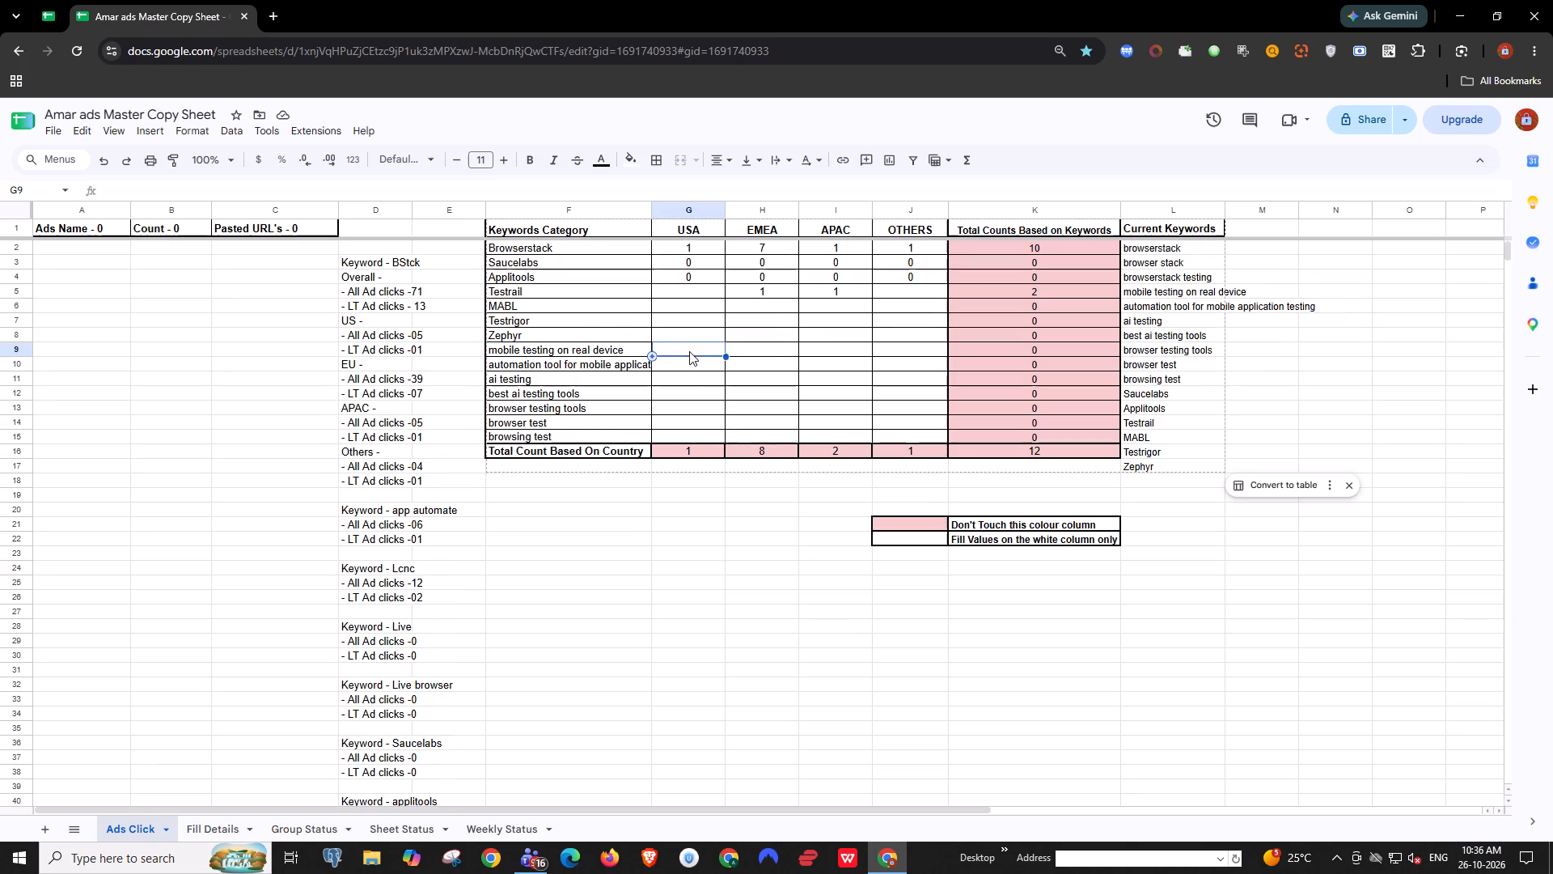
{"action": "left_click", "coordinate": [773, 343]}
{"action": "left_click", "coordinate": [770, 359]}
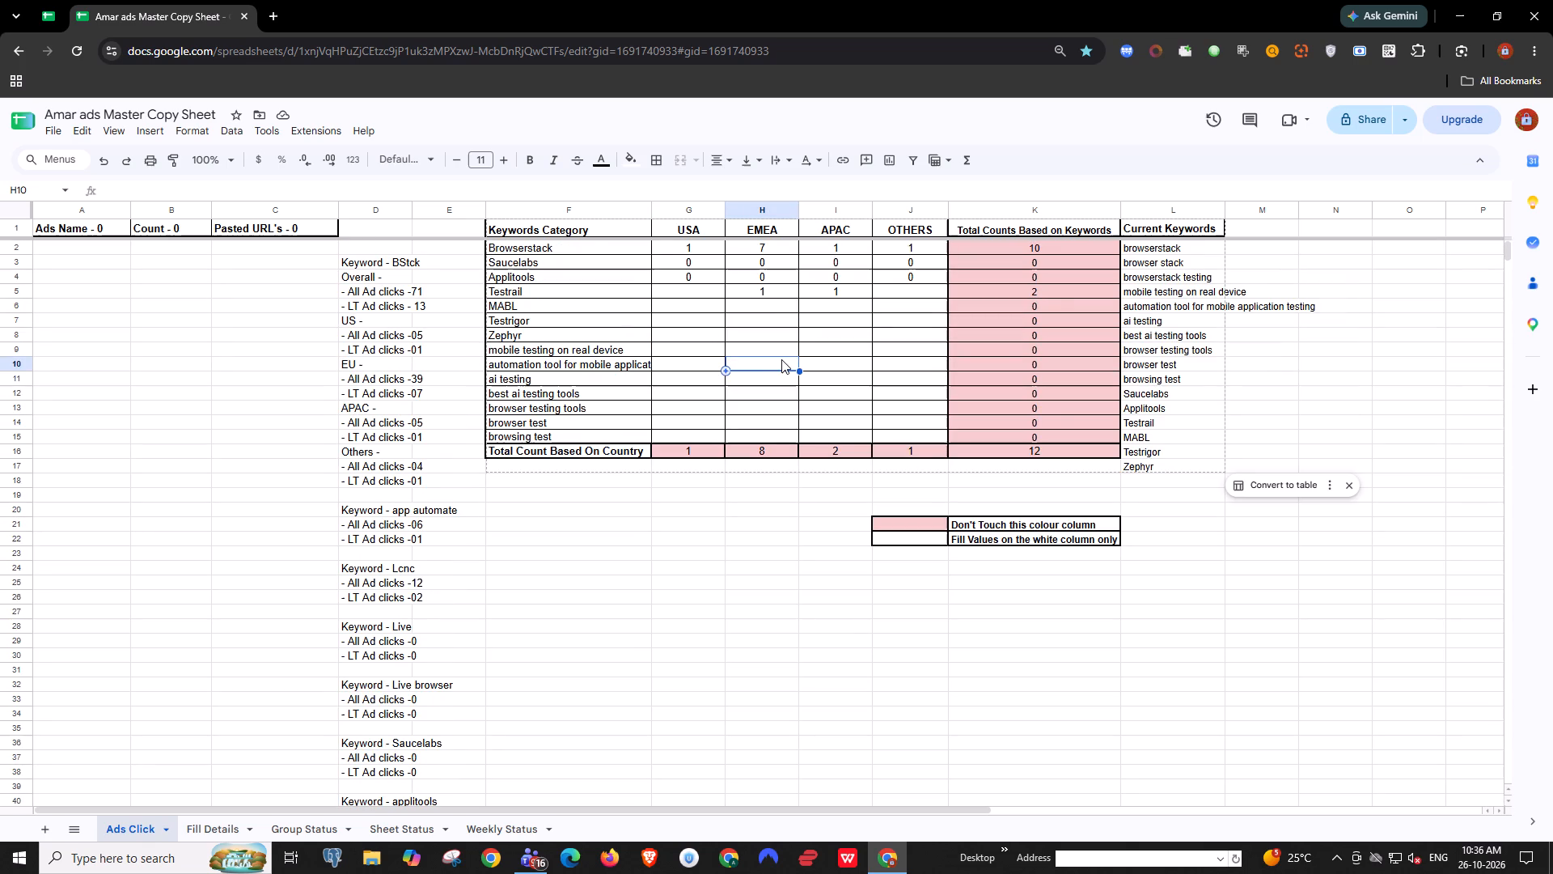
{"action": "key", "text": "1"}
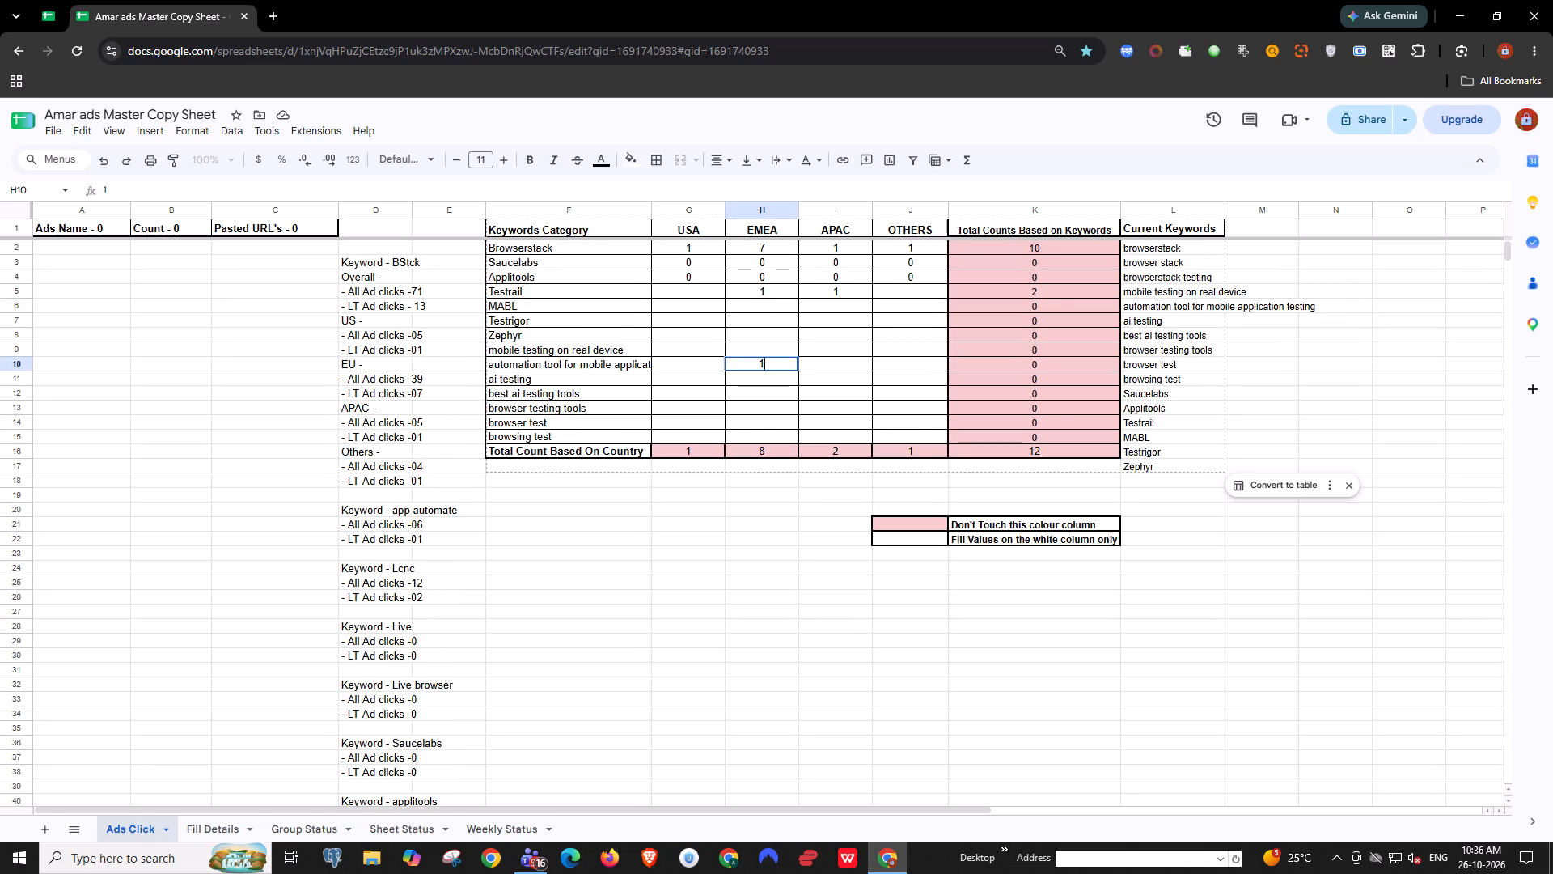
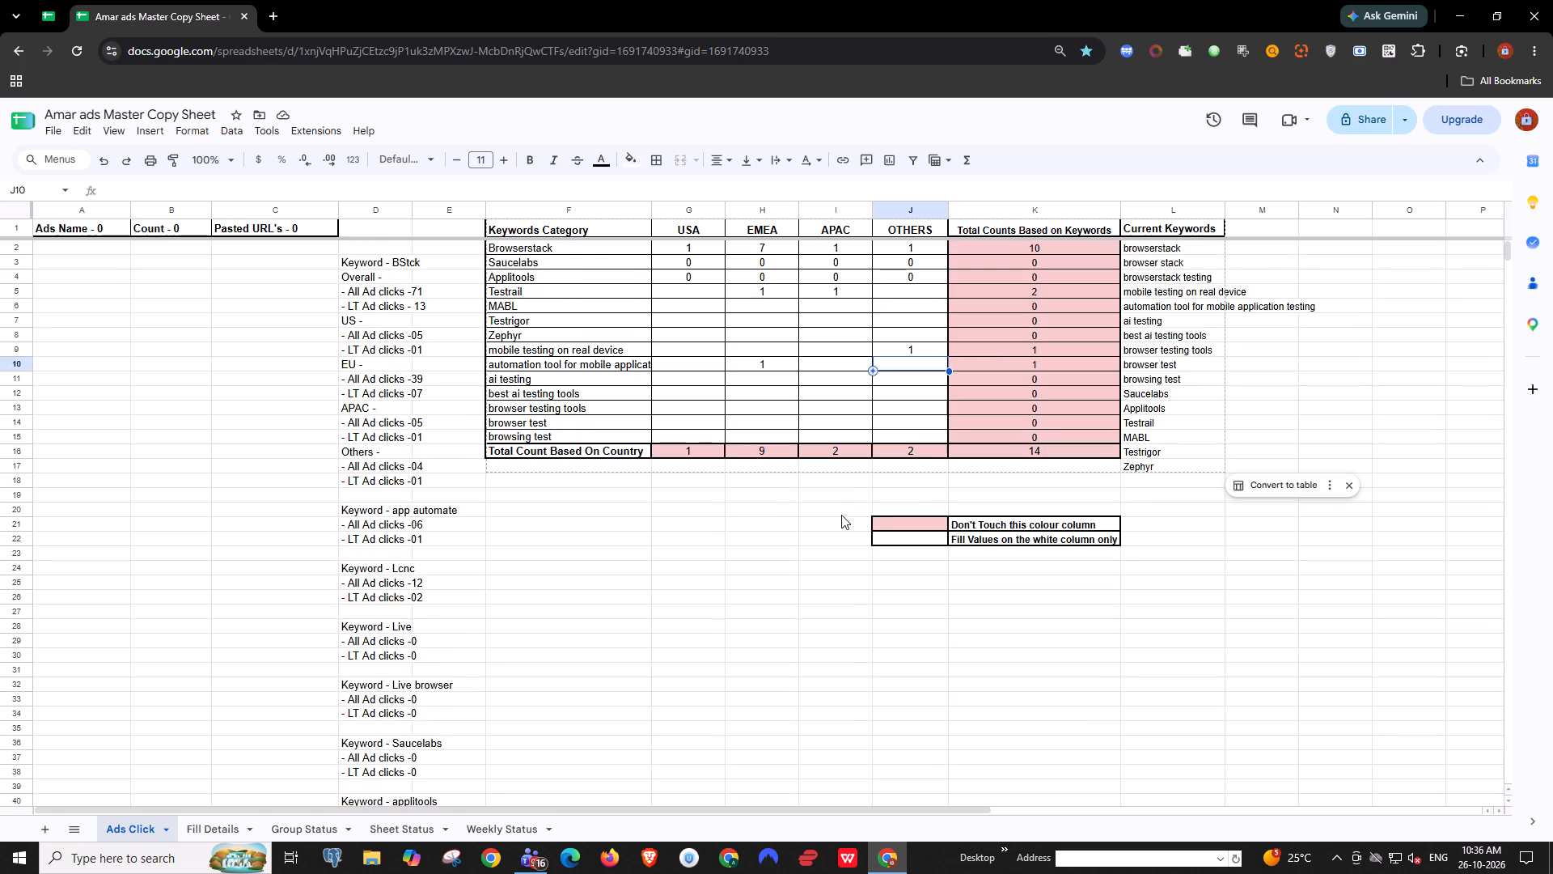
Enter 1 as the USA count for the "browser test" keyword.
{"action": "scroll", "coordinate": [843, 515], "scroll_direction": "up", "scroll_amount": 3}
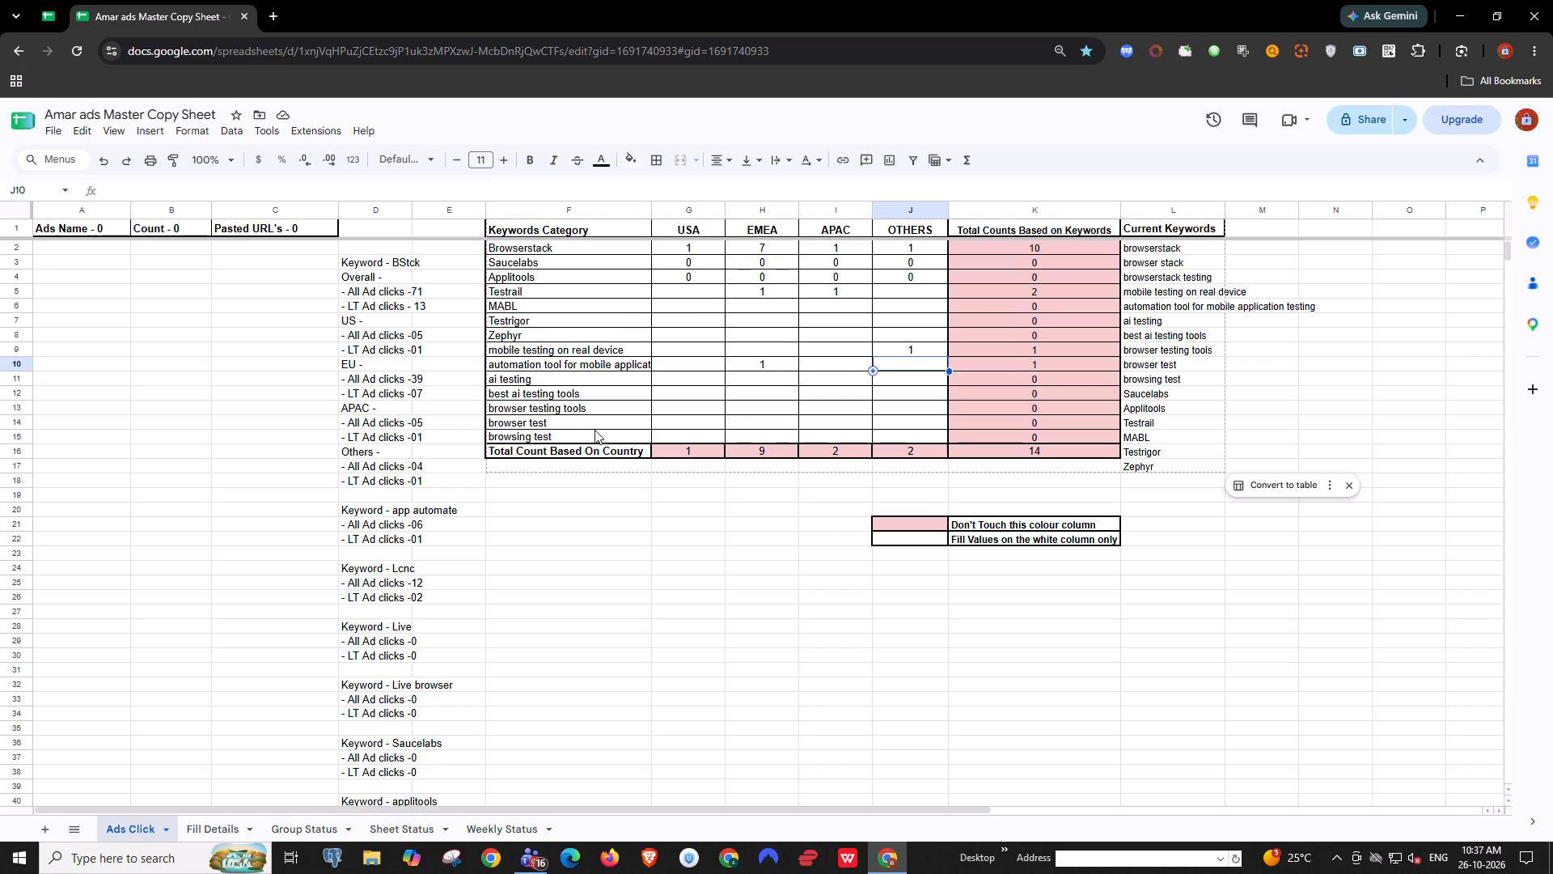
{"action": "left_click", "coordinate": [679, 421]}
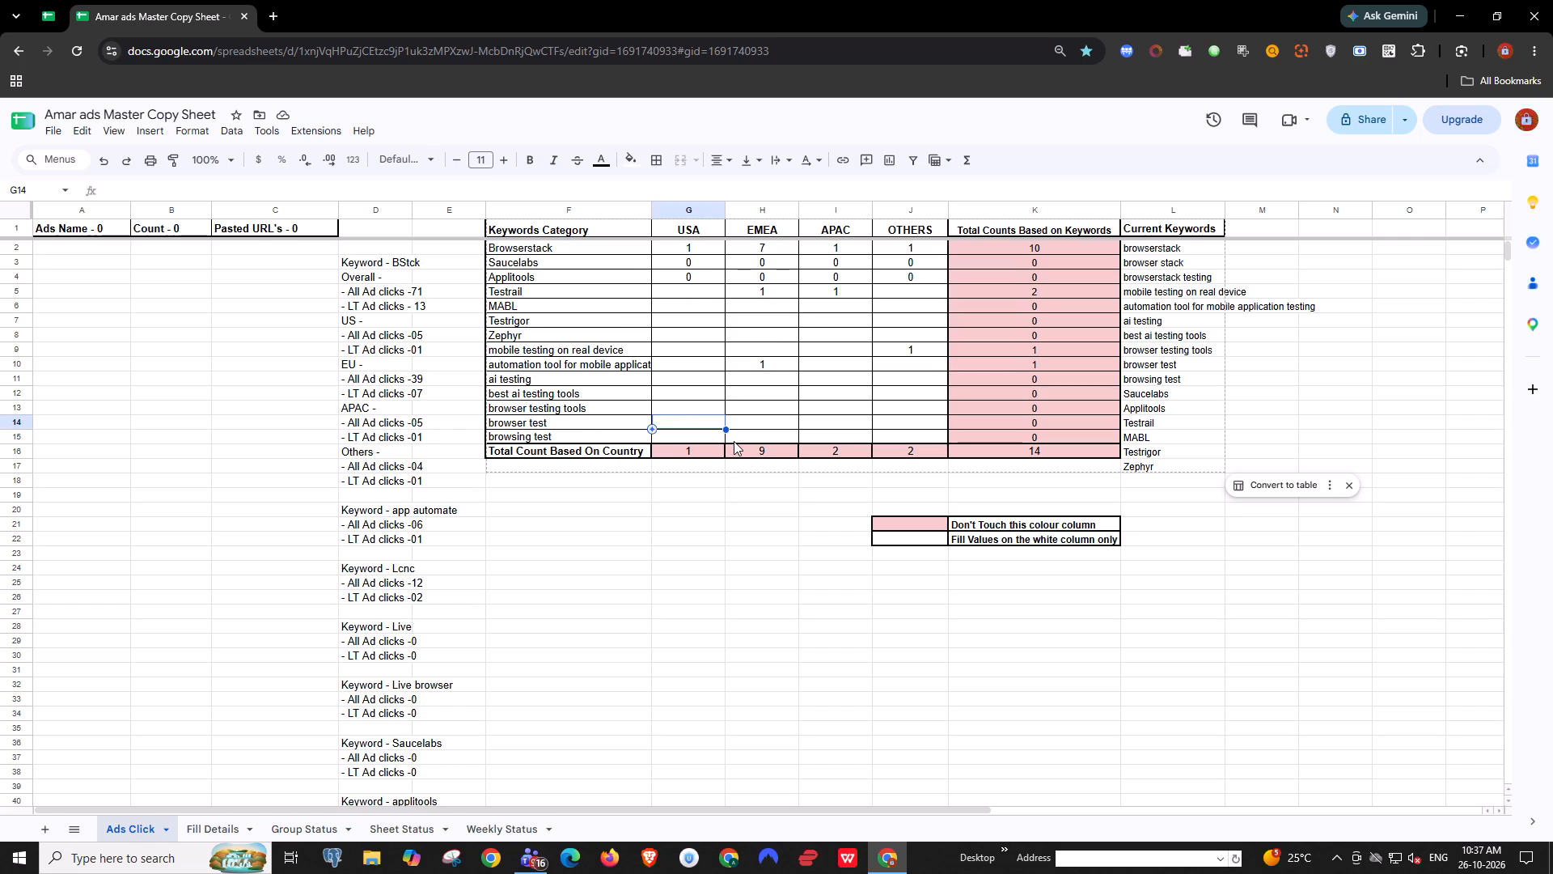
{"action": "key", "text": "1"}
{"action": "key", "text": "Return"}
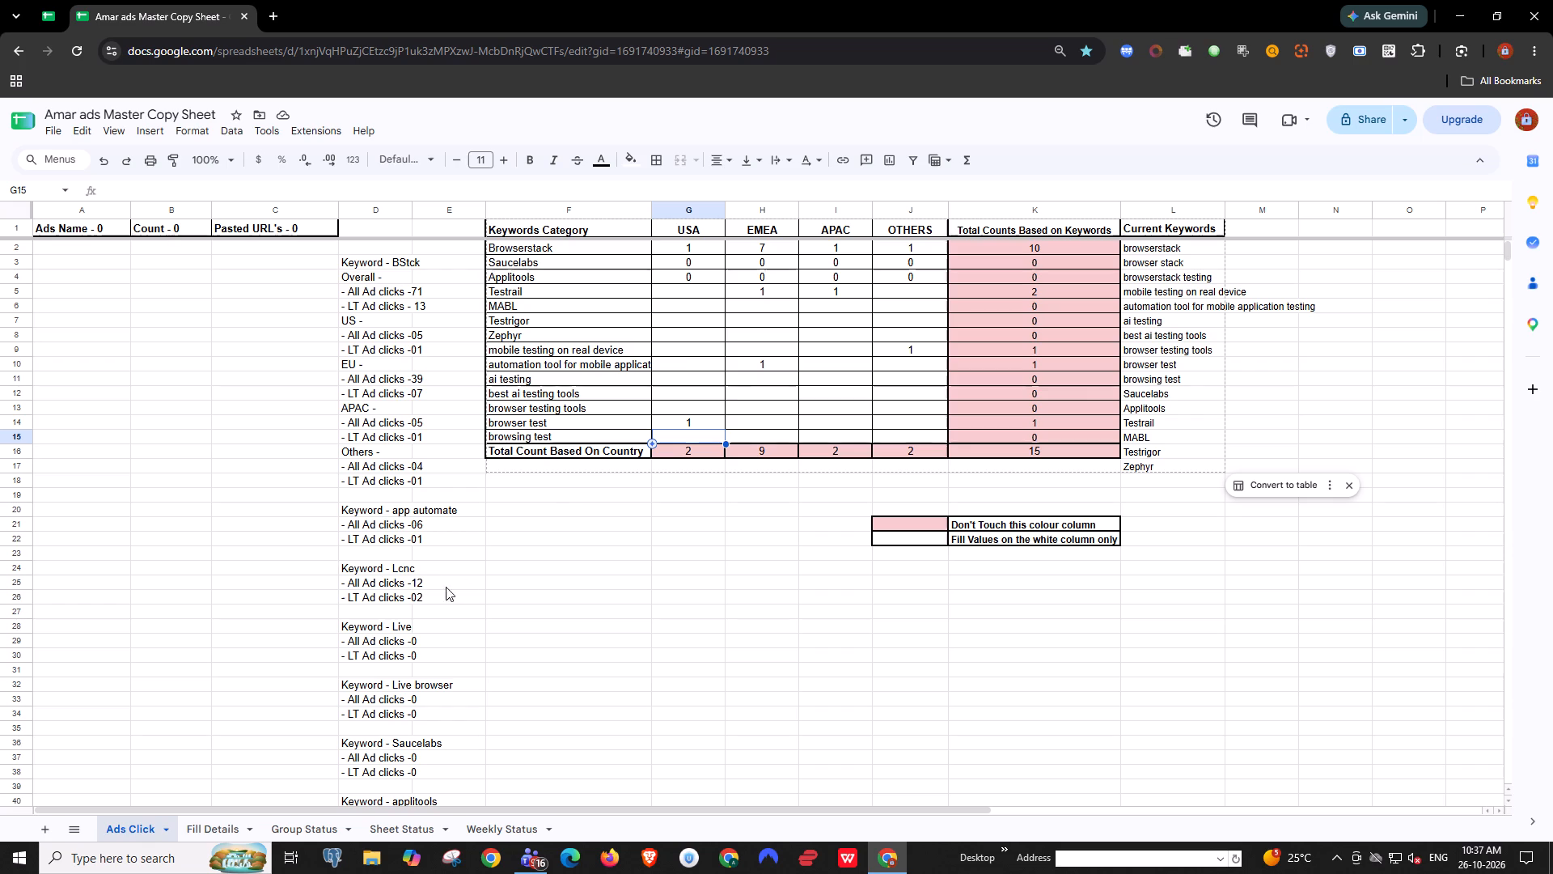
{"action": "left_click", "coordinate": [715, 558]}
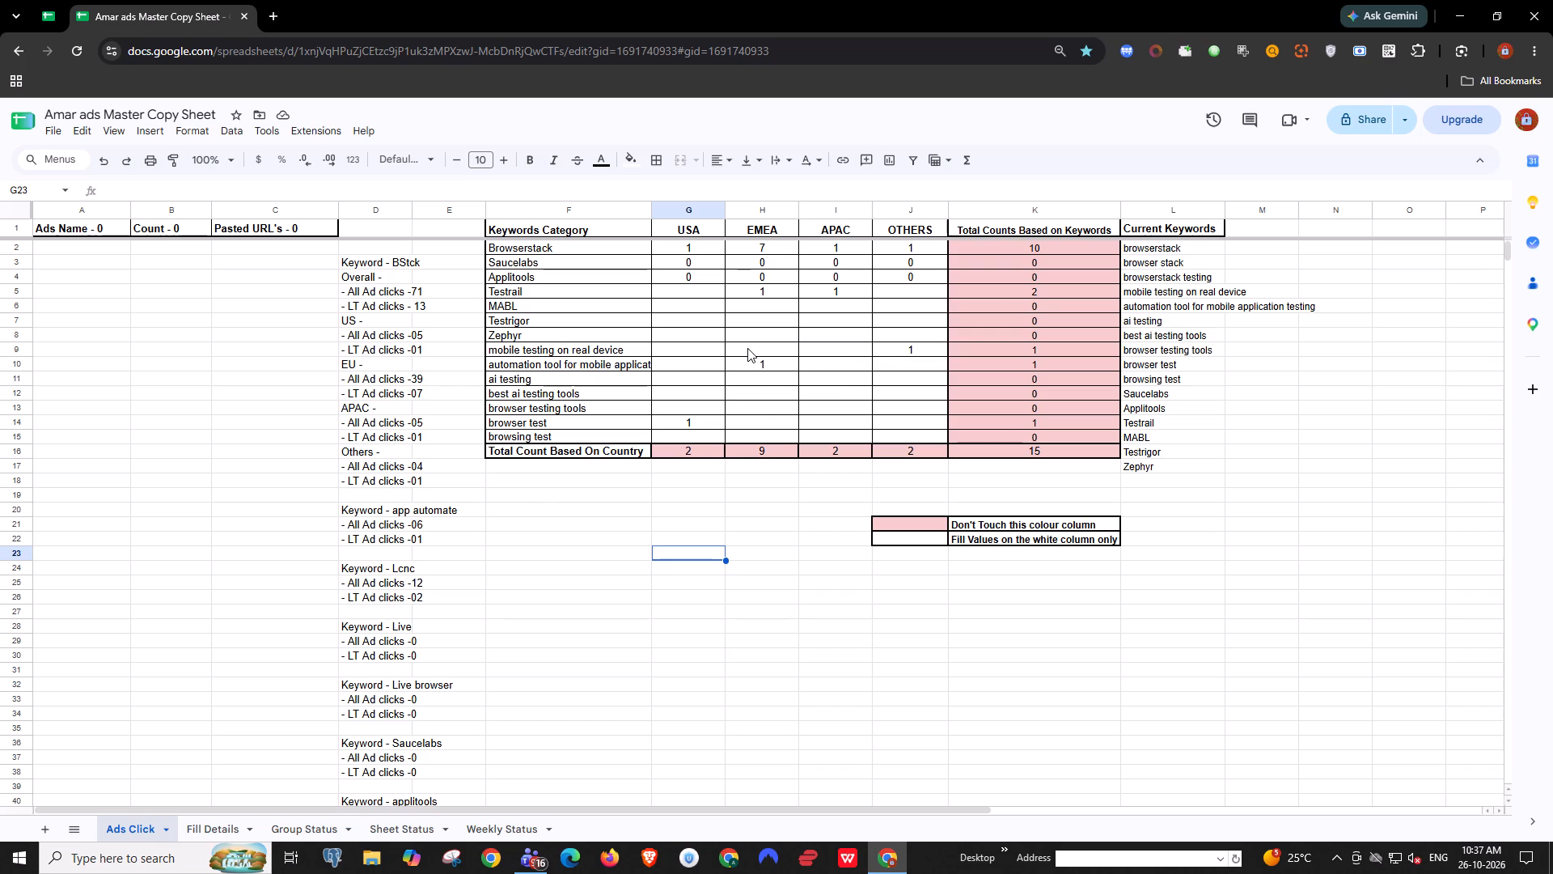
Enter the MABL counts as USA 1 and APAC 1.
{"action": "left_click", "coordinate": [760, 306]}
{"action": "left_click", "coordinate": [702, 309]}
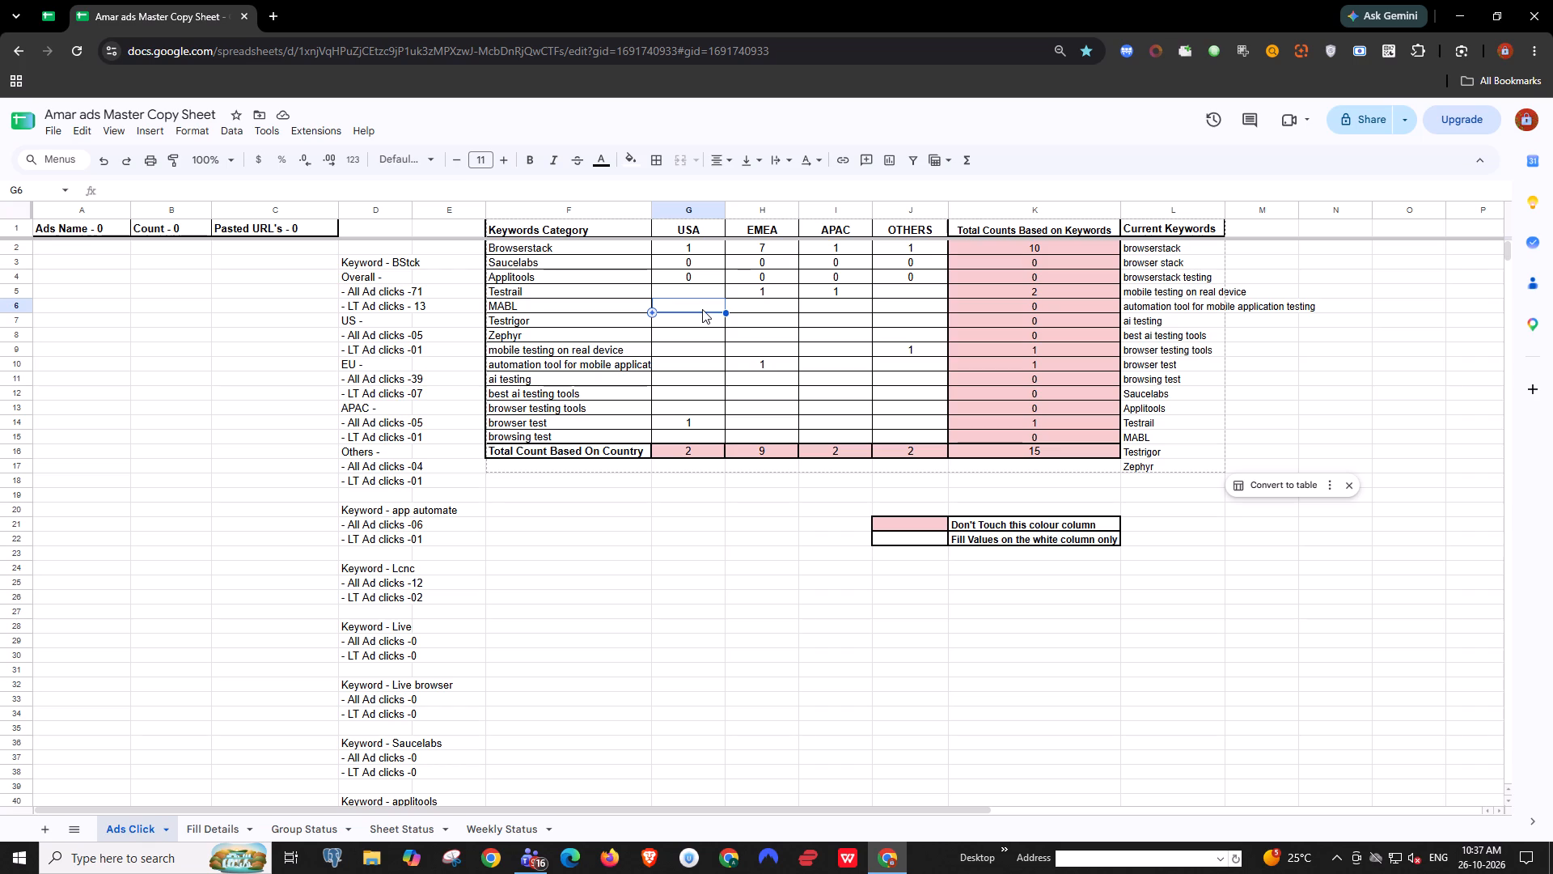
{"action": "key", "text": "1"}
{"action": "key", "text": "Right"}
{"action": "key", "text": "Right"}
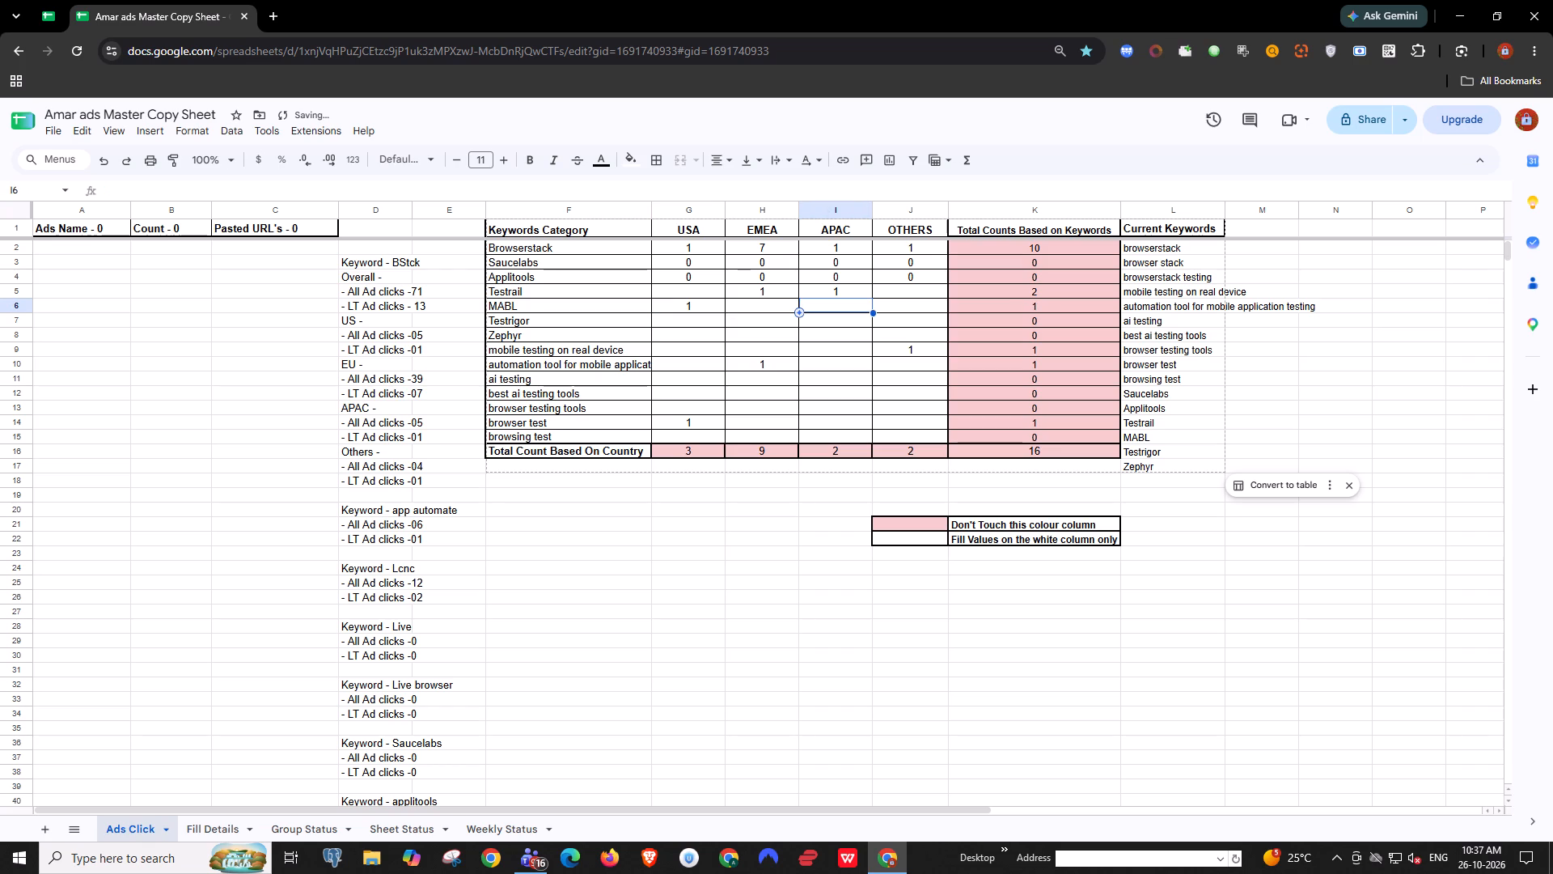
{"action": "key", "text": "1"}
{"action": "key", "text": "Left"}
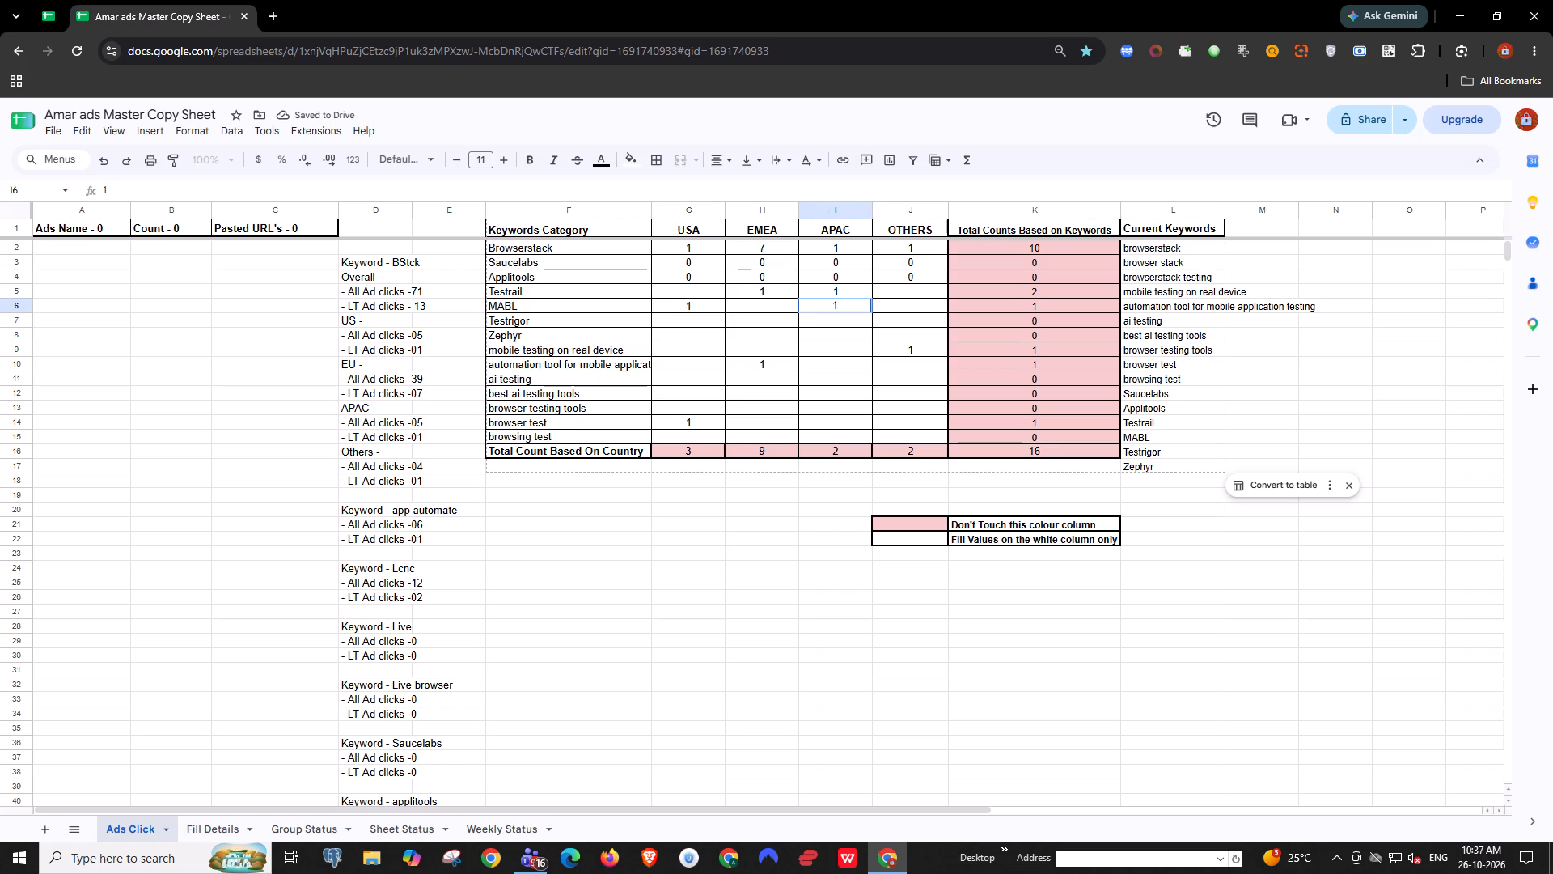
Check the keyword ad click summary on the Group Status sheet against the counts entered so far.
{"action": "left_click", "coordinate": [400, 830]}
{"action": "left_click", "coordinate": [293, 832]}
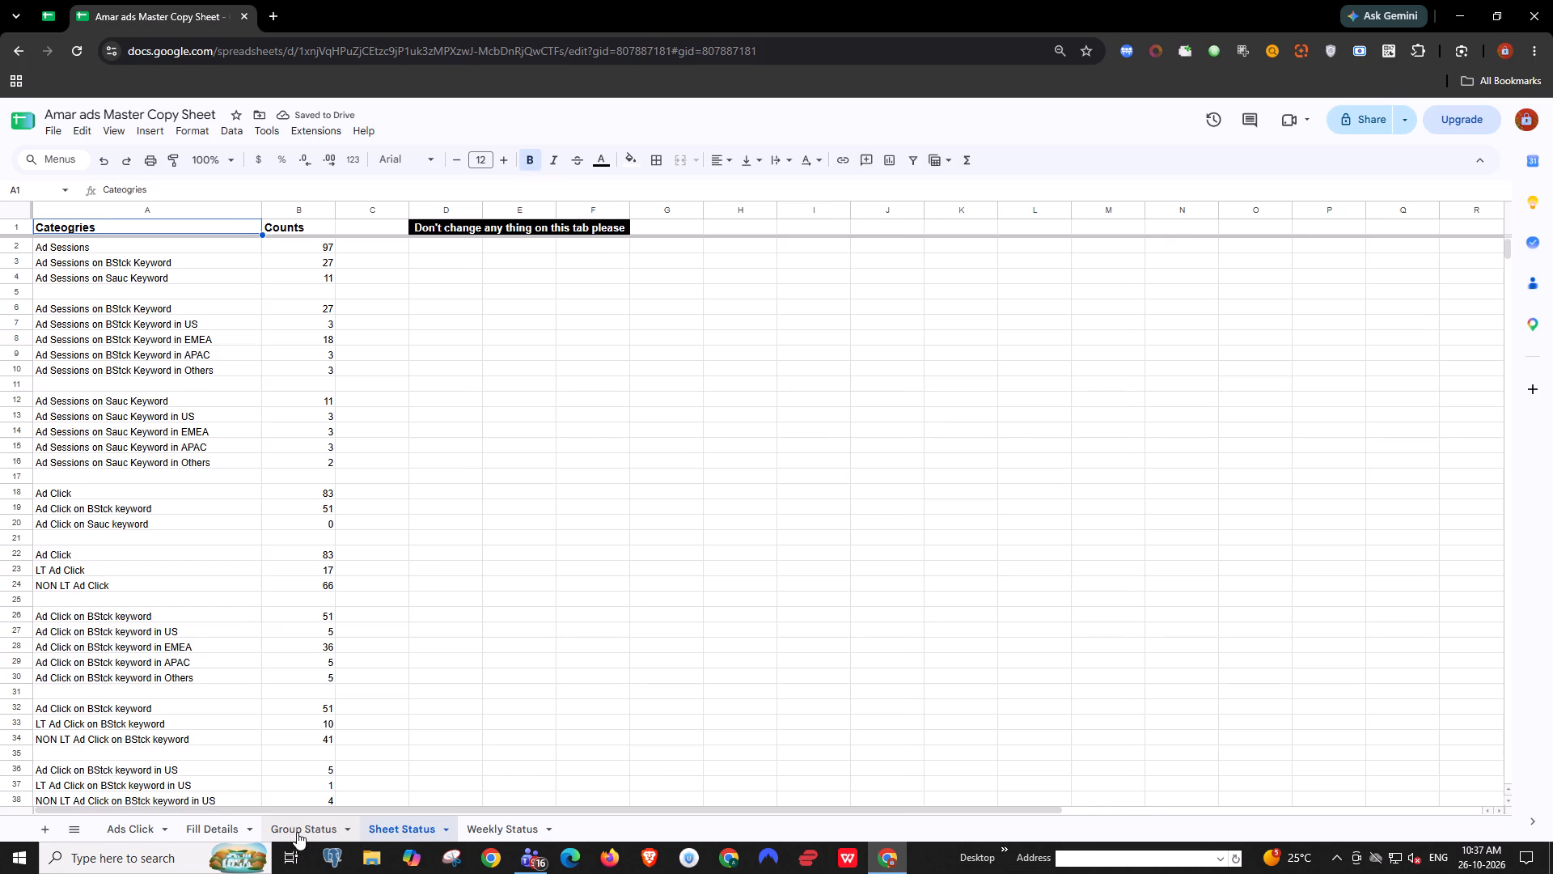
{"action": "left_click", "coordinate": [497, 439]}
{"action": "scroll", "coordinate": [497, 439], "scroll_direction": "up", "scroll_amount": 3}
{"action": "left_click", "coordinate": [772, 455]}
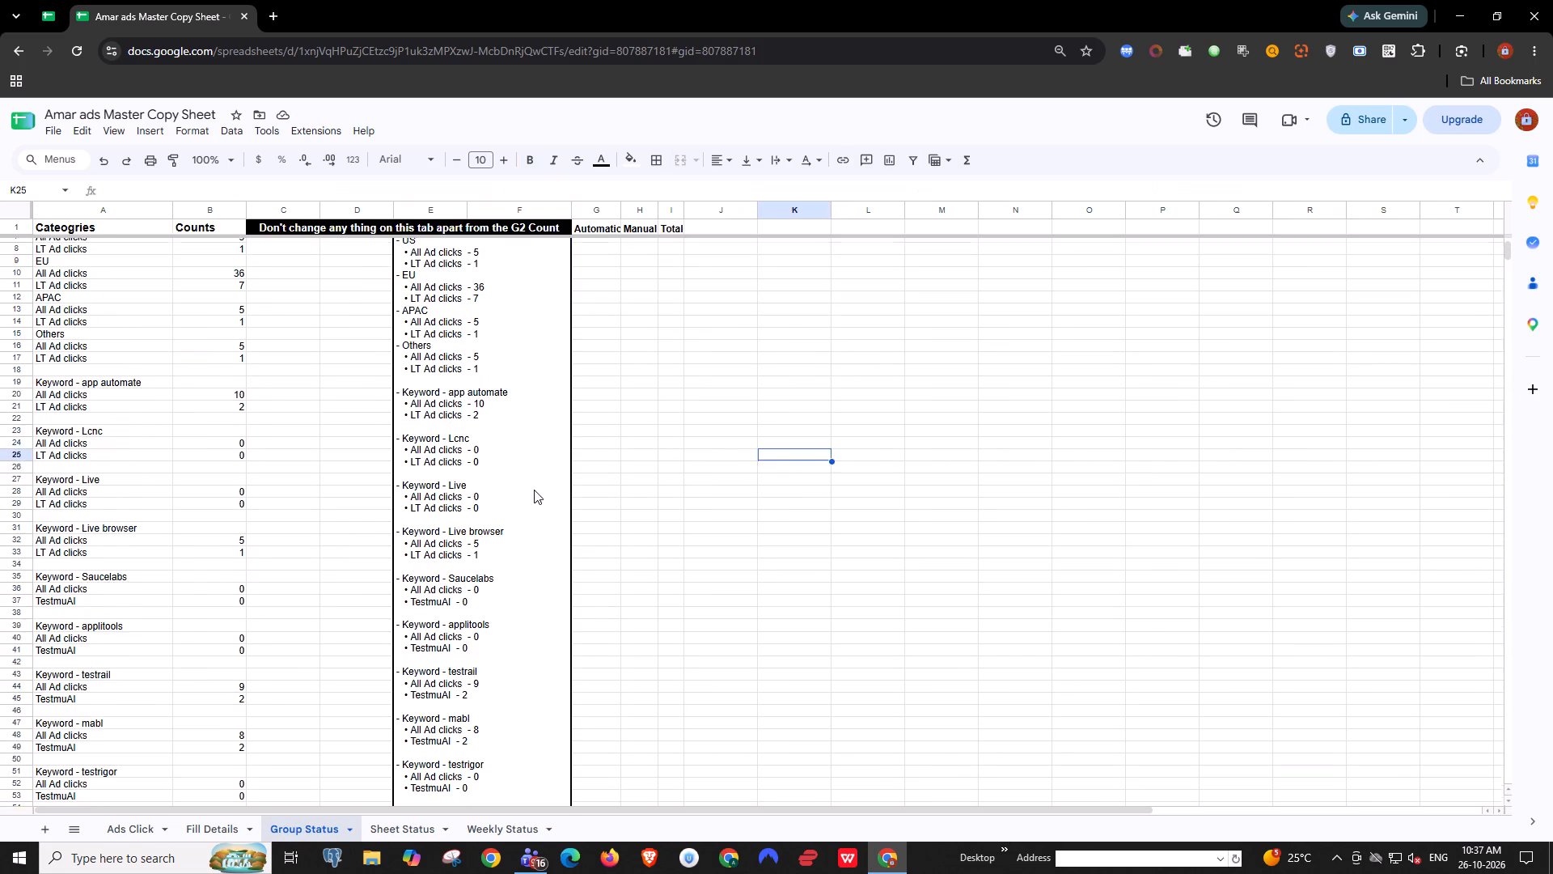
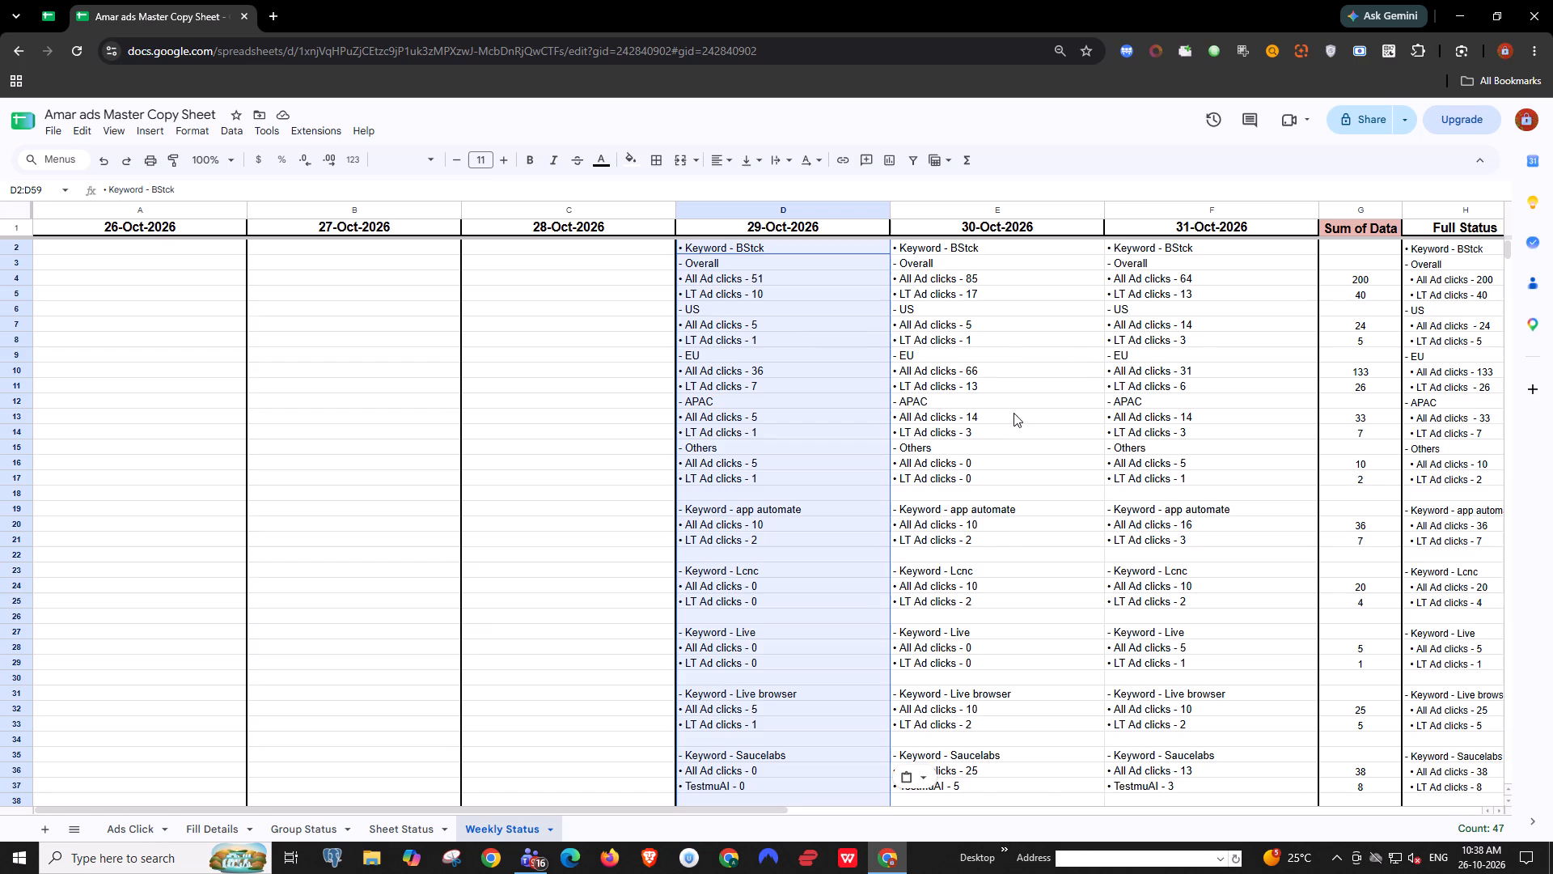
Examine the daily keyword click columns on the Weekly Status sheet against the Sum of Data and Full Status columns.
{"action": "scroll", "coordinate": [1013, 413], "scroll_direction": "down", "scroll_amount": 5}
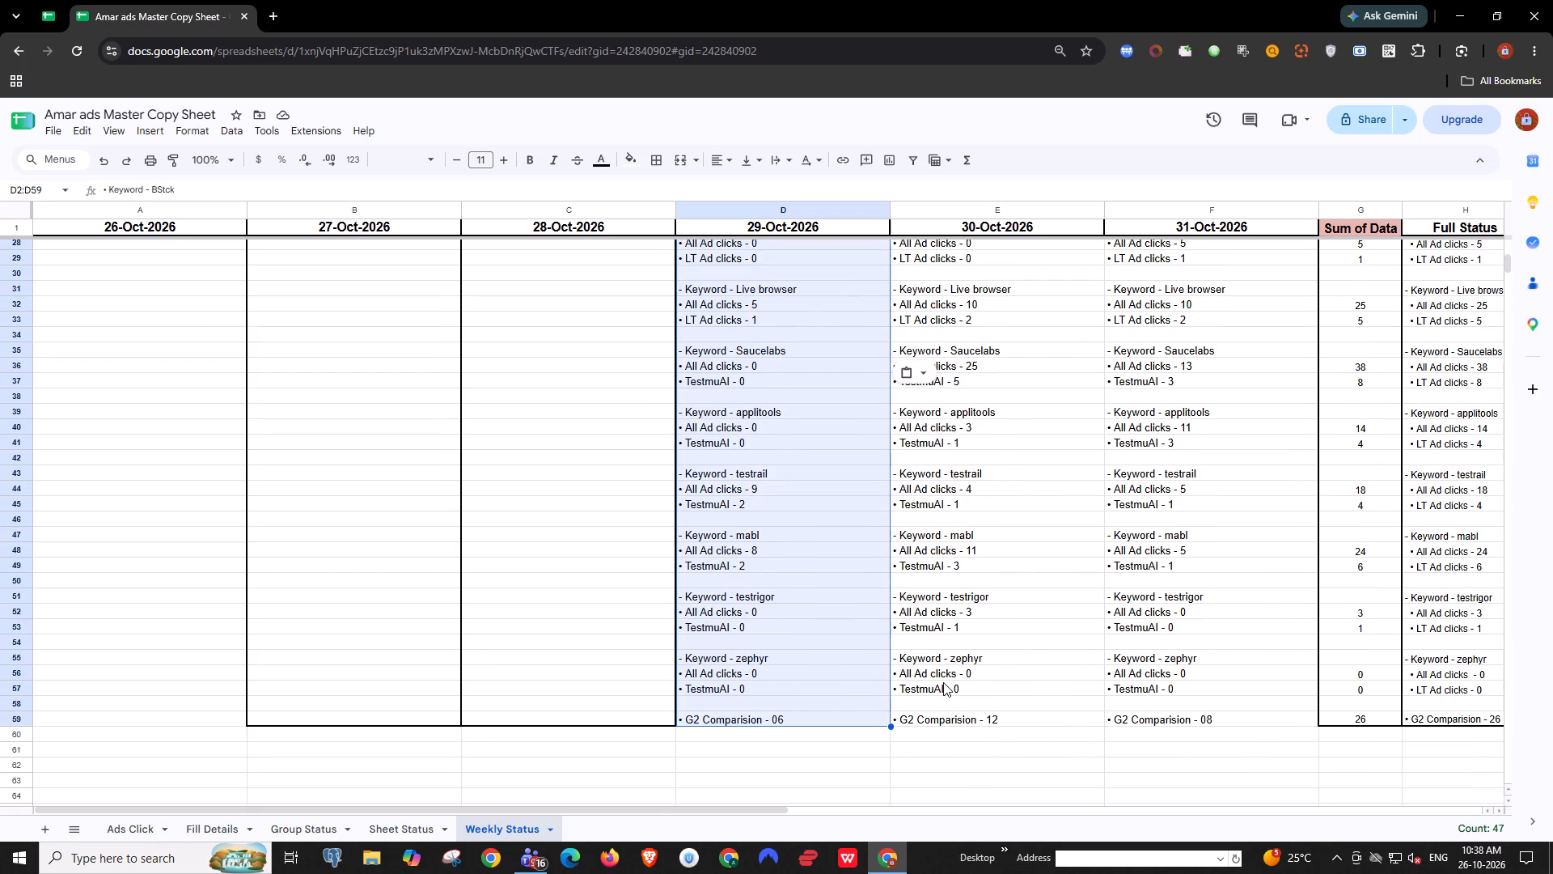
{"action": "left_click", "coordinate": [578, 579]}
{"action": "scroll", "coordinate": [730, 638], "scroll_direction": "up", "scroll_amount": 3}
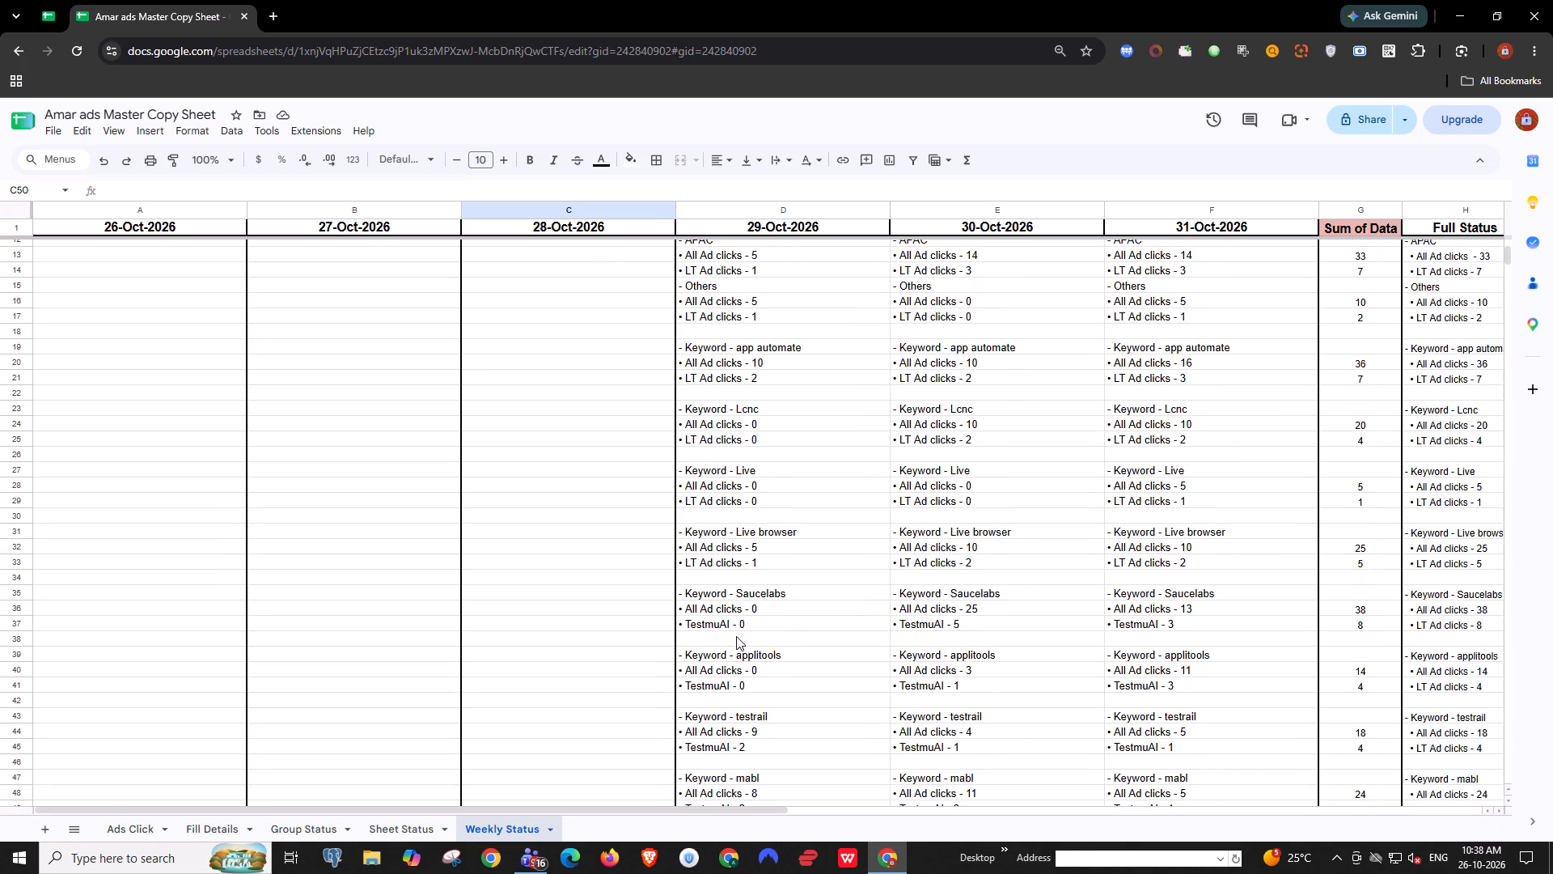
{"action": "left_click_drag", "start_coordinate": [645, 809], "coordinate": [847, 817]}
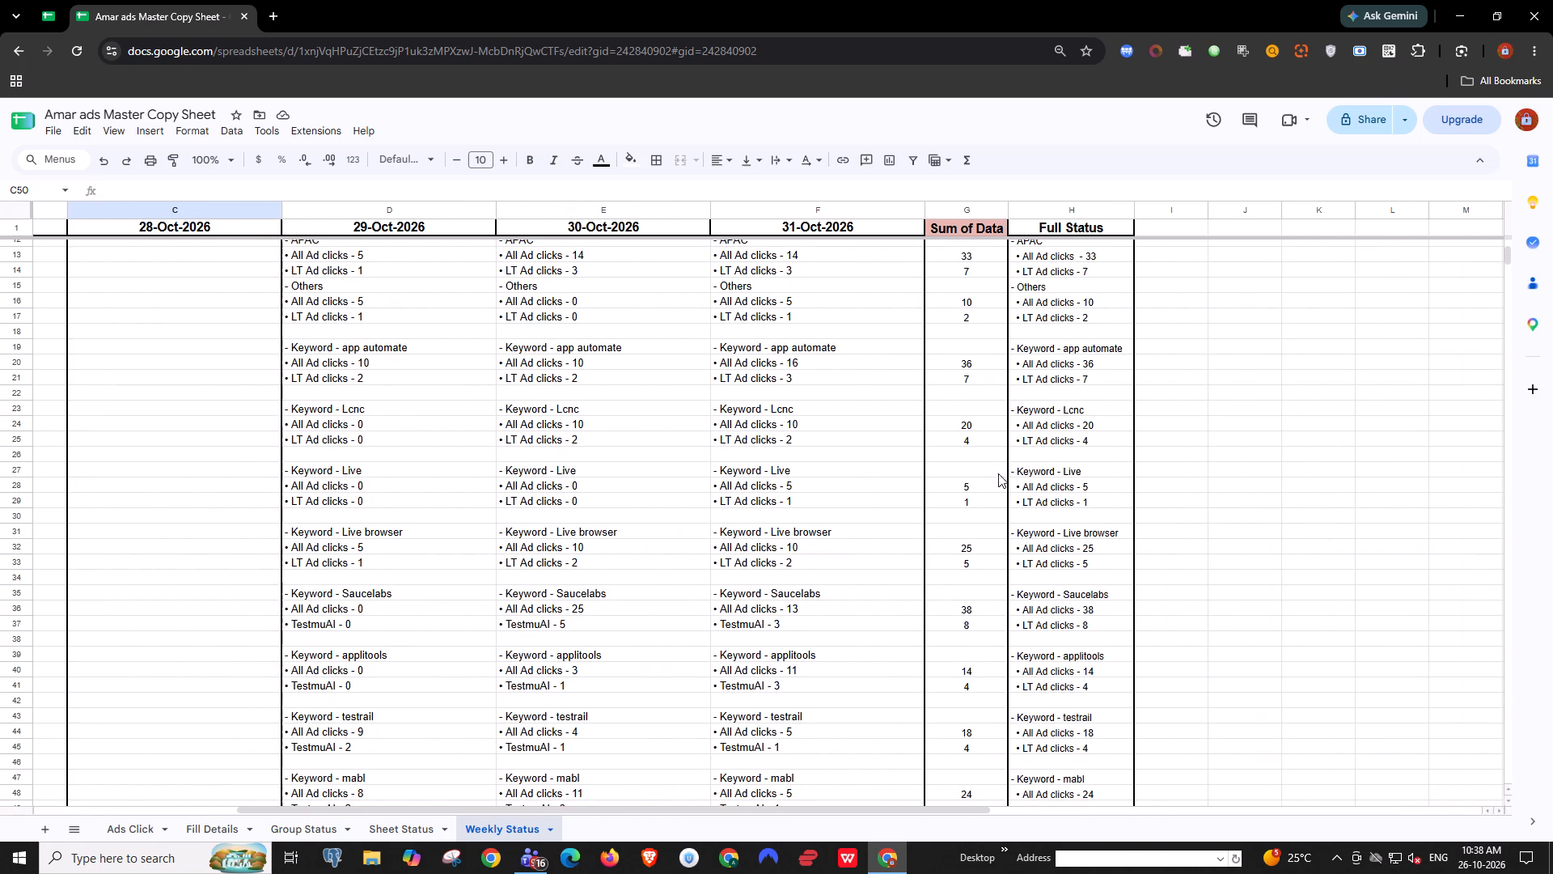
{"action": "scroll", "coordinate": [1067, 456], "scroll_direction": "down", "scroll_amount": 4}
{"action": "scroll", "coordinate": [1068, 543], "scroll_direction": "up", "scroll_amount": 3}
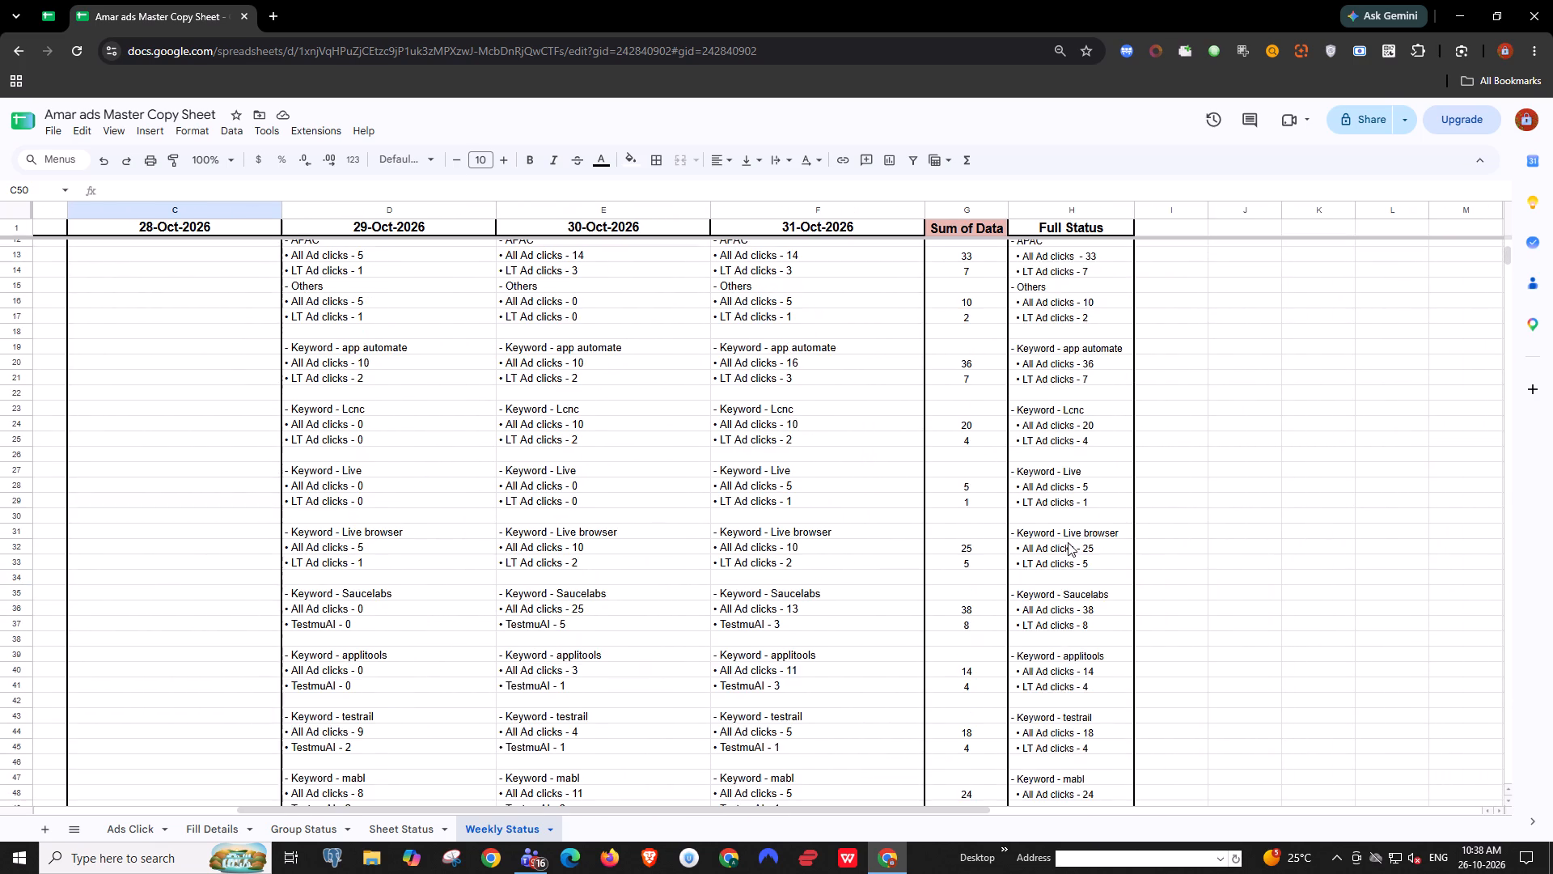
Copy the whole Full Status summary, cells H2 to H59, from the "Keyword - BStck" heading through the G2 Comparision line.
{"action": "scroll", "coordinate": [1068, 542], "scroll_direction": "up", "scroll_amount": 9}
{"action": "left_click_drag", "start_coordinate": [1069, 250], "coordinate": [1095, 829]}
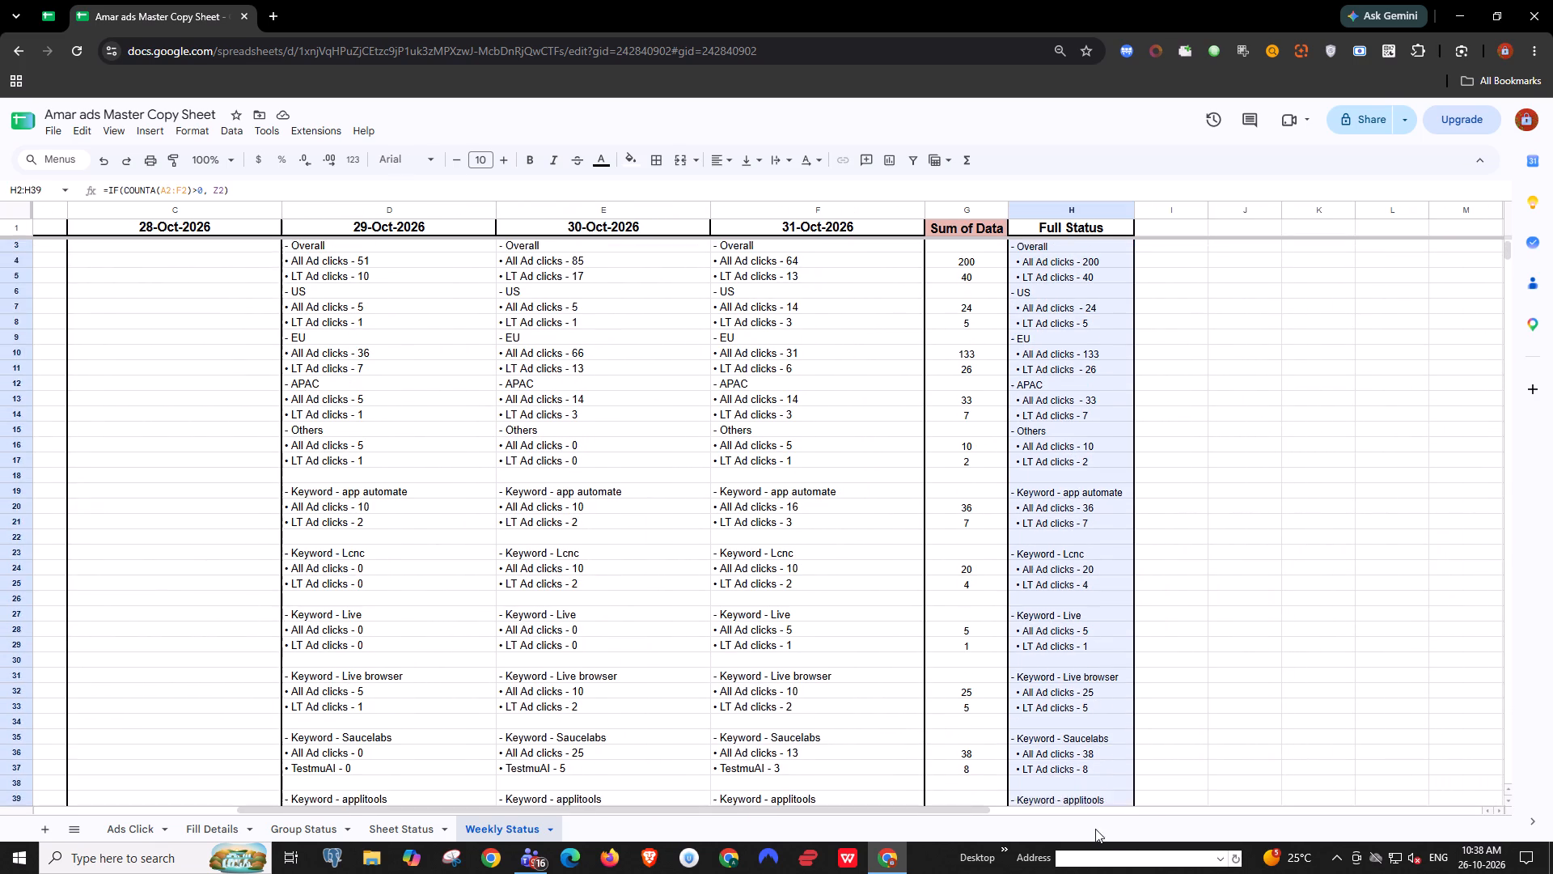
{"action": "left_click_drag", "start_coordinate": [1095, 829], "coordinate": [1071, 684]}
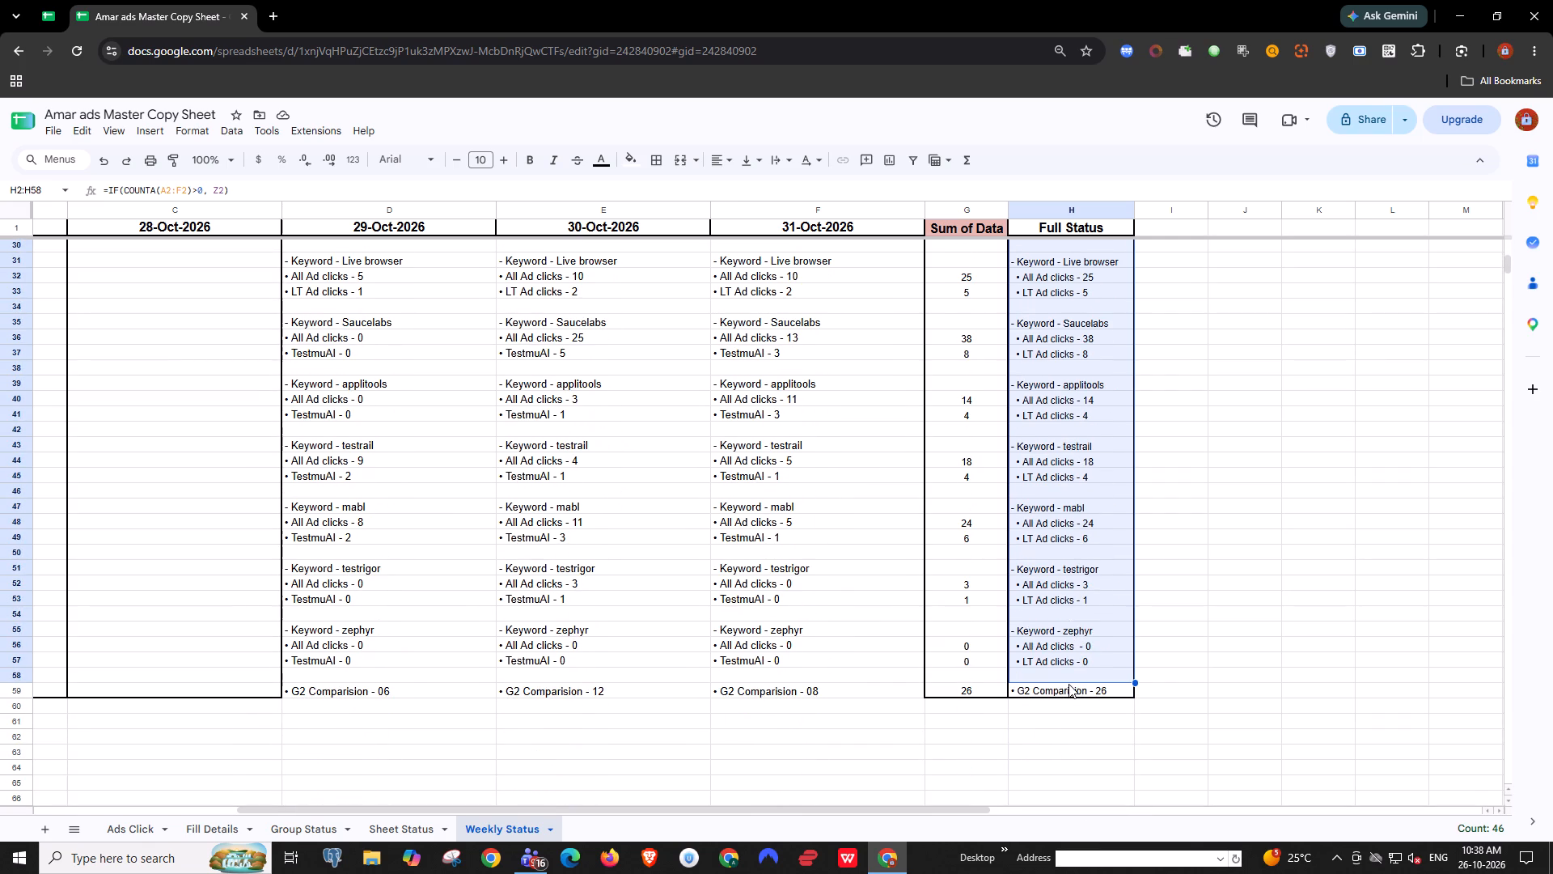
{"action": "key", "text": "shift+Down"}
{"action": "key", "text": "ctrl+c"}
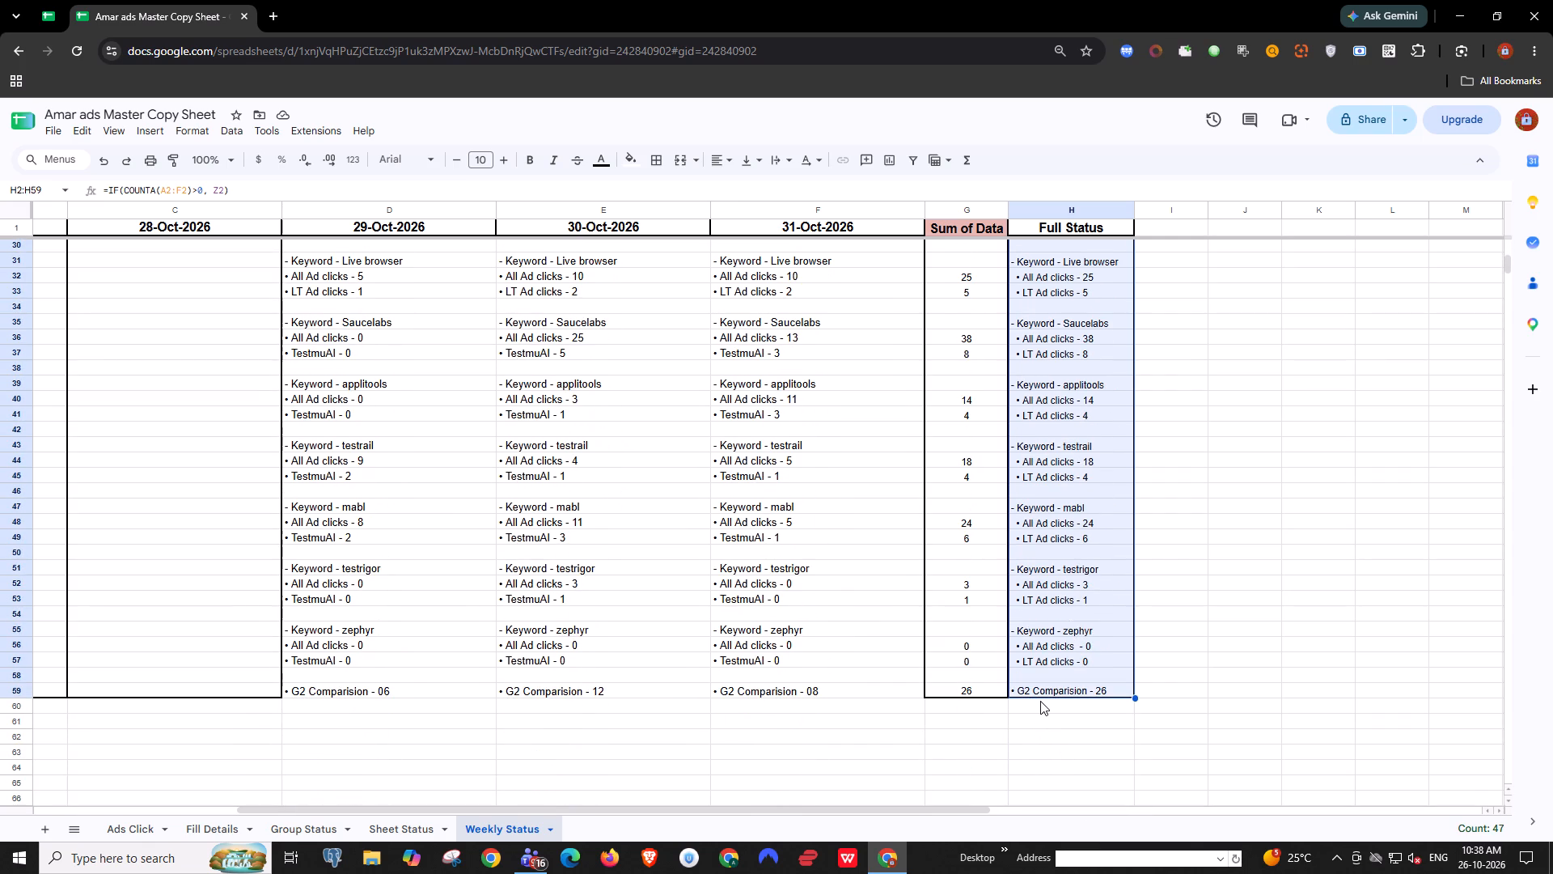
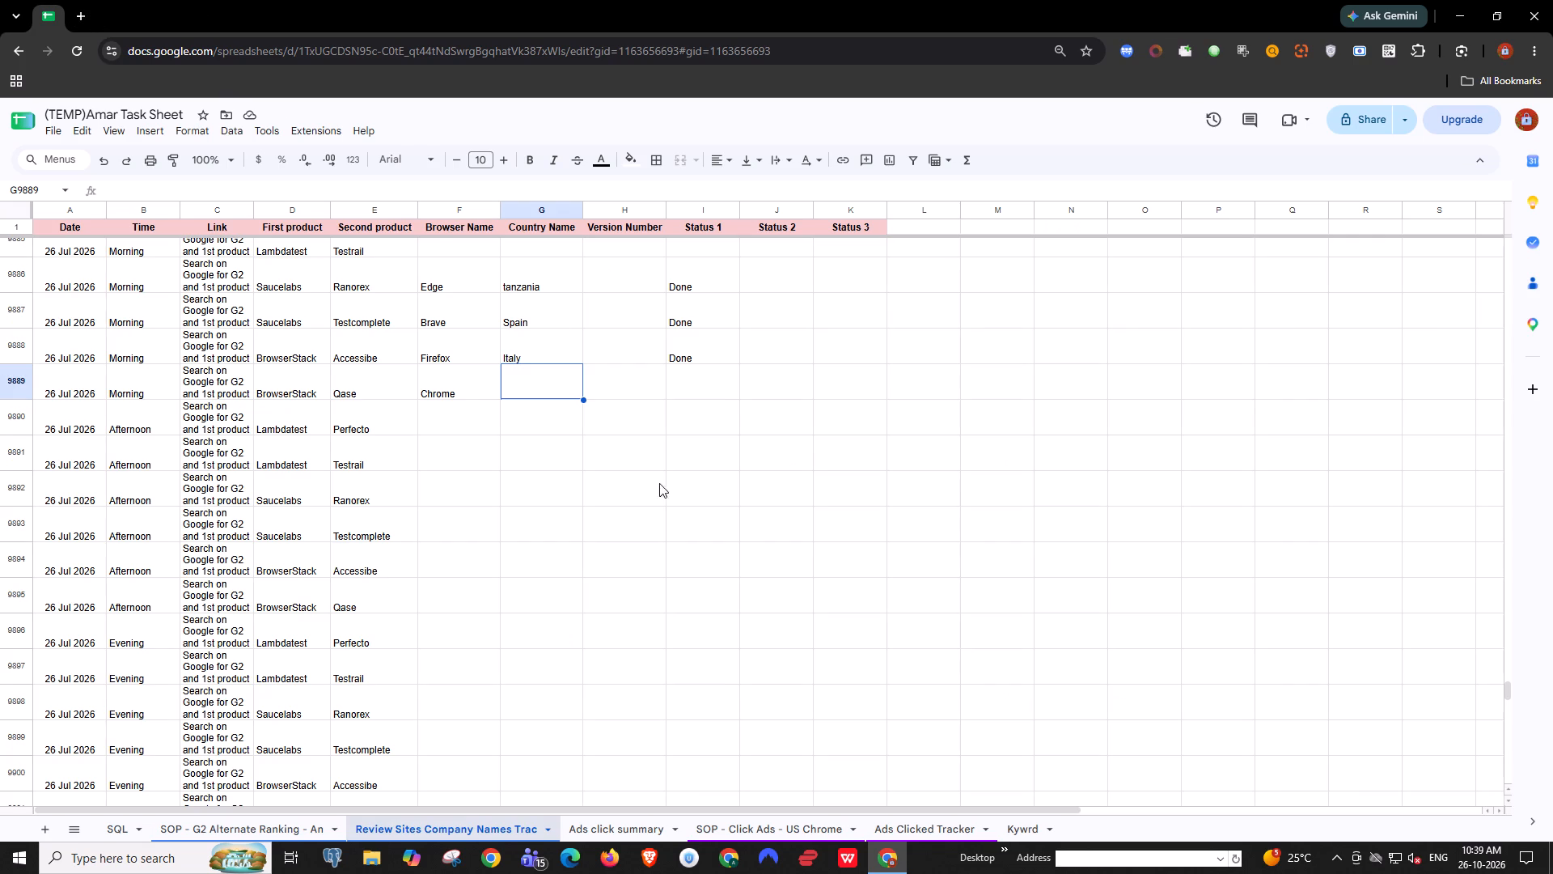
Switch to NordVPN and connect to the Philippines (Manila) location from the full country list.
{"action": "key", "text": "alt+Tab"}
{"action": "left_click", "coordinate": [763, 848]}
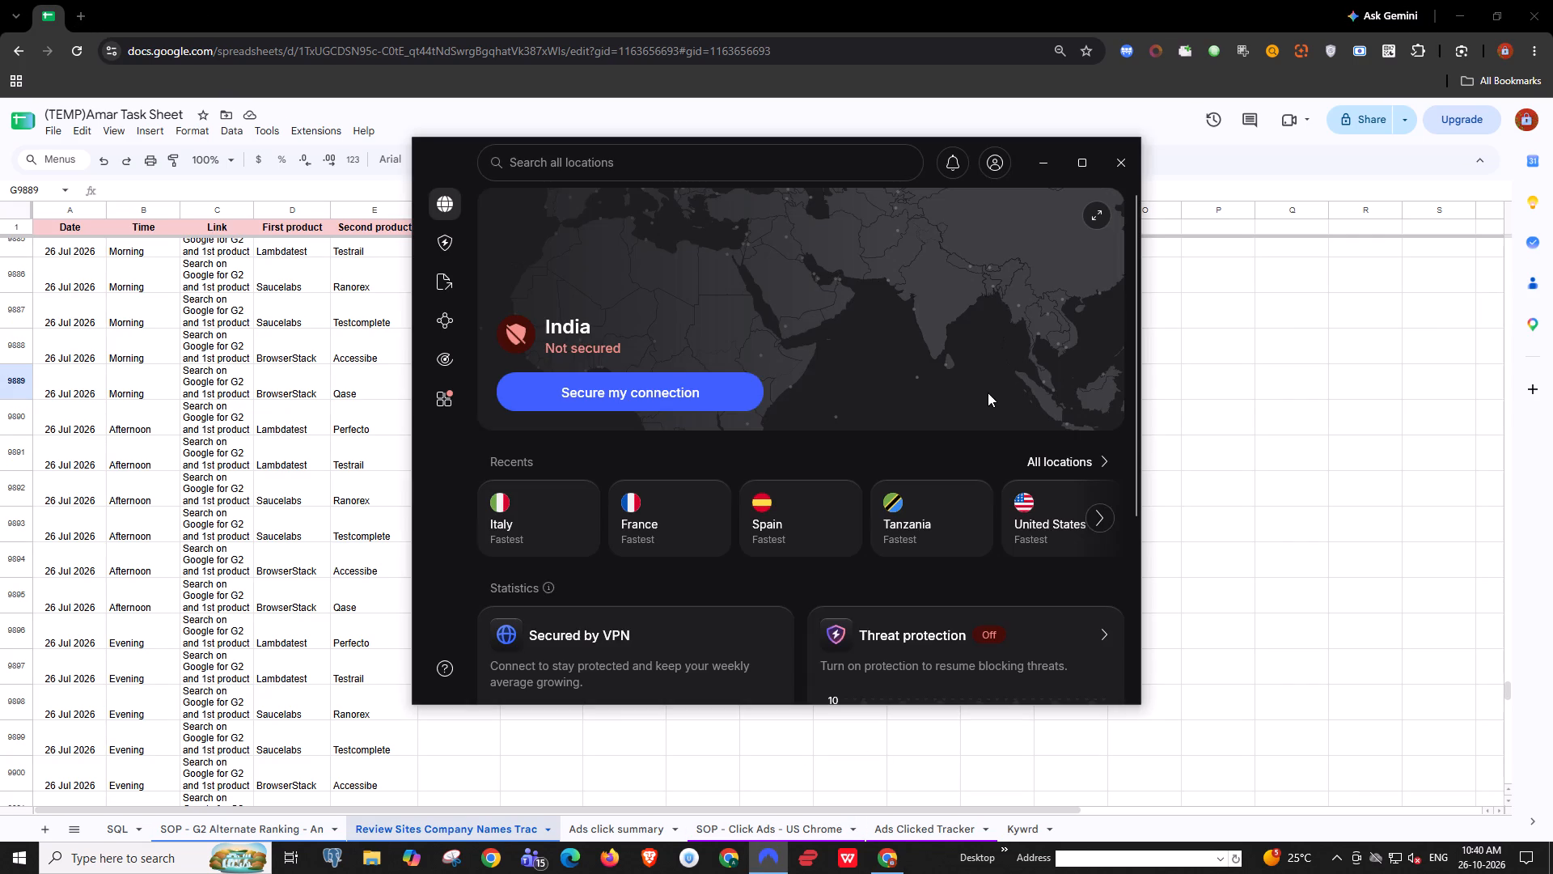
{"action": "left_click", "coordinate": [1077, 458]}
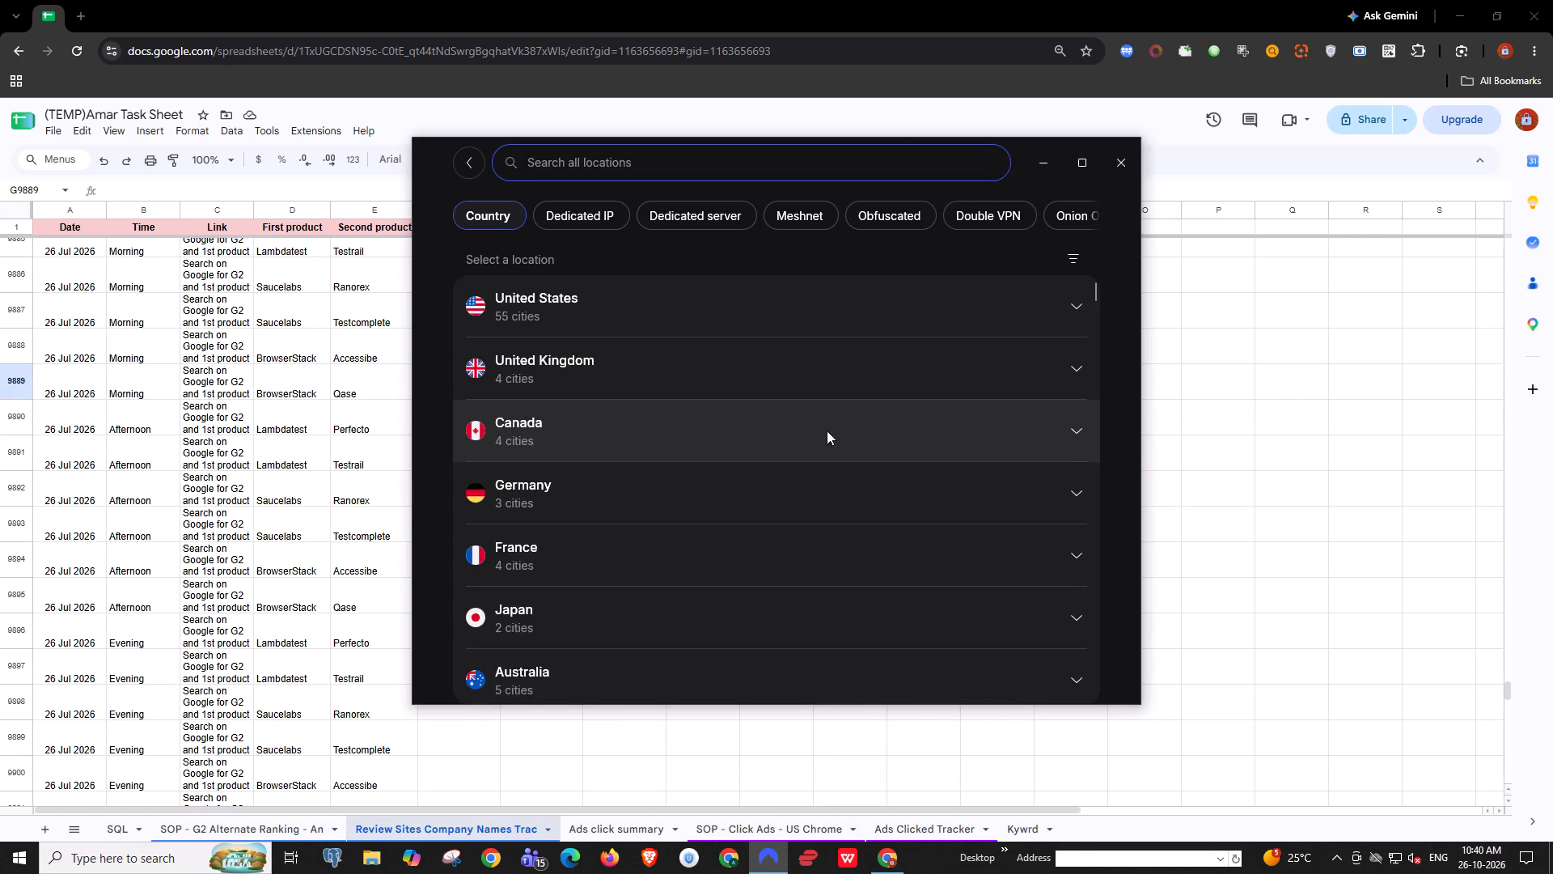
{"action": "scroll", "coordinate": [817, 431], "scroll_direction": "down", "scroll_amount": 20}
{"action": "scroll", "coordinate": [817, 431], "scroll_direction": "down", "scroll_amount": 3}
{"action": "scroll", "coordinate": [633, 469], "scroll_direction": "up", "scroll_amount": 1}
{"action": "scroll", "coordinate": [633, 469], "scroll_direction": "down", "scroll_amount": 12}
{"action": "scroll", "coordinate": [611, 522], "scroll_direction": "up", "scroll_amount": 1}
{"action": "scroll", "coordinate": [600, 530], "scroll_direction": "down", "scroll_amount": 5}
{"action": "scroll", "coordinate": [502, 634], "scroll_direction": "down", "scroll_amount": 9}
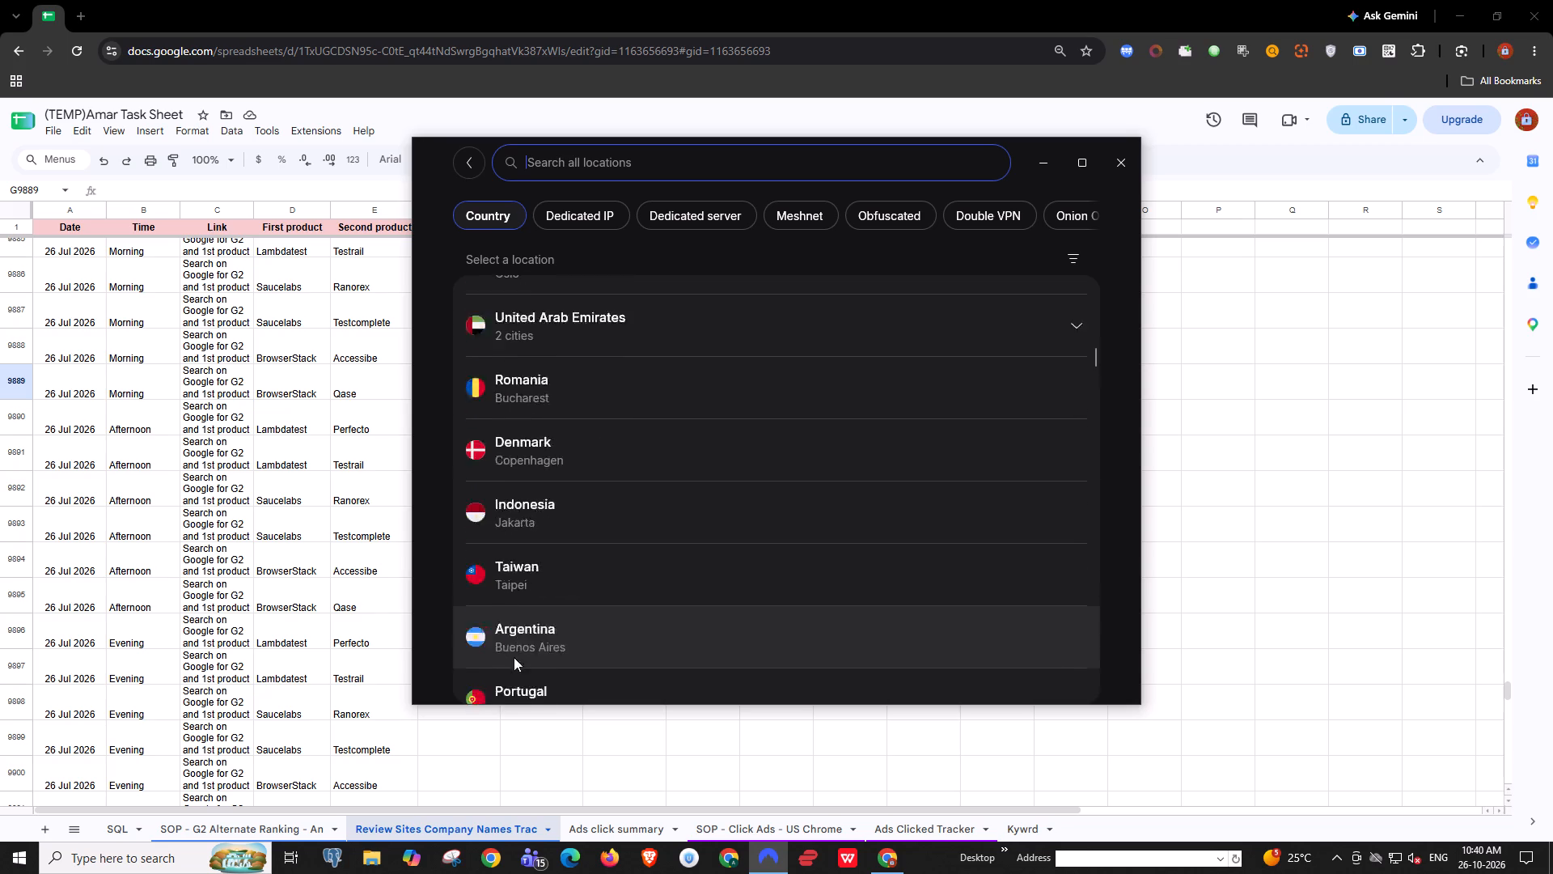
{"action": "scroll", "coordinate": [514, 657], "scroll_direction": "down", "scroll_amount": 2}
{"action": "scroll", "coordinate": [523, 660], "scroll_direction": "up", "scroll_amount": 1}
{"action": "scroll", "coordinate": [524, 662], "scroll_direction": "down", "scroll_amount": 14}
{"action": "scroll", "coordinate": [530, 663], "scroll_direction": "down", "scroll_amount": 7}
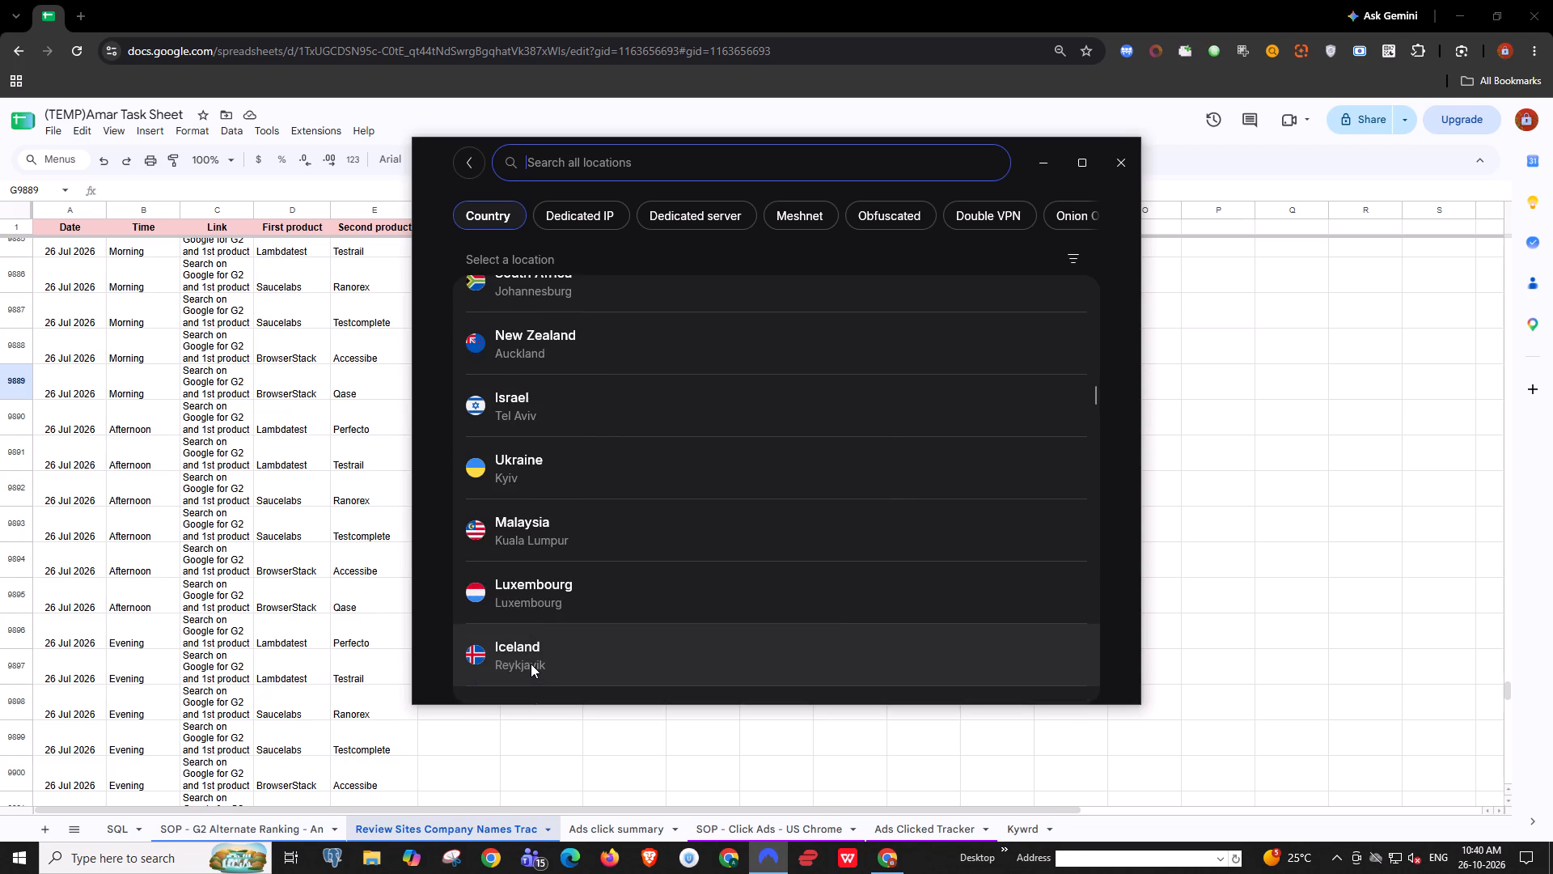
{"action": "scroll", "coordinate": [531, 664], "scroll_direction": "down", "scroll_amount": 6}
{"action": "left_click", "coordinate": [531, 664]}
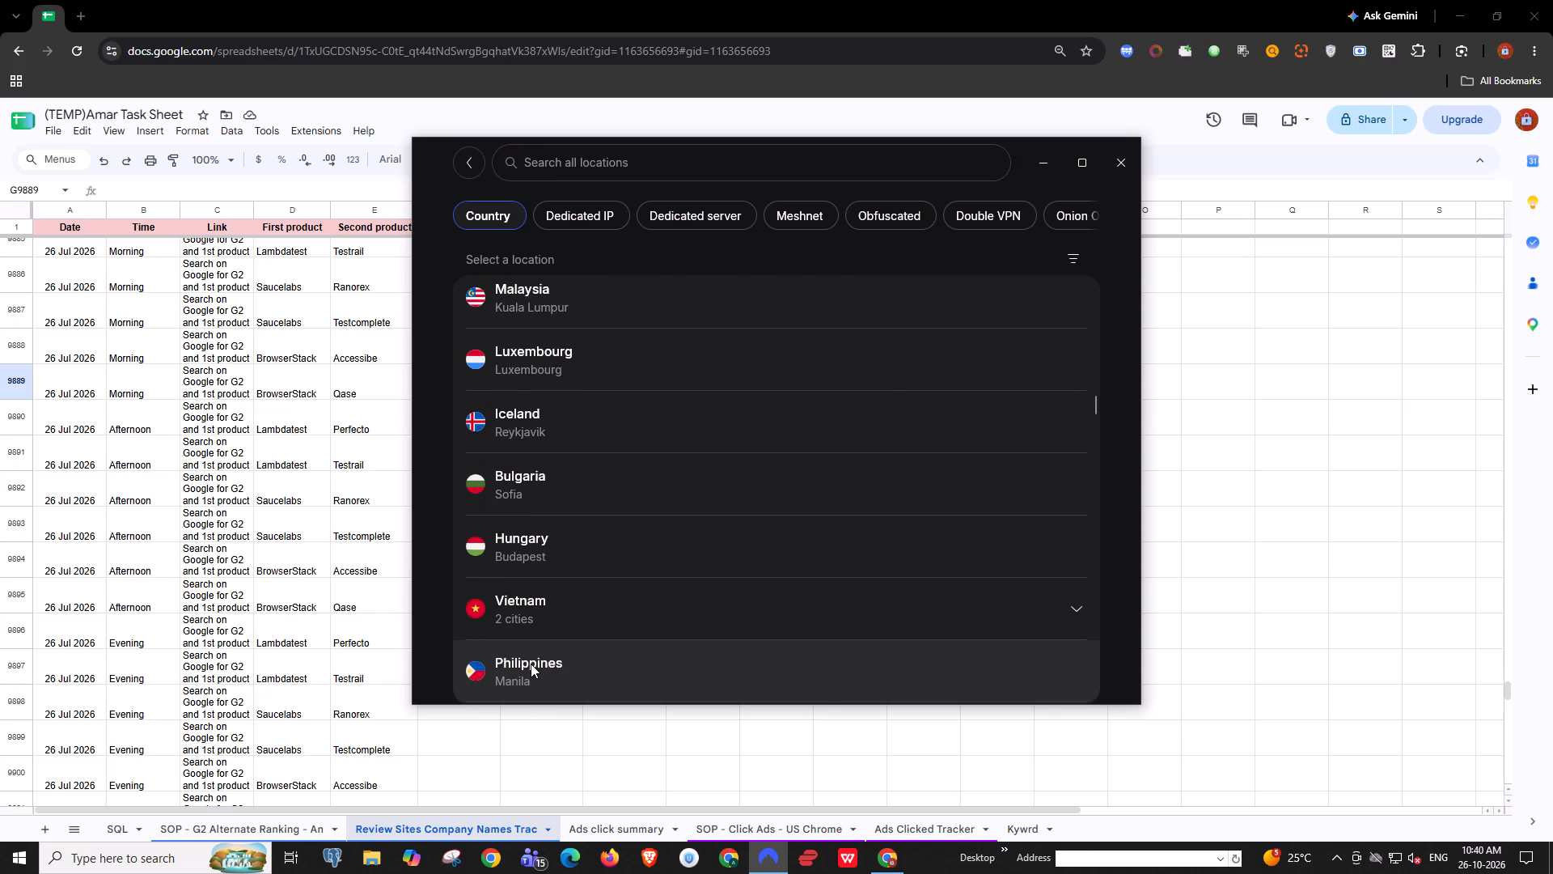
Return to the task sheet and open a new Incognito window in the other Chrome profile.
{"action": "key", "text": "alt+Tab"}
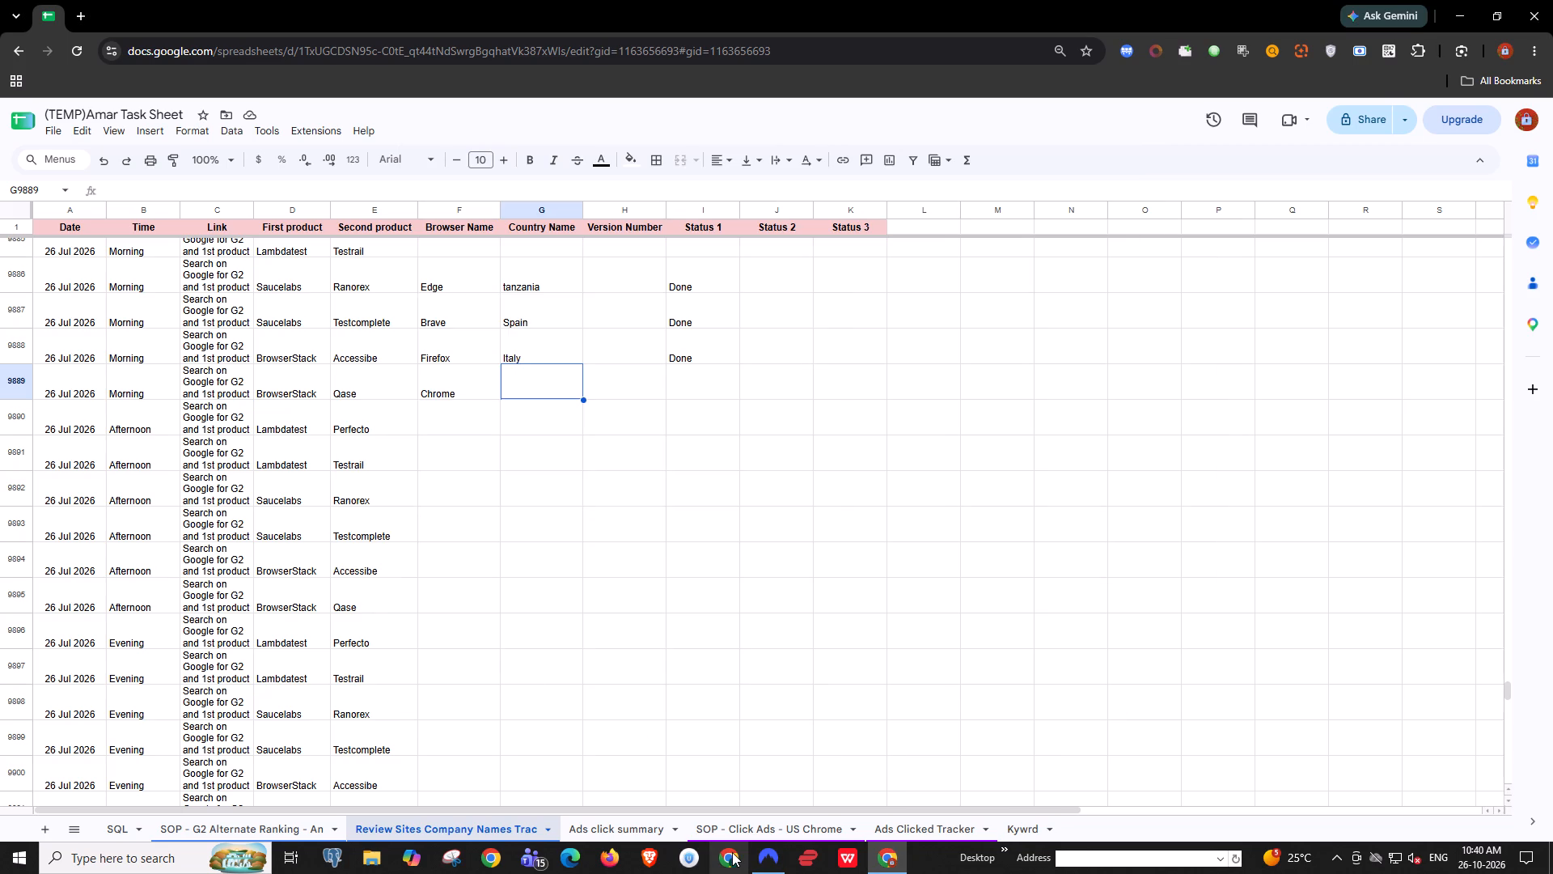
{"action": "right_click", "coordinate": [732, 855]}
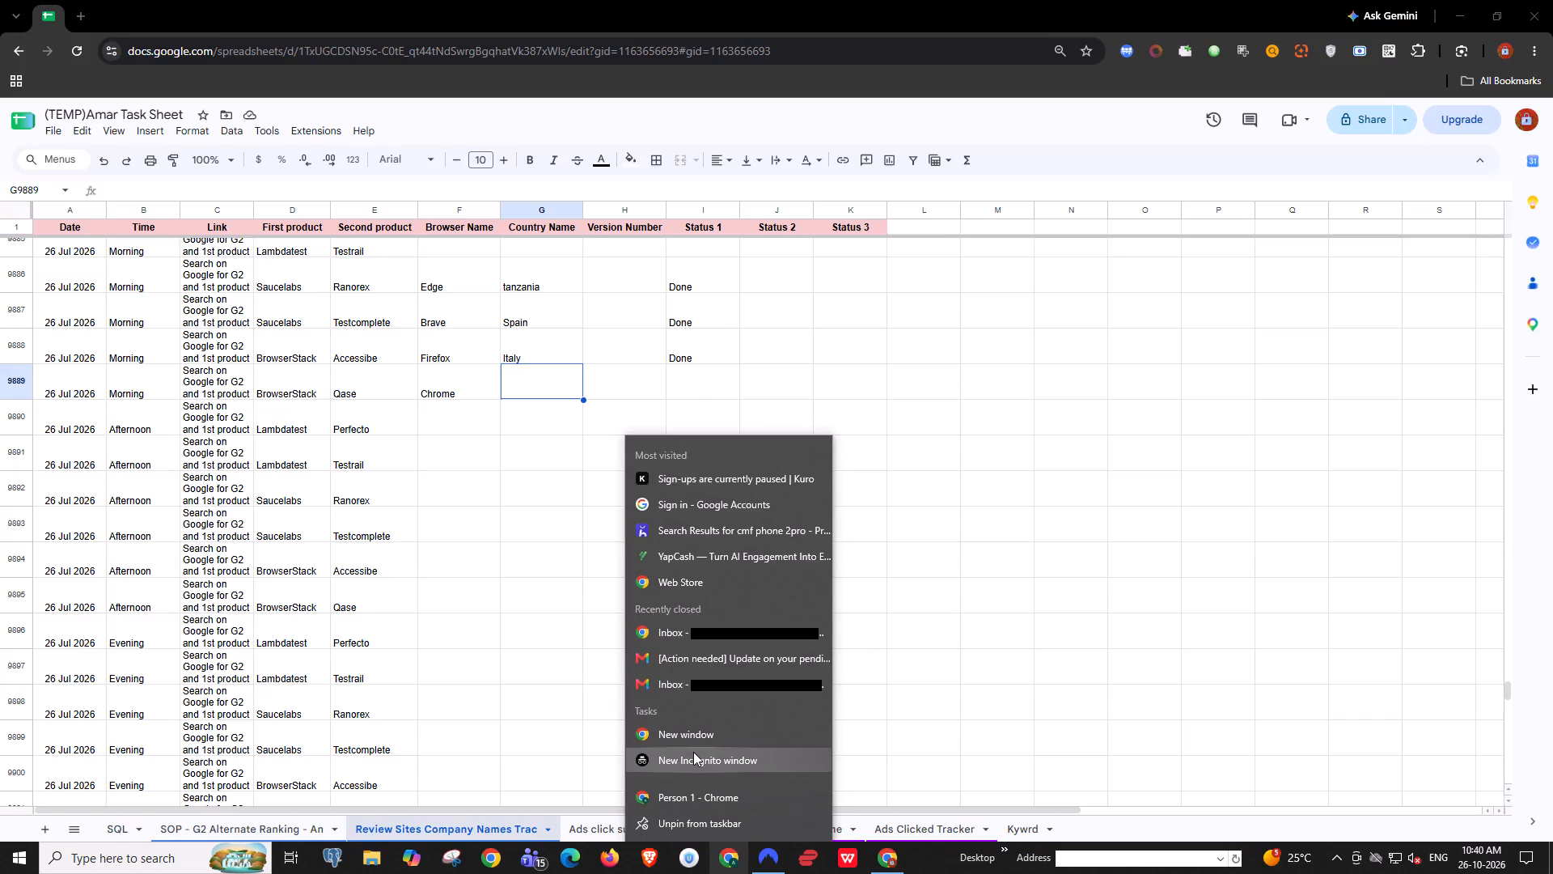
{"action": "key", "text": "alt+Tab"}
{"action": "key", "text": "alt+Tab"}
{"action": "key", "text": "alt+Tab"}
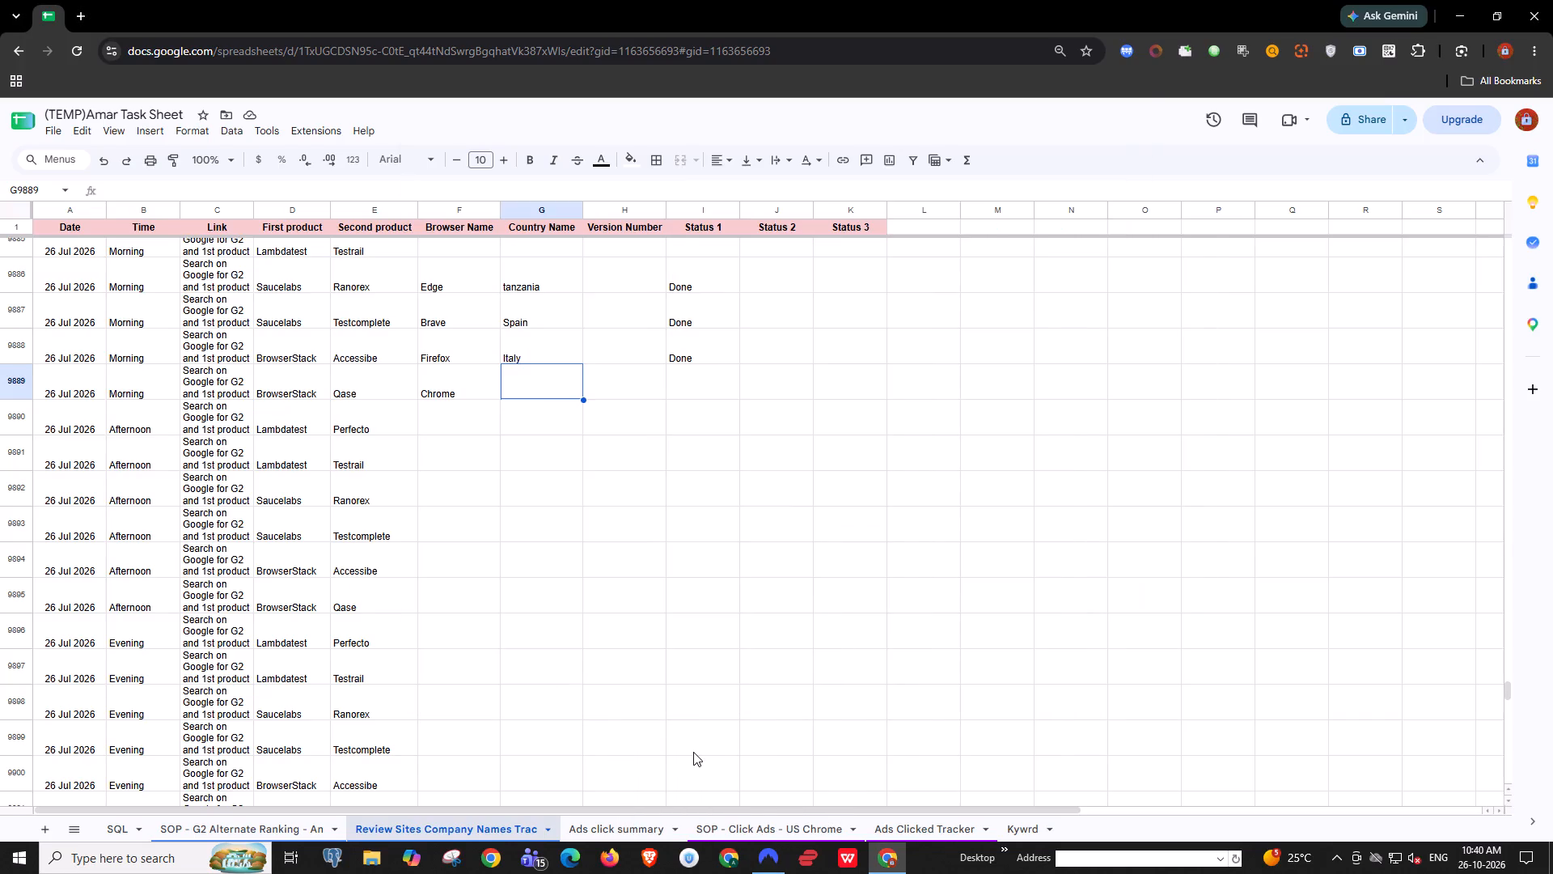
{"action": "right_click", "coordinate": [726, 853]}
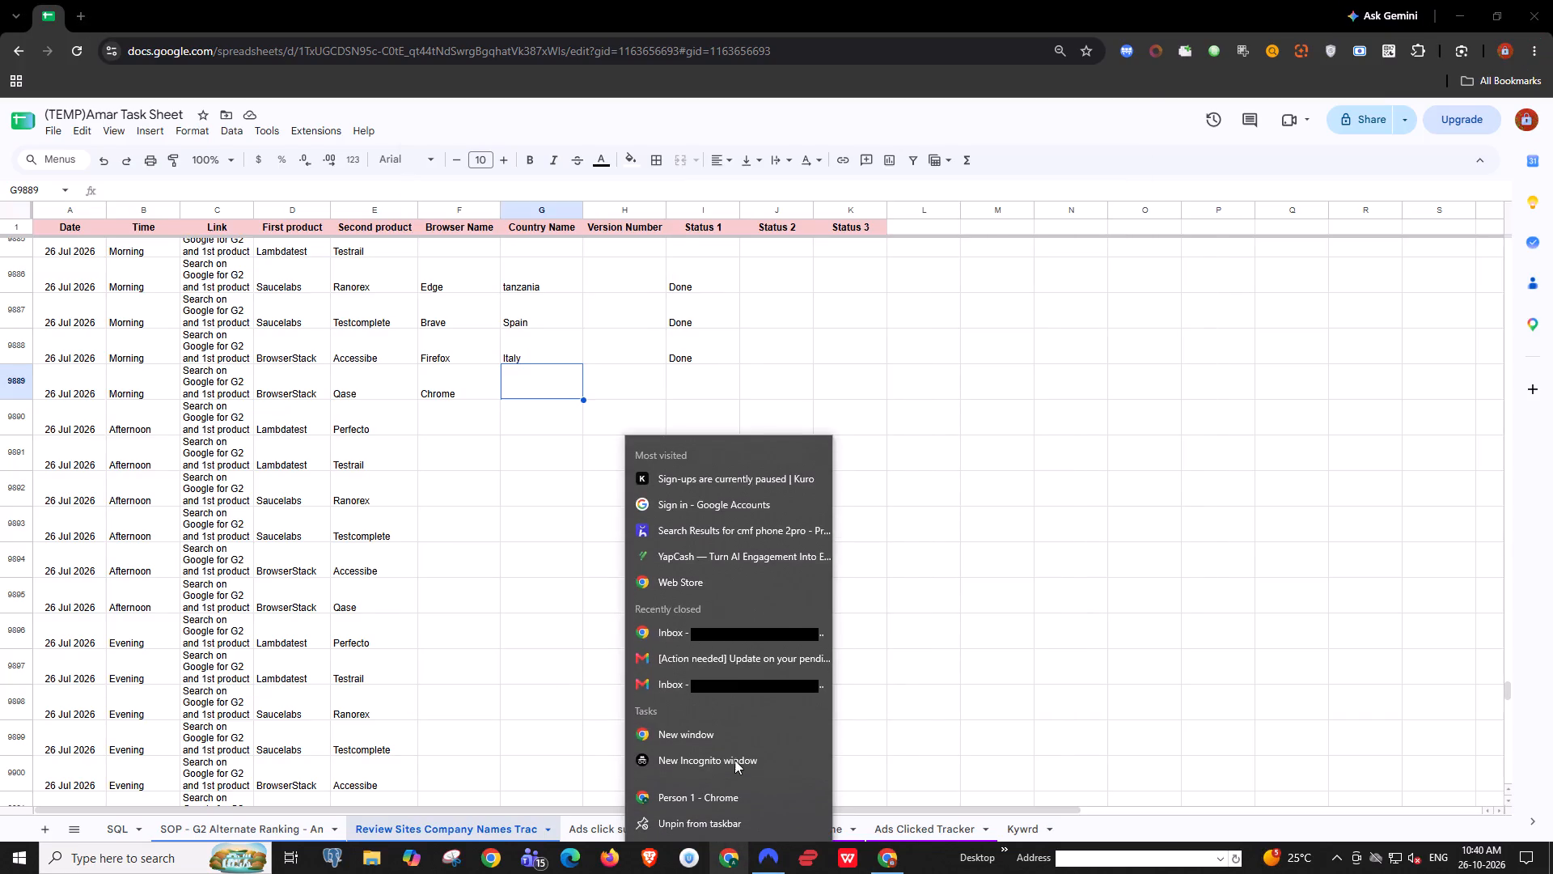
{"action": "left_click", "coordinate": [729, 755]}
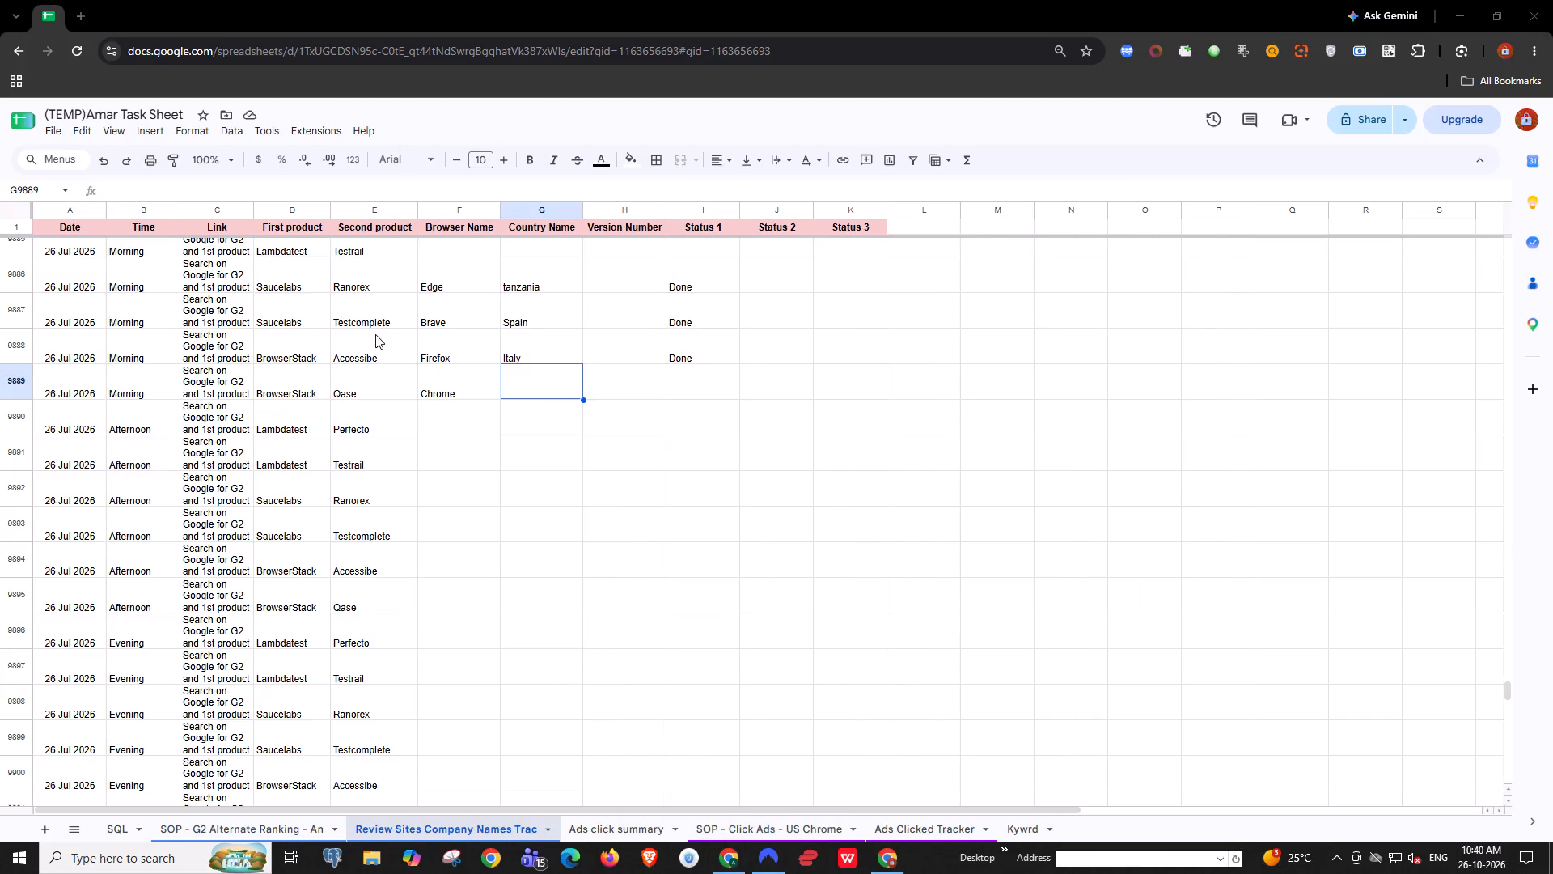
Search Google for "10 20" in the Incognito window and reject all cookies in the consent dialog.
{"action": "left_click", "coordinate": [328, 52]}
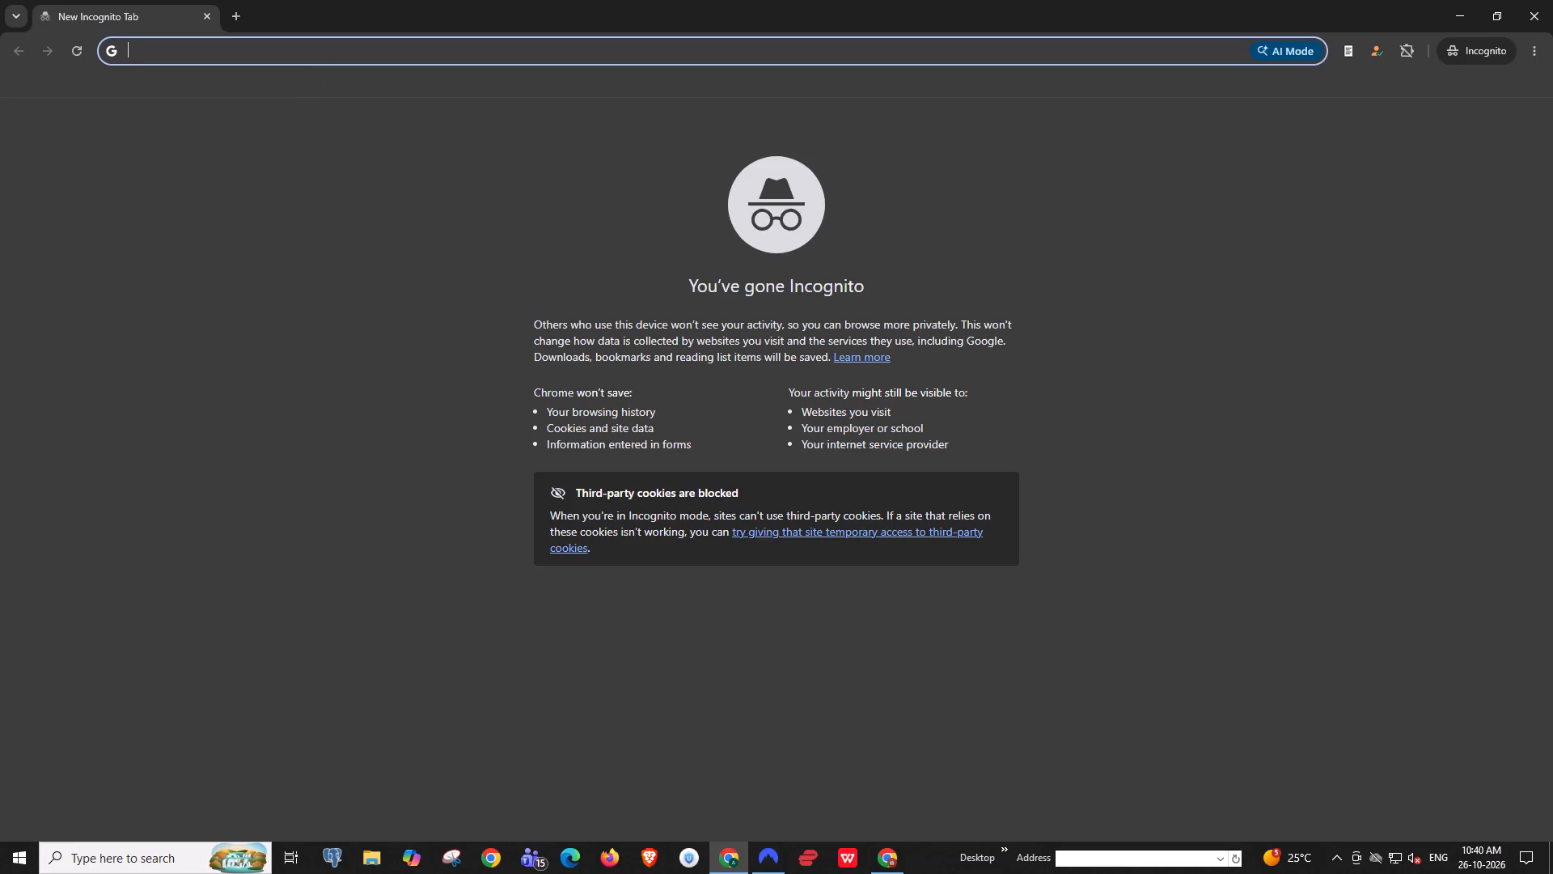
{"action": "type", "text": "10"}
{"action": "key", "text": "space"}
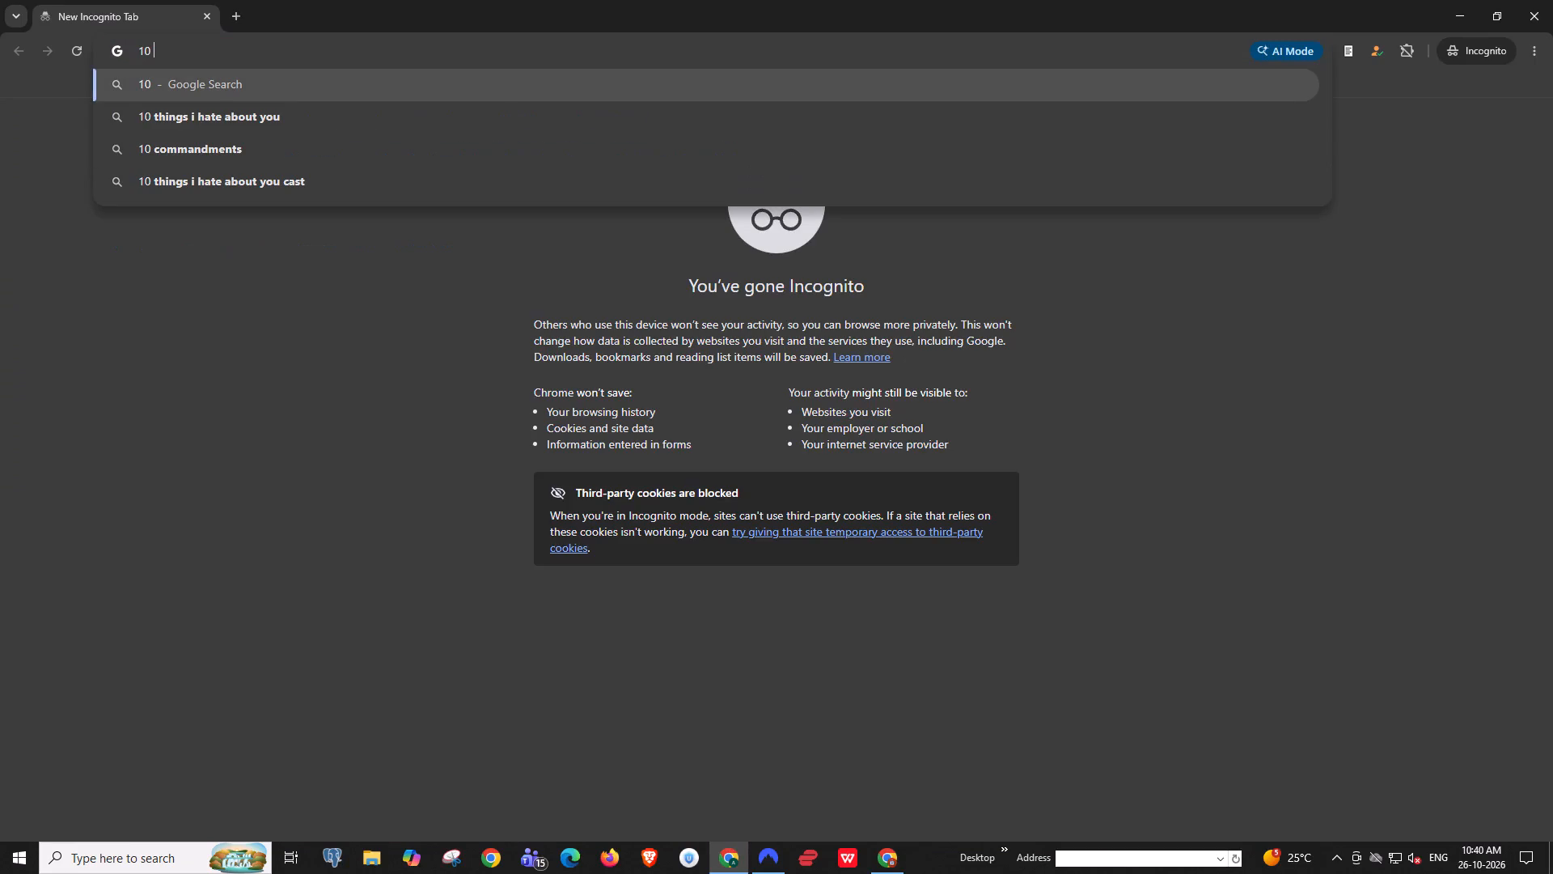
{"action": "type", "text": "20"}
{"action": "key", "text": "Return"}
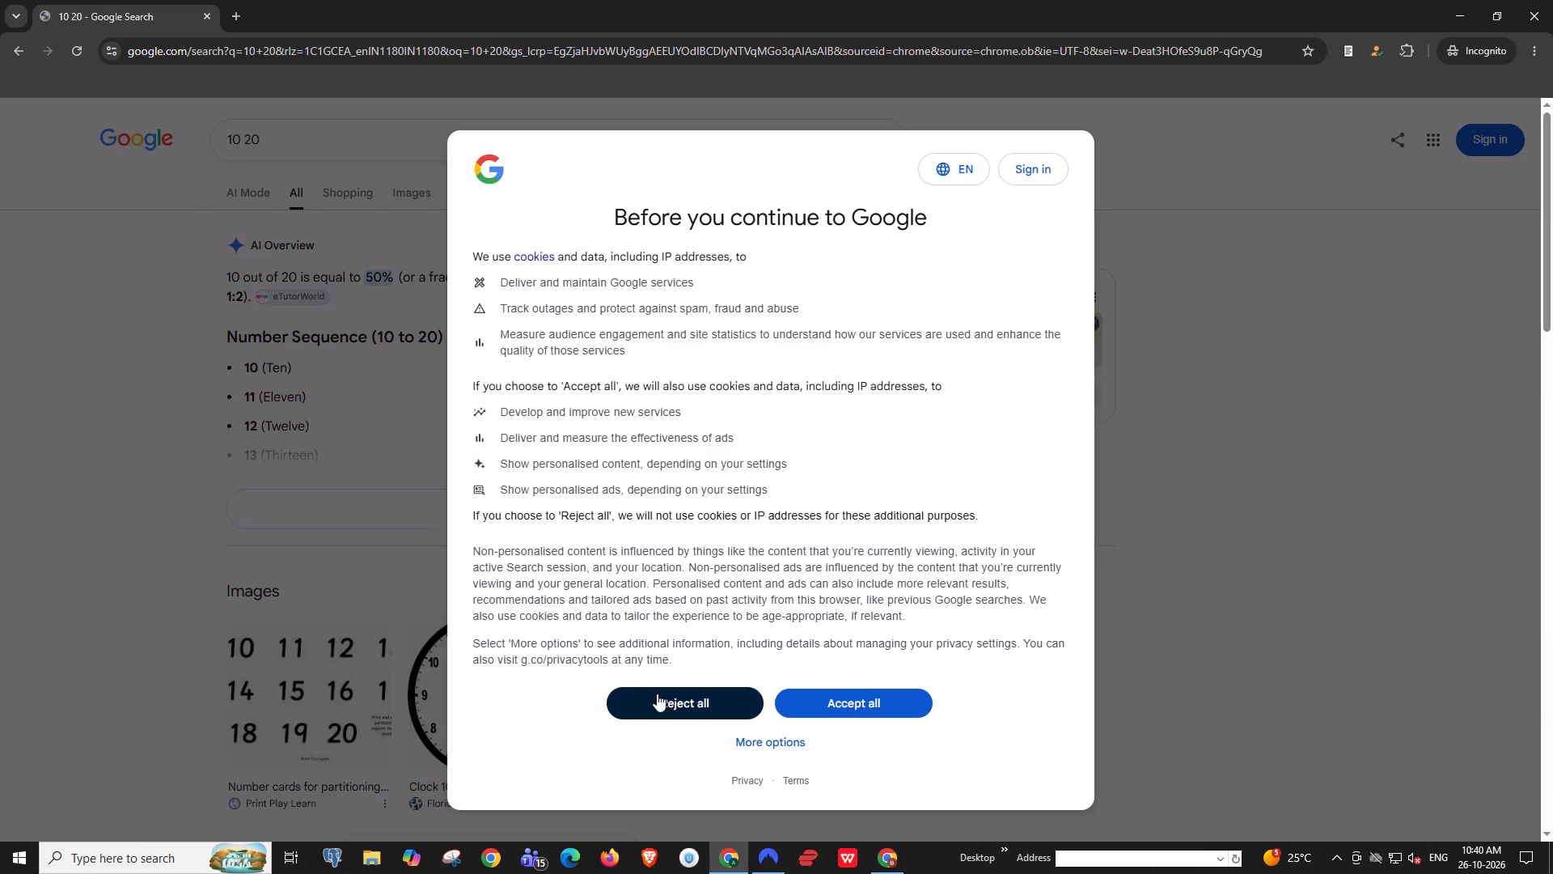
{"action": "left_click", "coordinate": [660, 698]}
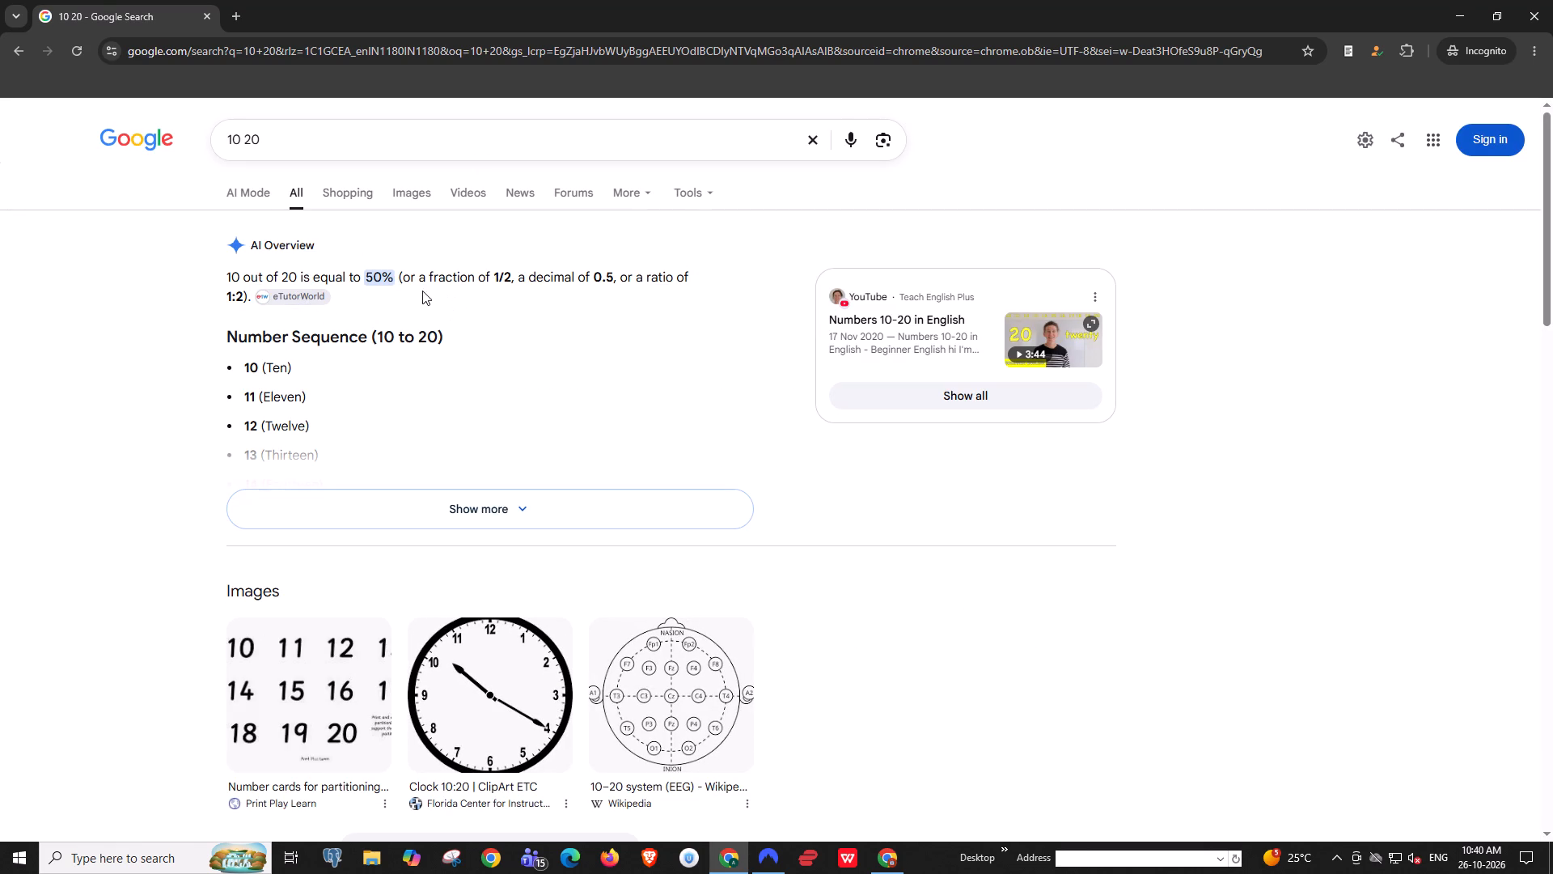
Look through the Google results for "10 20", from the AI Overview down through the videos and web links.
{"action": "scroll", "coordinate": [565, 308], "scroll_direction": "down", "scroll_amount": 16}
{"action": "scroll", "coordinate": [514, 471], "scroll_direction": "down", "scroll_amount": 3}
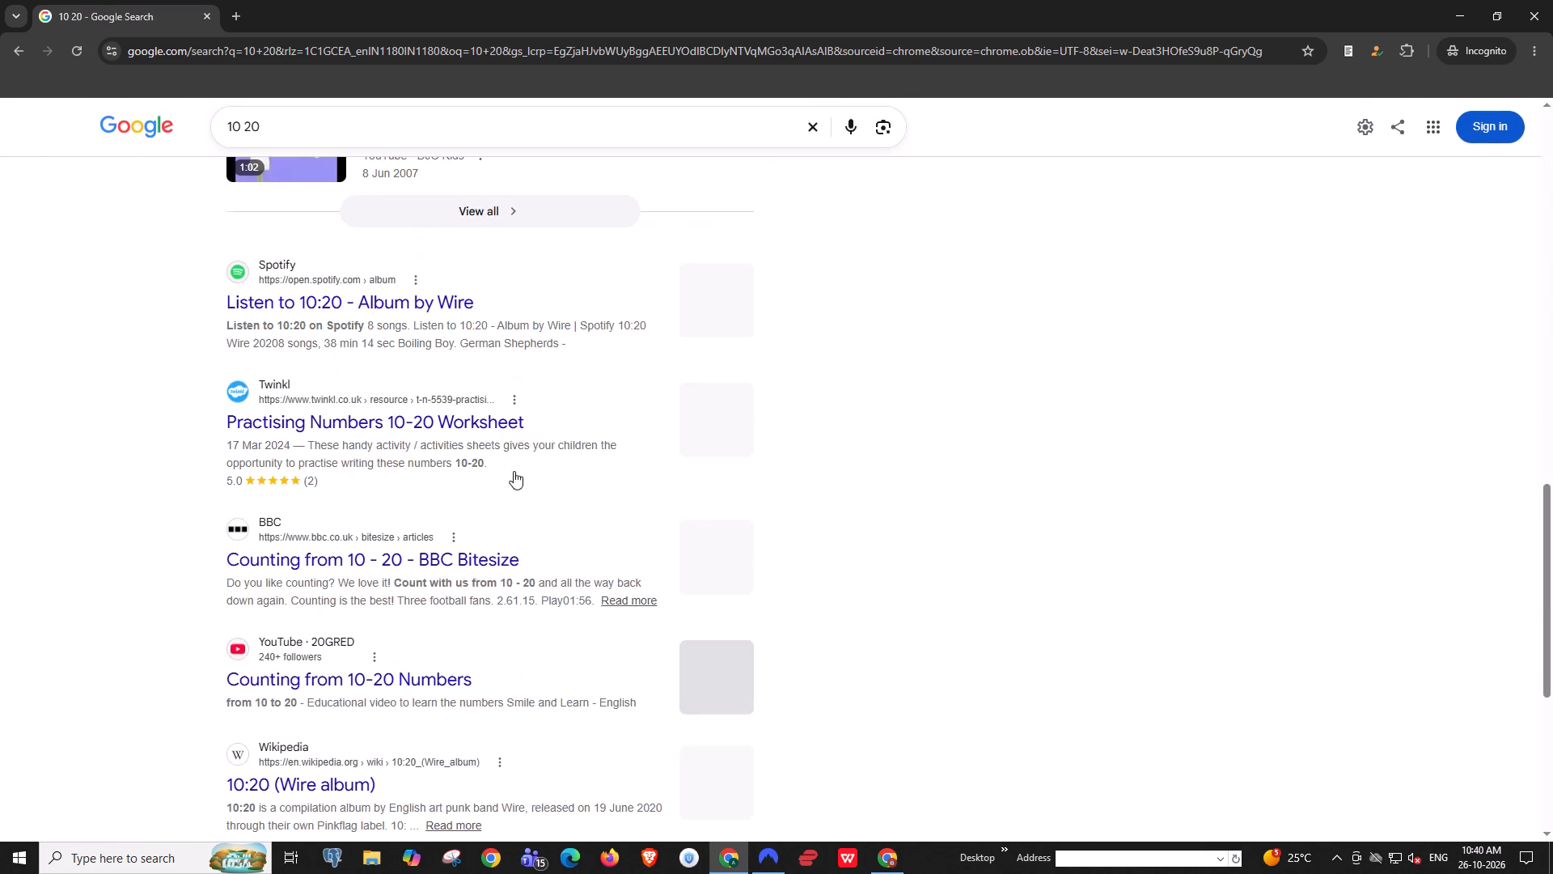
{"action": "scroll", "coordinate": [514, 471], "scroll_direction": "down", "scroll_amount": 8}
{"action": "scroll", "coordinate": [1097, 402], "scroll_direction": "up", "scroll_amount": 15}
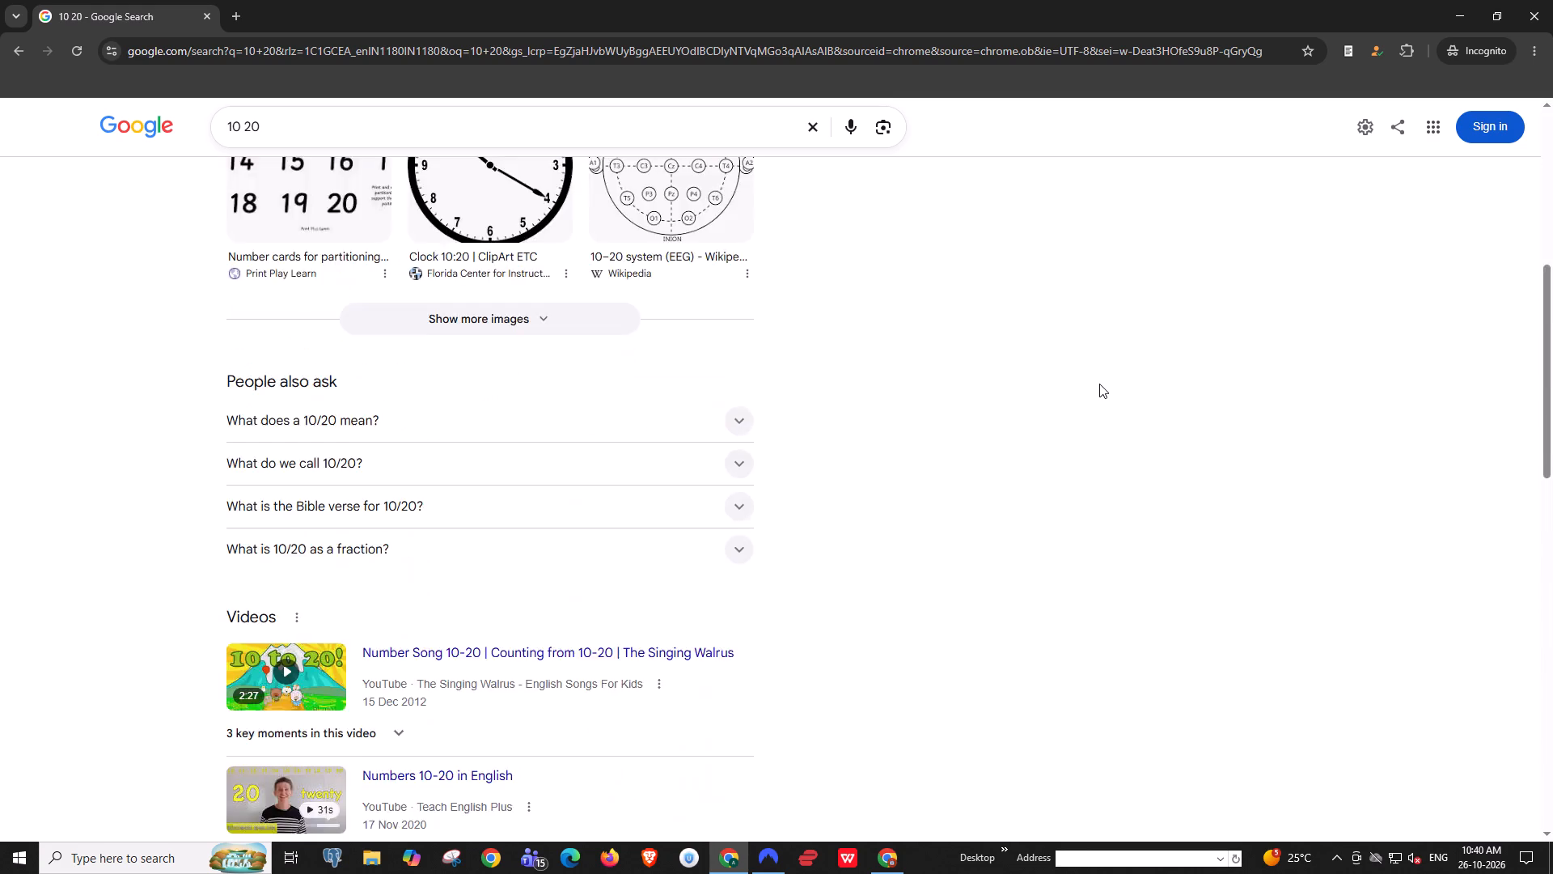
{"action": "scroll", "coordinate": [1099, 384], "scroll_direction": "up", "scroll_amount": 11}
{"action": "scroll", "coordinate": [1208, 287], "scroll_direction": "up", "scroll_amount": 5}
Extend the Google query to "10 20= dashmesh", run the search and expand its AI Overview.
{"action": "left_click", "coordinate": [603, 137]}
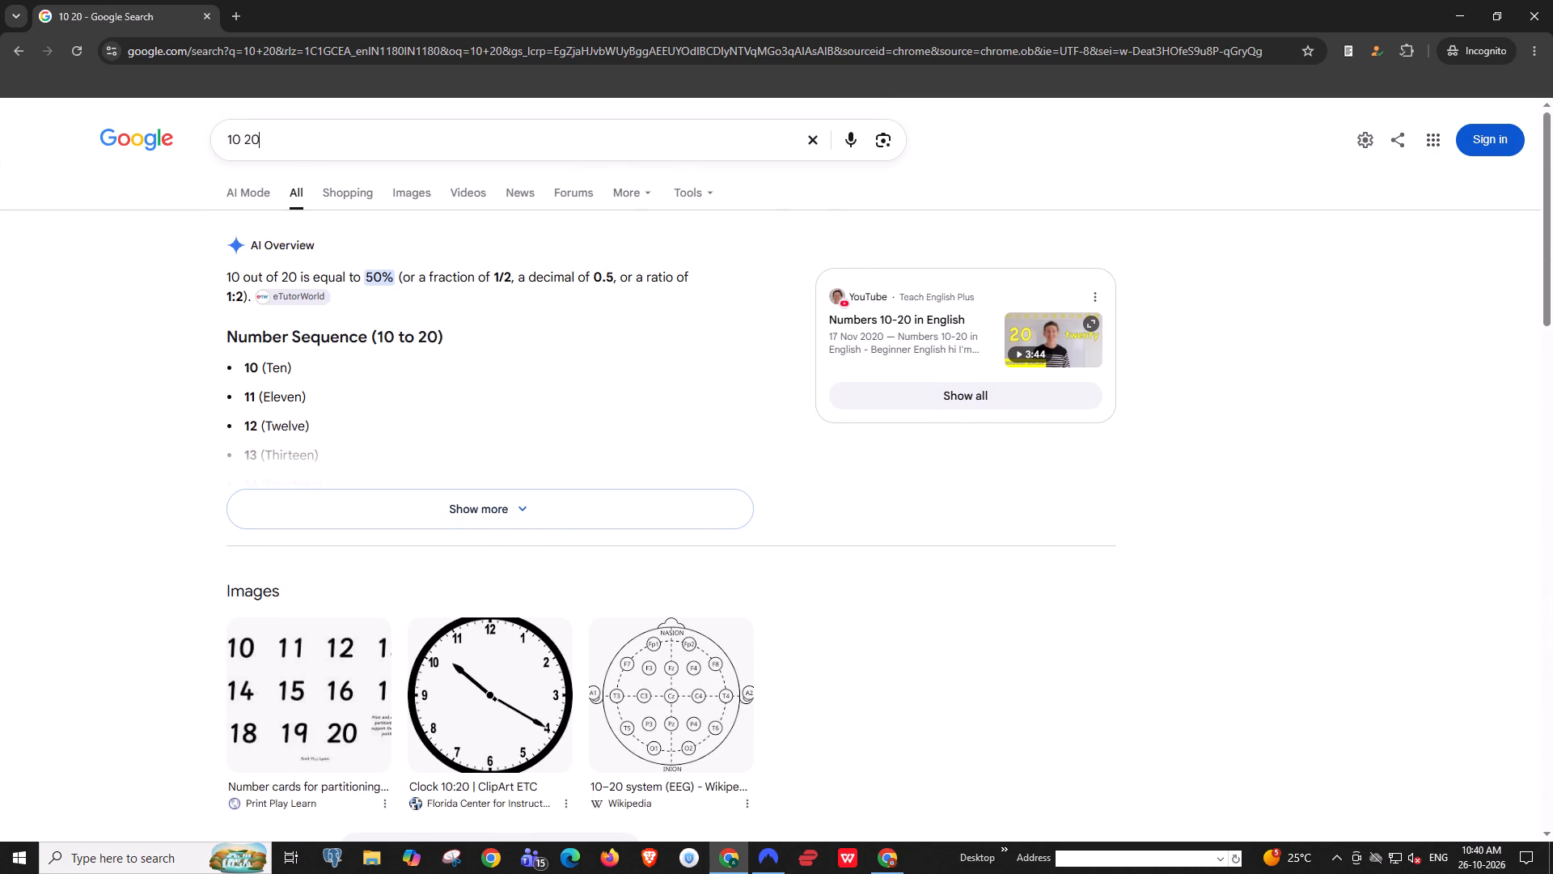
{"action": "type", "text": "= dashmesh"}
{"action": "key", "text": "space"}
{"action": "key", "text": "Return"}
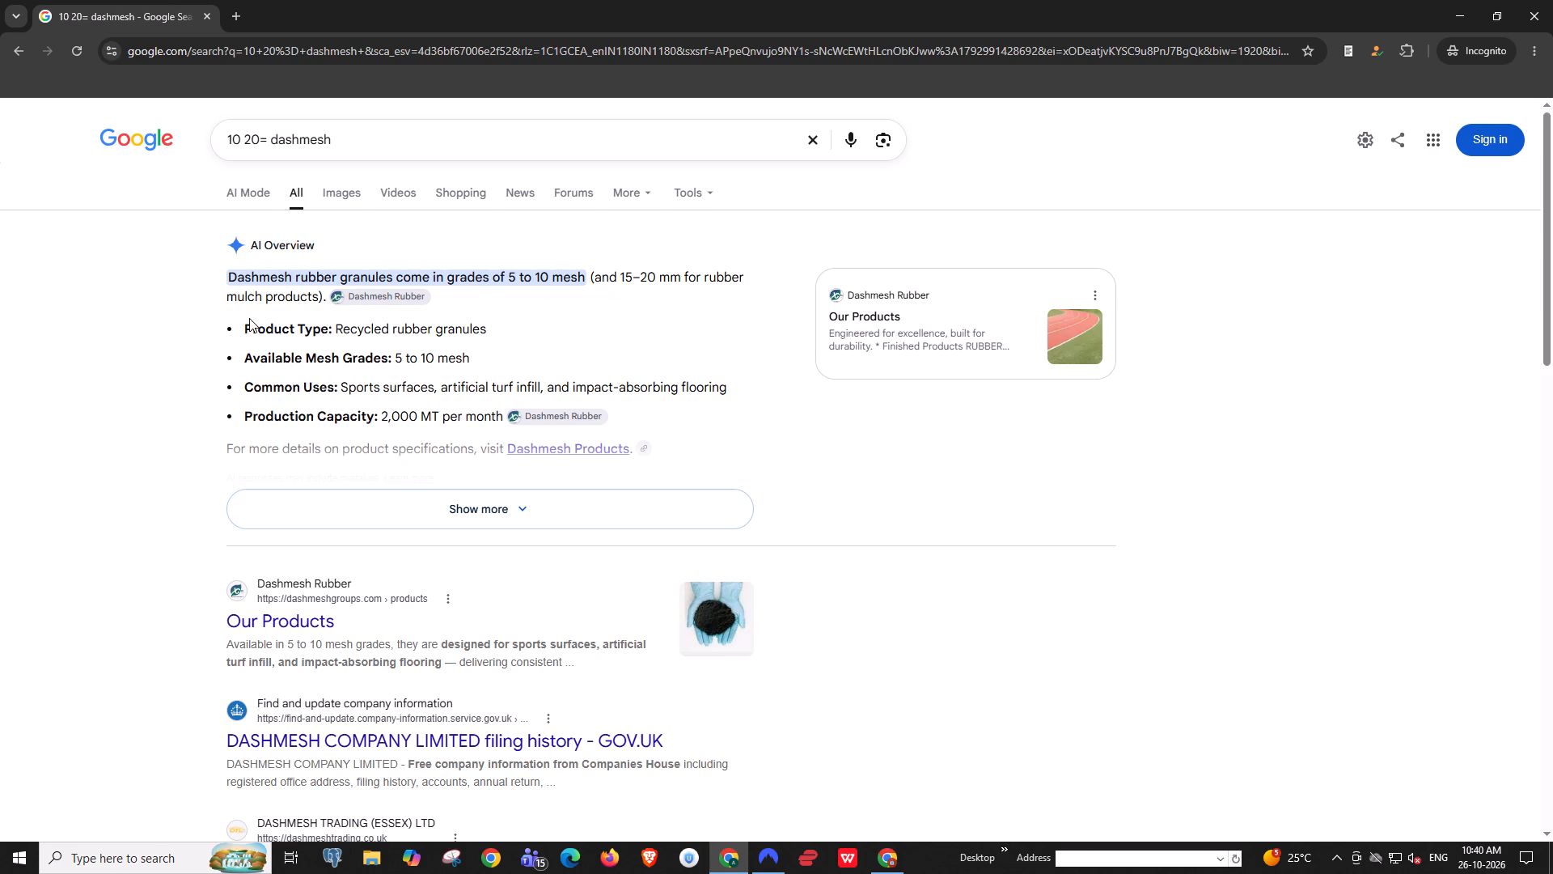
{"action": "left_click", "coordinate": [363, 516]}
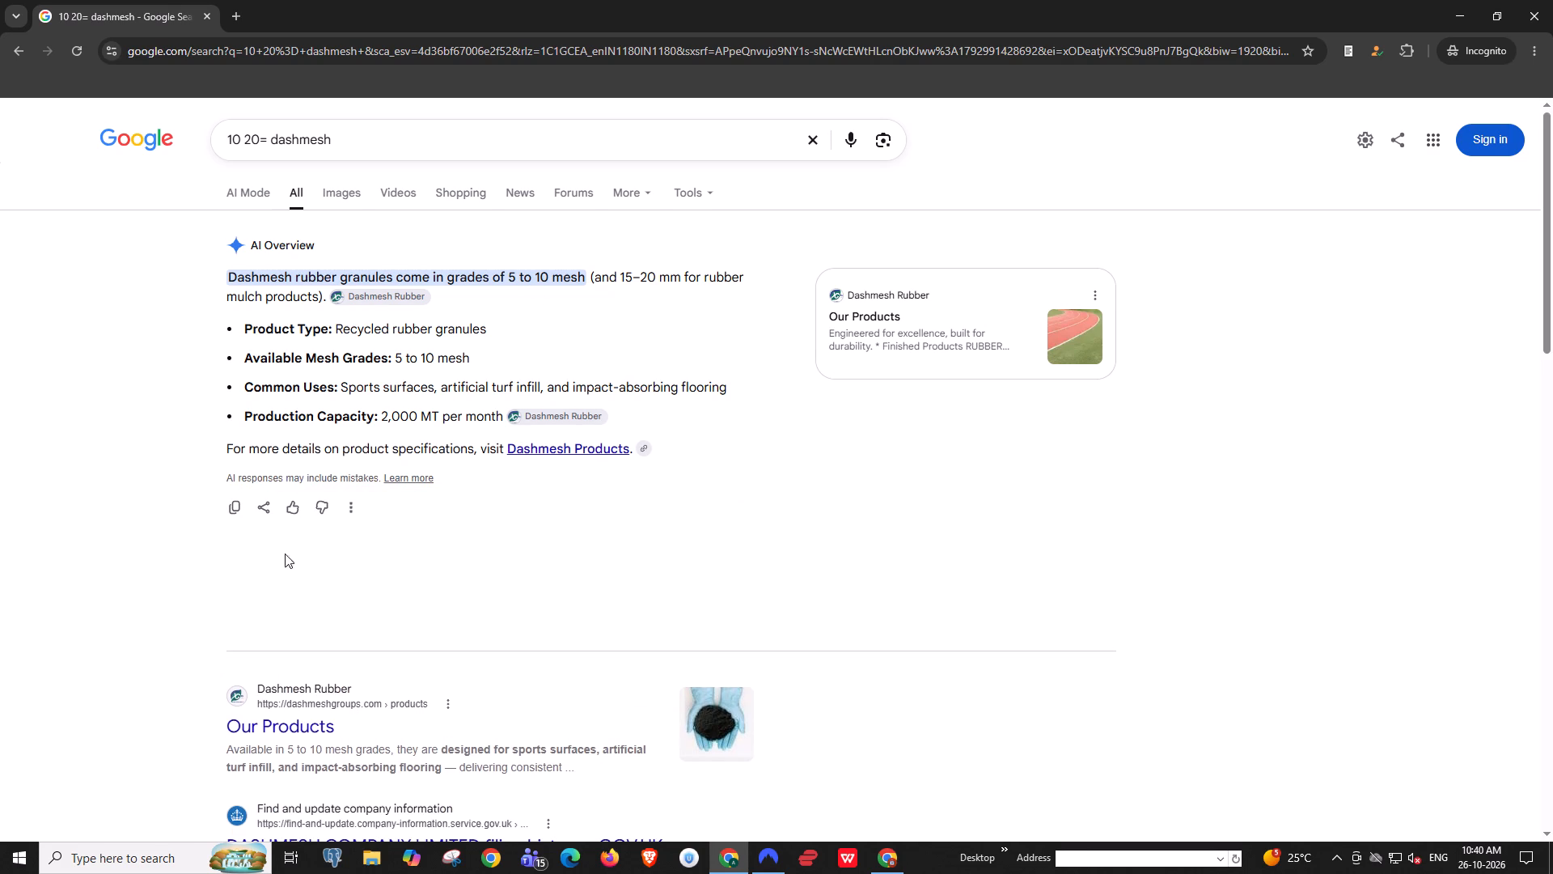
Check the task sheet briefly and examine the "10 20= dashmesh" results down to the location shown in the page footer.
{"action": "scroll", "coordinate": [335, 364], "scroll_direction": "up", "scroll_amount": 2}
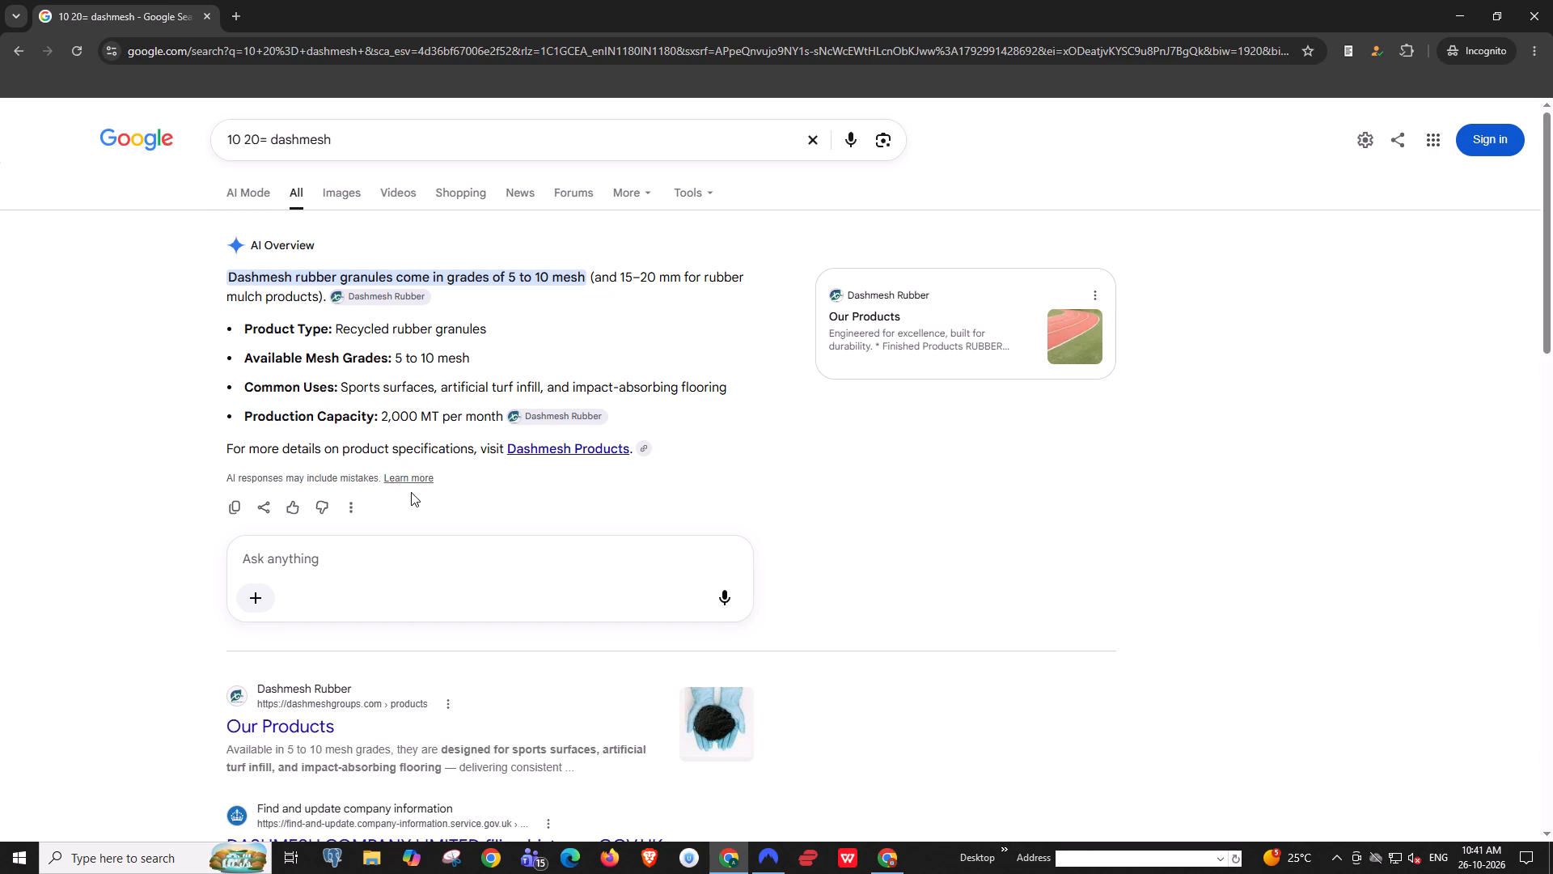
{"action": "scroll", "coordinate": [413, 492], "scroll_direction": "up", "scroll_amount": 3}
{"action": "key", "text": "alt+Tab"}
{"action": "scroll", "coordinate": [503, 483], "scroll_direction": "down", "scroll_amount": 4}
{"action": "scroll", "coordinate": [544, 528], "scroll_direction": "up", "scroll_amount": 4}
{"action": "key", "text": "alt+Tab"}
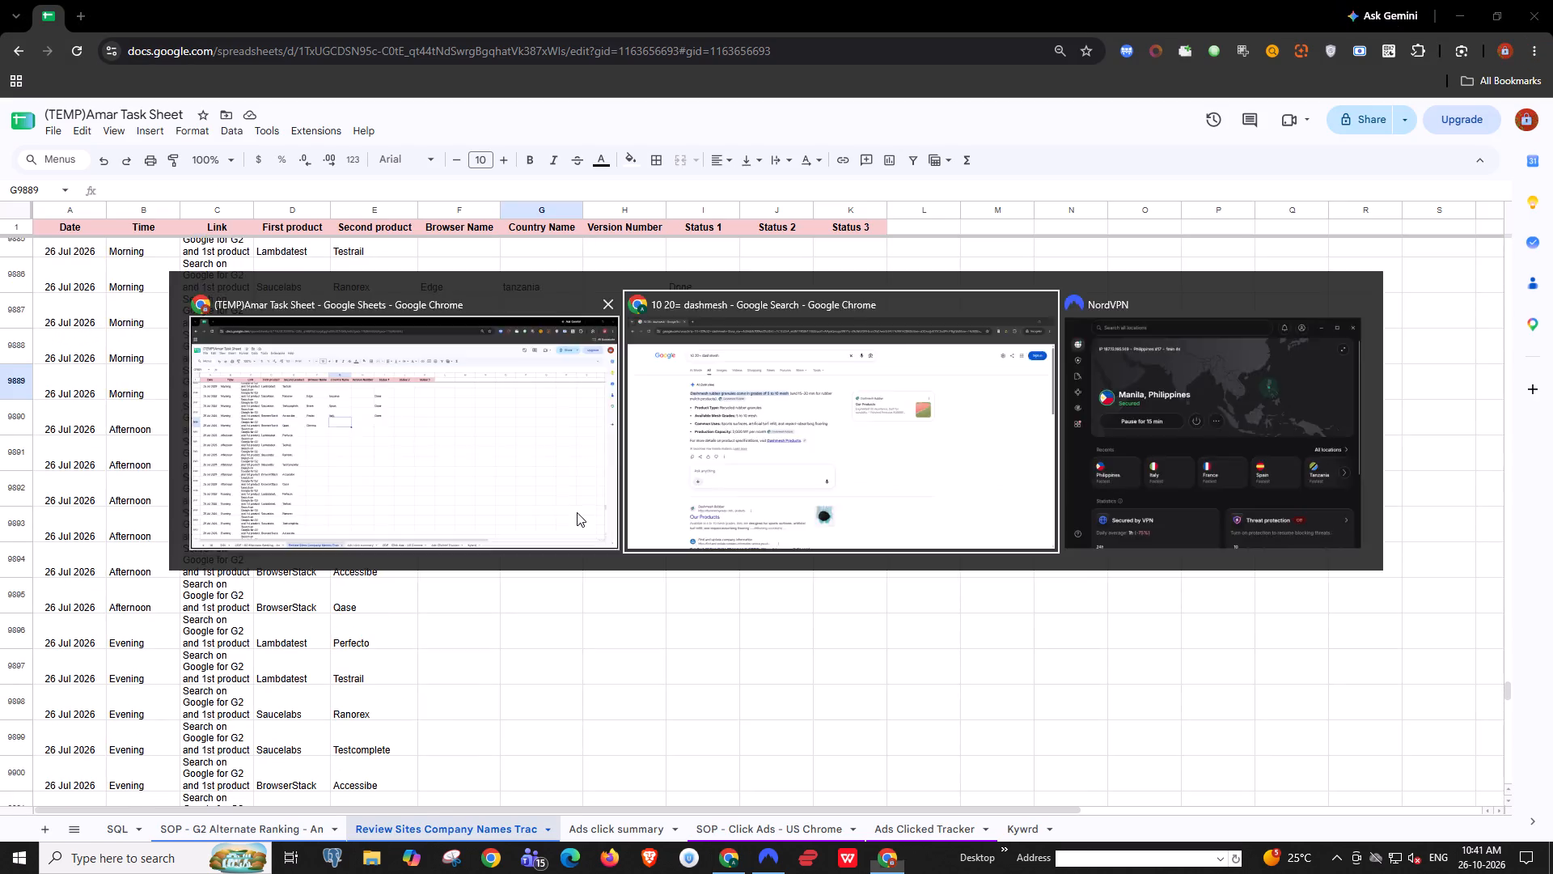
{"action": "scroll", "coordinate": [497, 400], "scroll_direction": "down", "scroll_amount": 20}
{"action": "scroll", "coordinate": [497, 400], "scroll_direction": "down", "scroll_amount": 3}
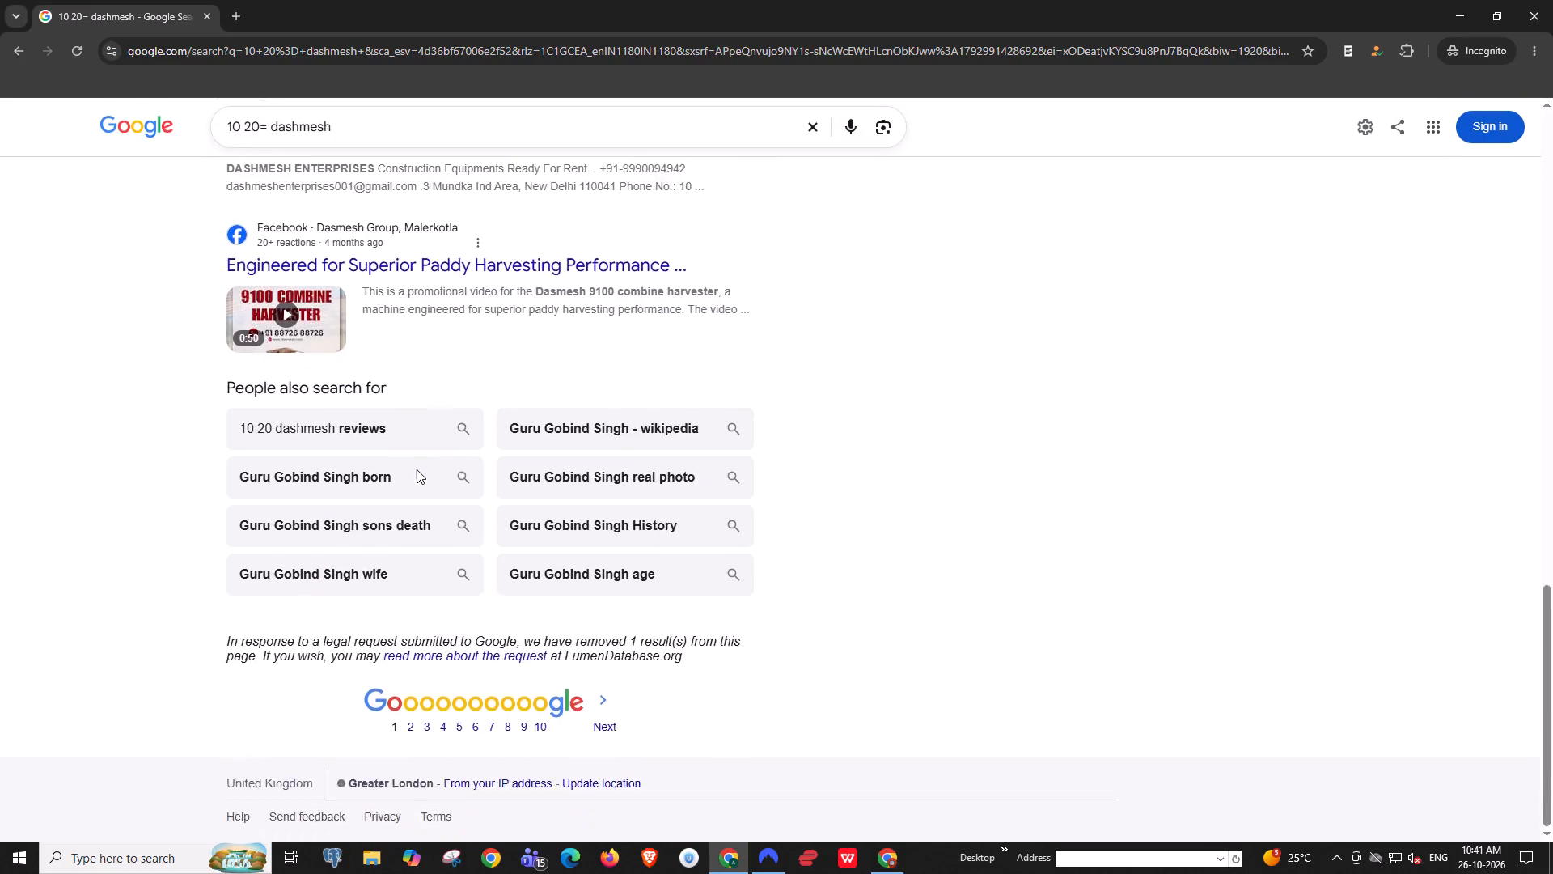